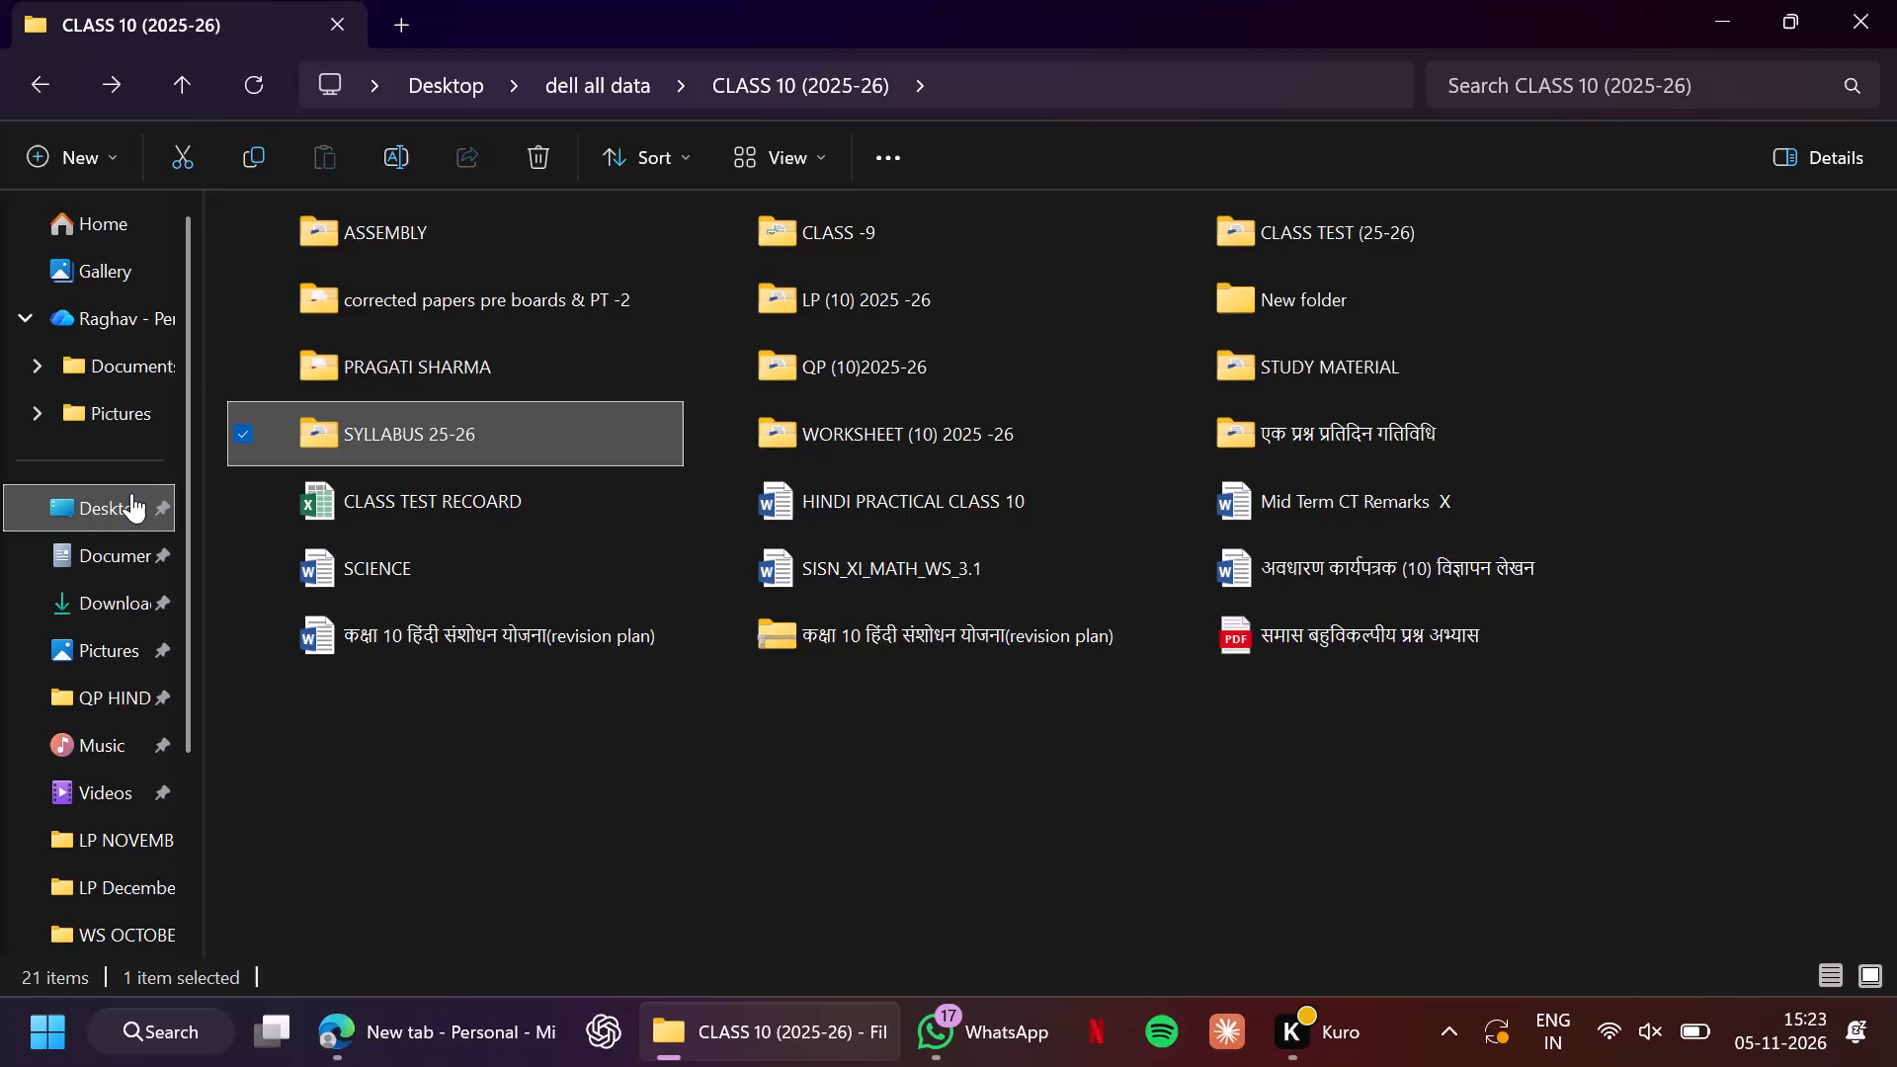
Look through the CLASS 9 (2026 - 27), CLASS 10 (2026-27) and RAGHAV folders inside the desktop folder dell all data.
{"action": "left_click", "coordinate": [131, 493]}
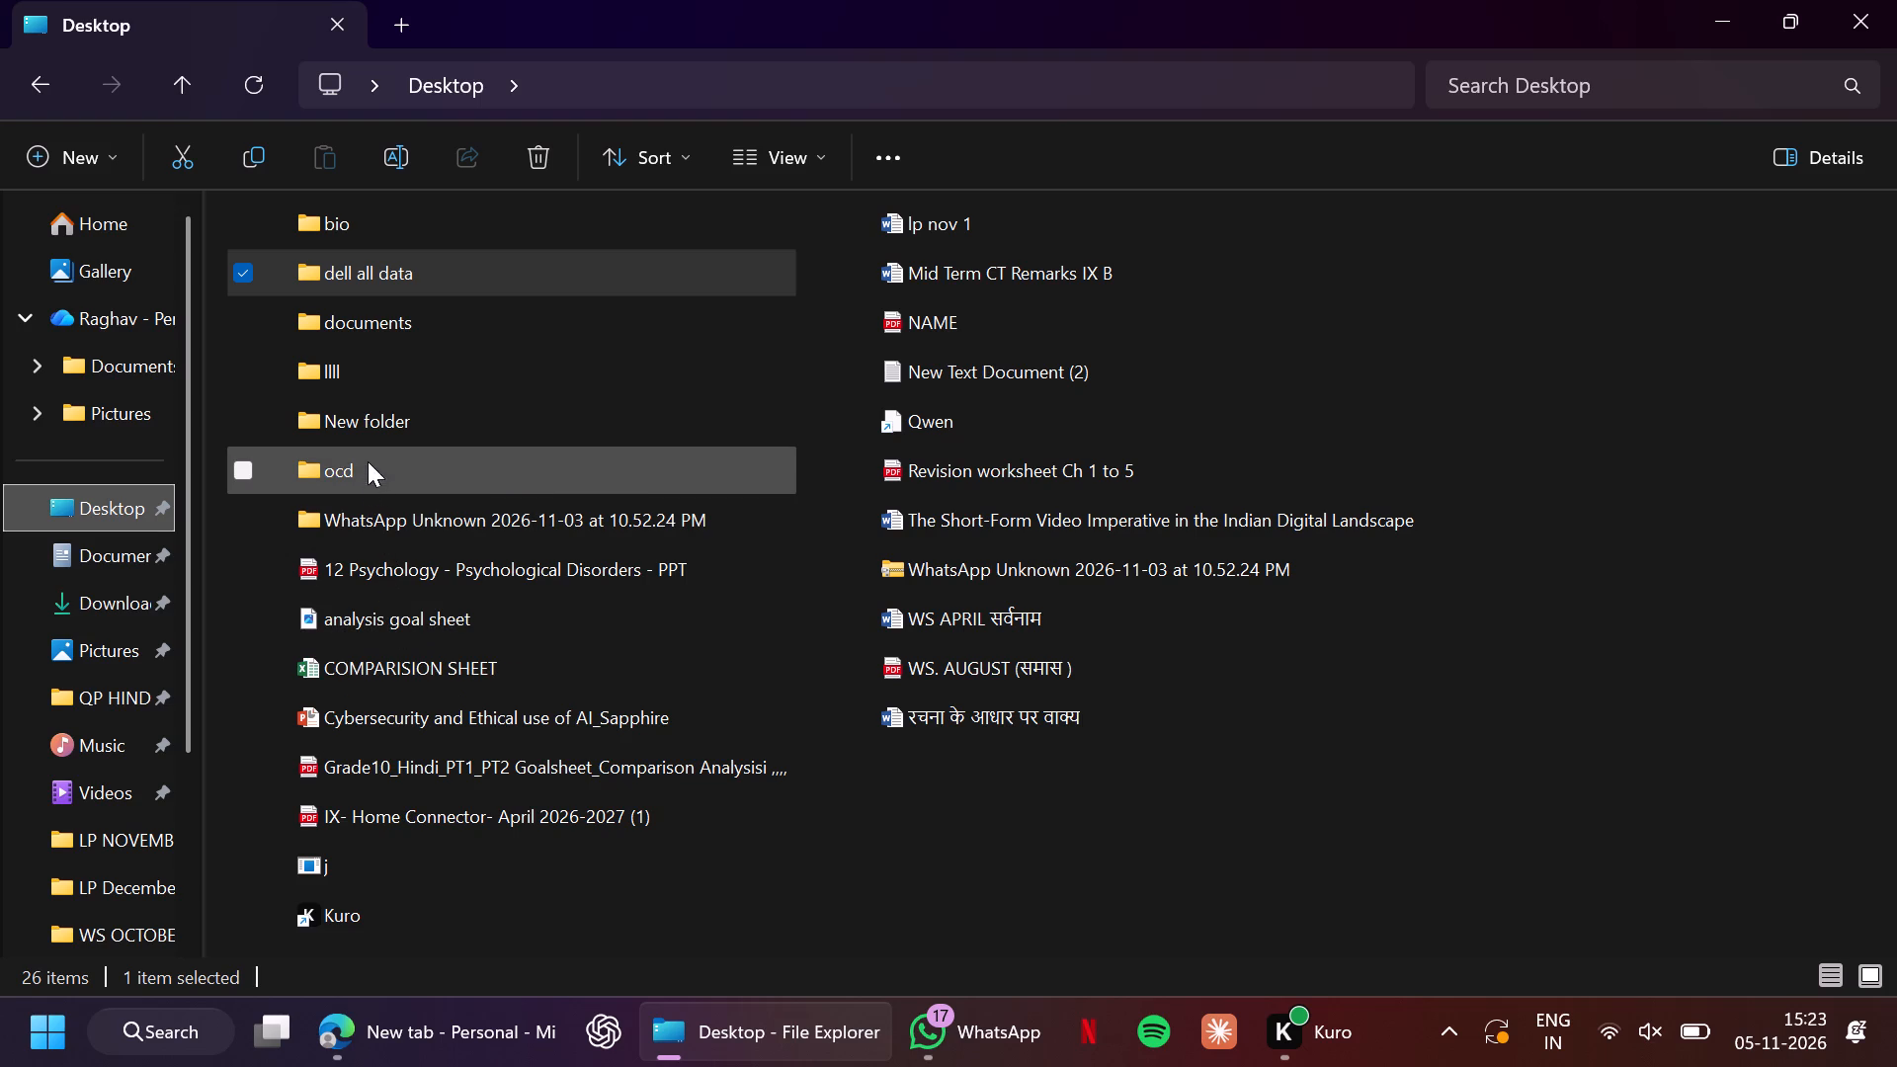
{"action": "double_click", "coordinate": [387, 268]}
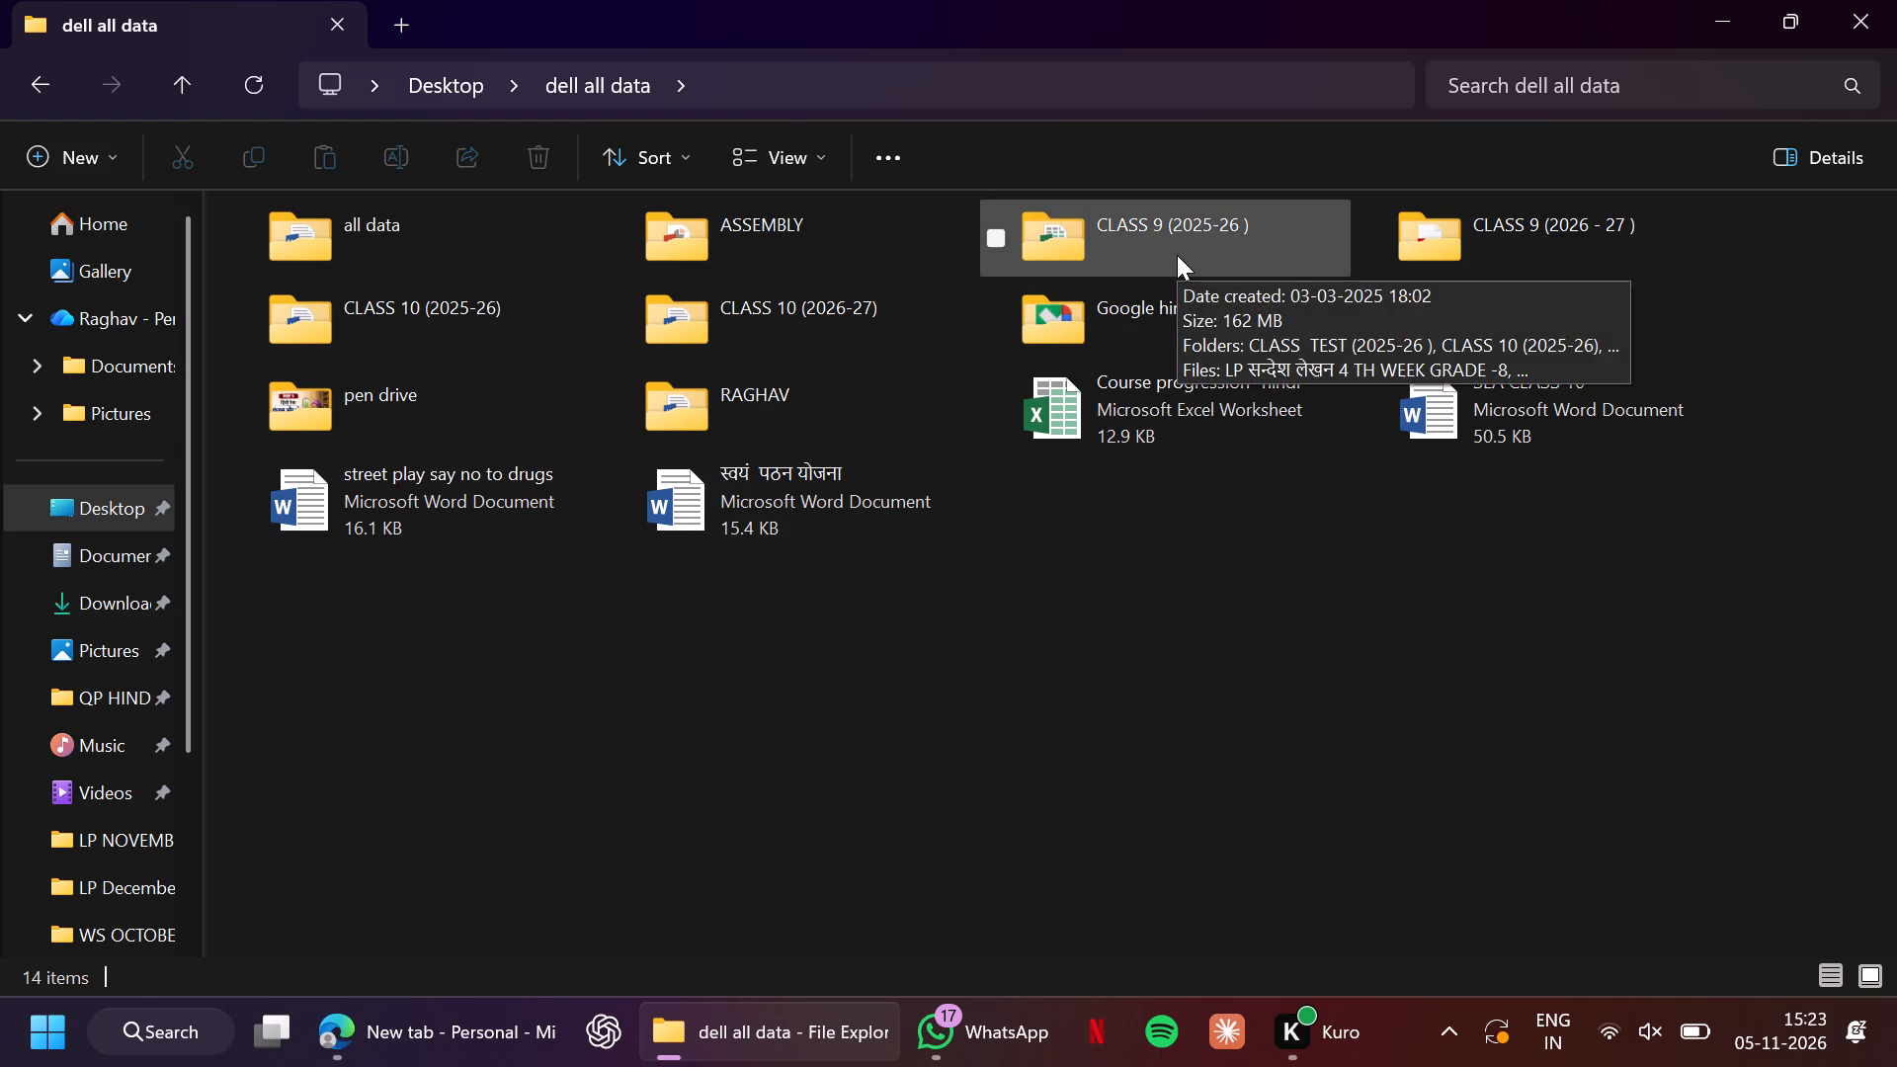
{"action": "double_click", "coordinate": [1525, 267]}
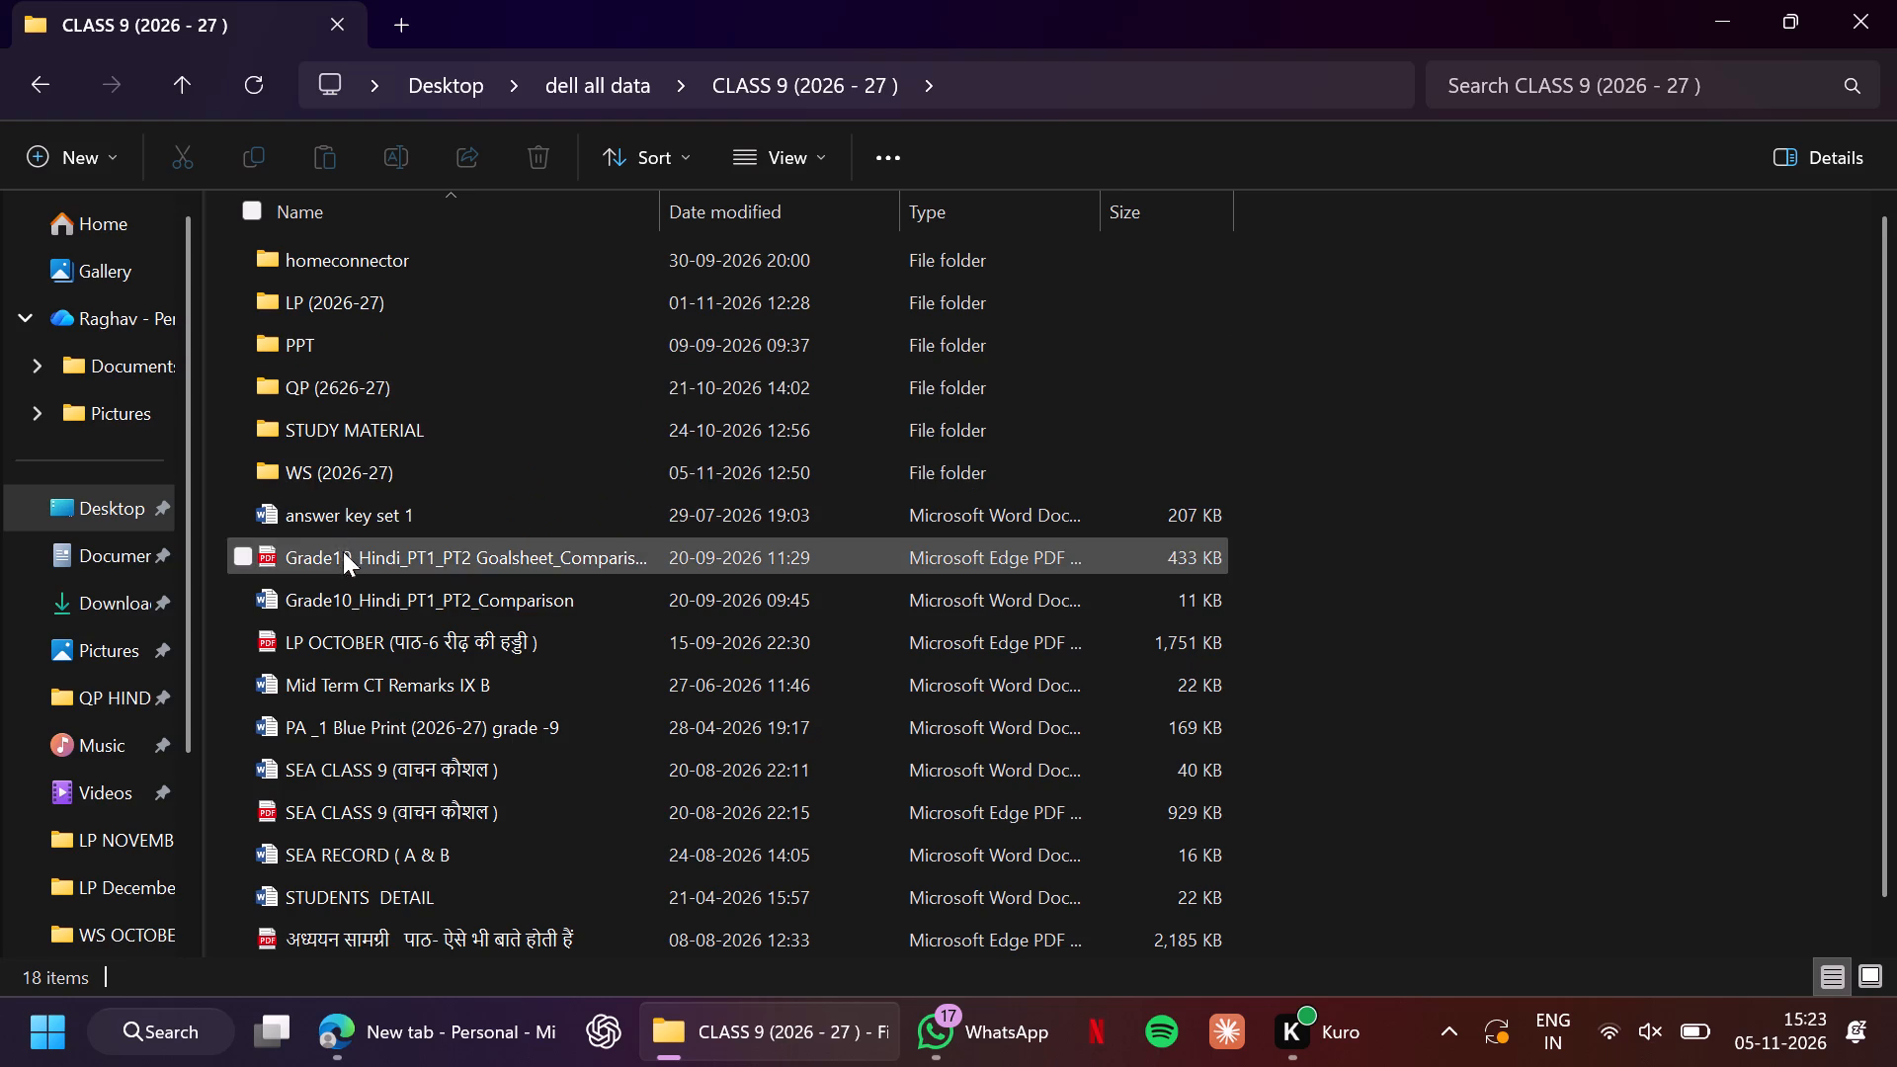
{"action": "scroll", "coordinate": [354, 602], "scroll_direction": "down", "scroll_amount": 1}
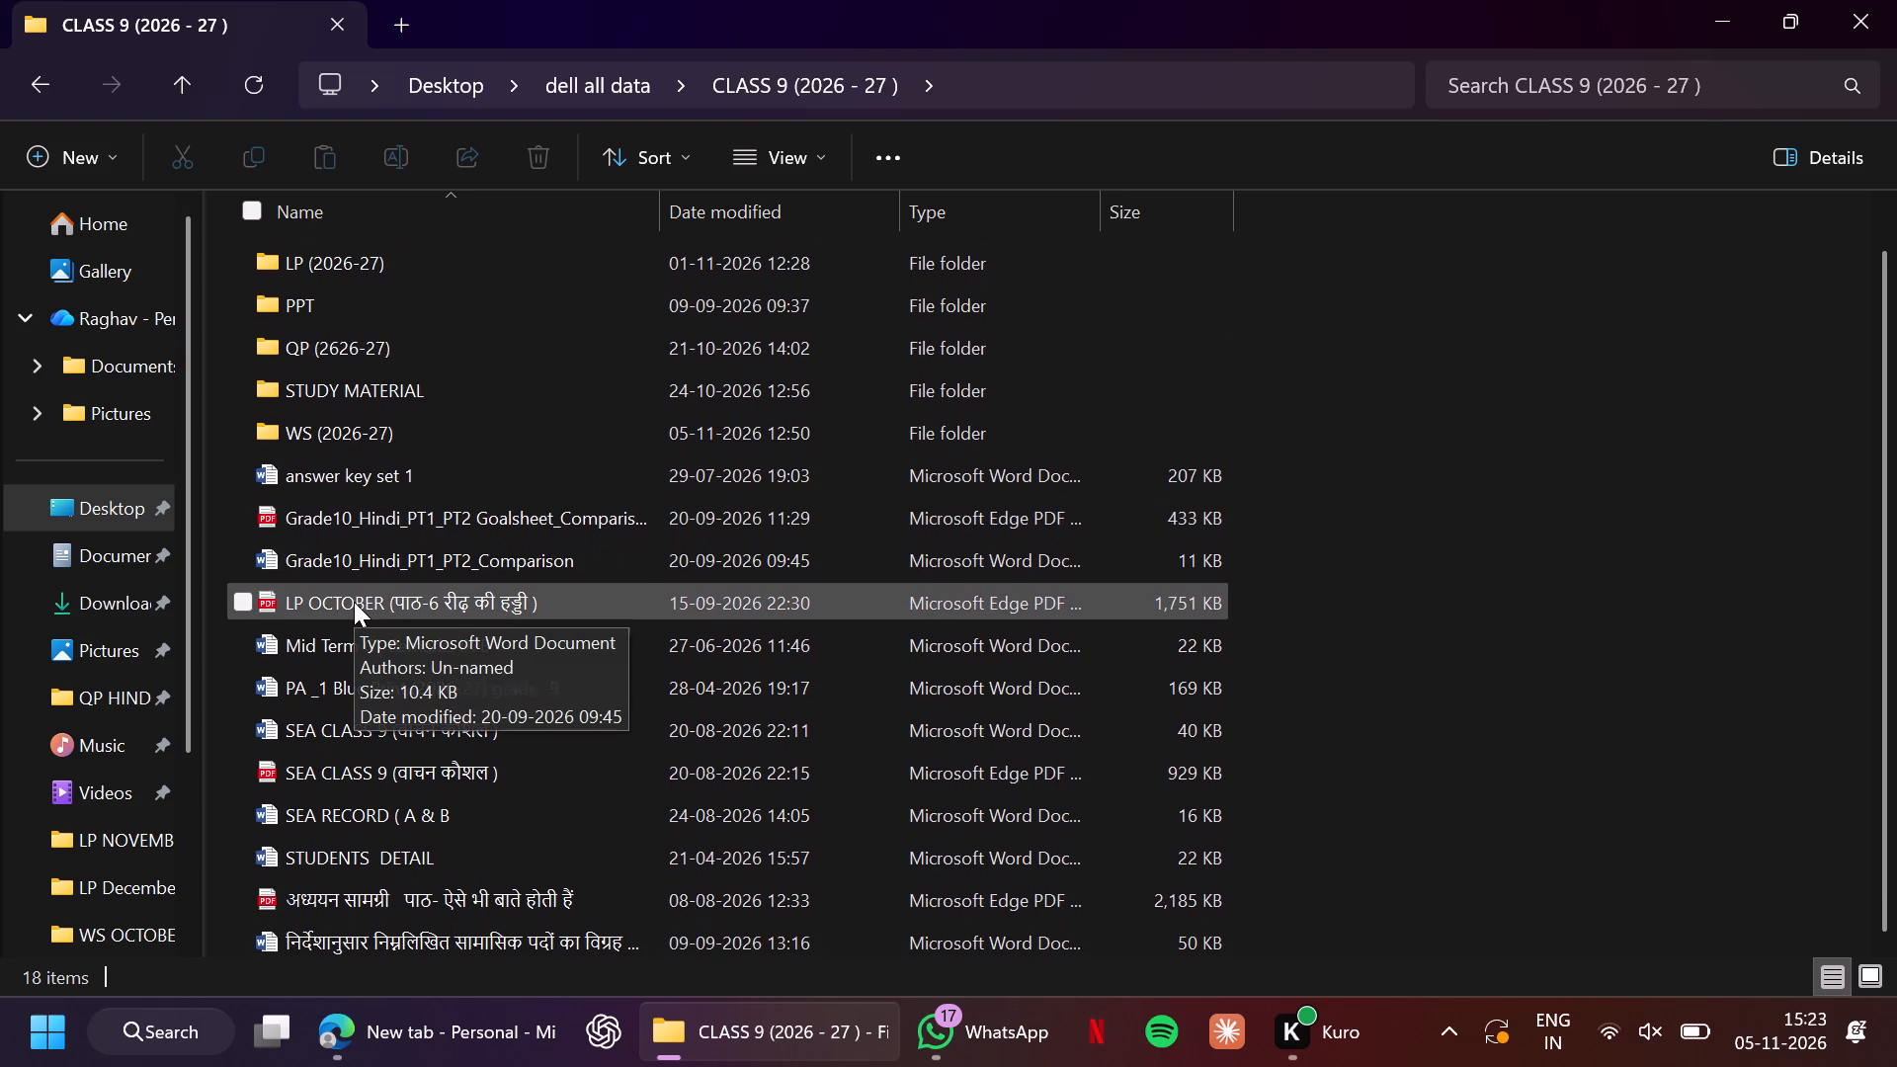
{"action": "scroll", "coordinate": [354, 602], "scroll_direction": "down", "scroll_amount": 1}
{"action": "left_click", "coordinate": [33, 75]}
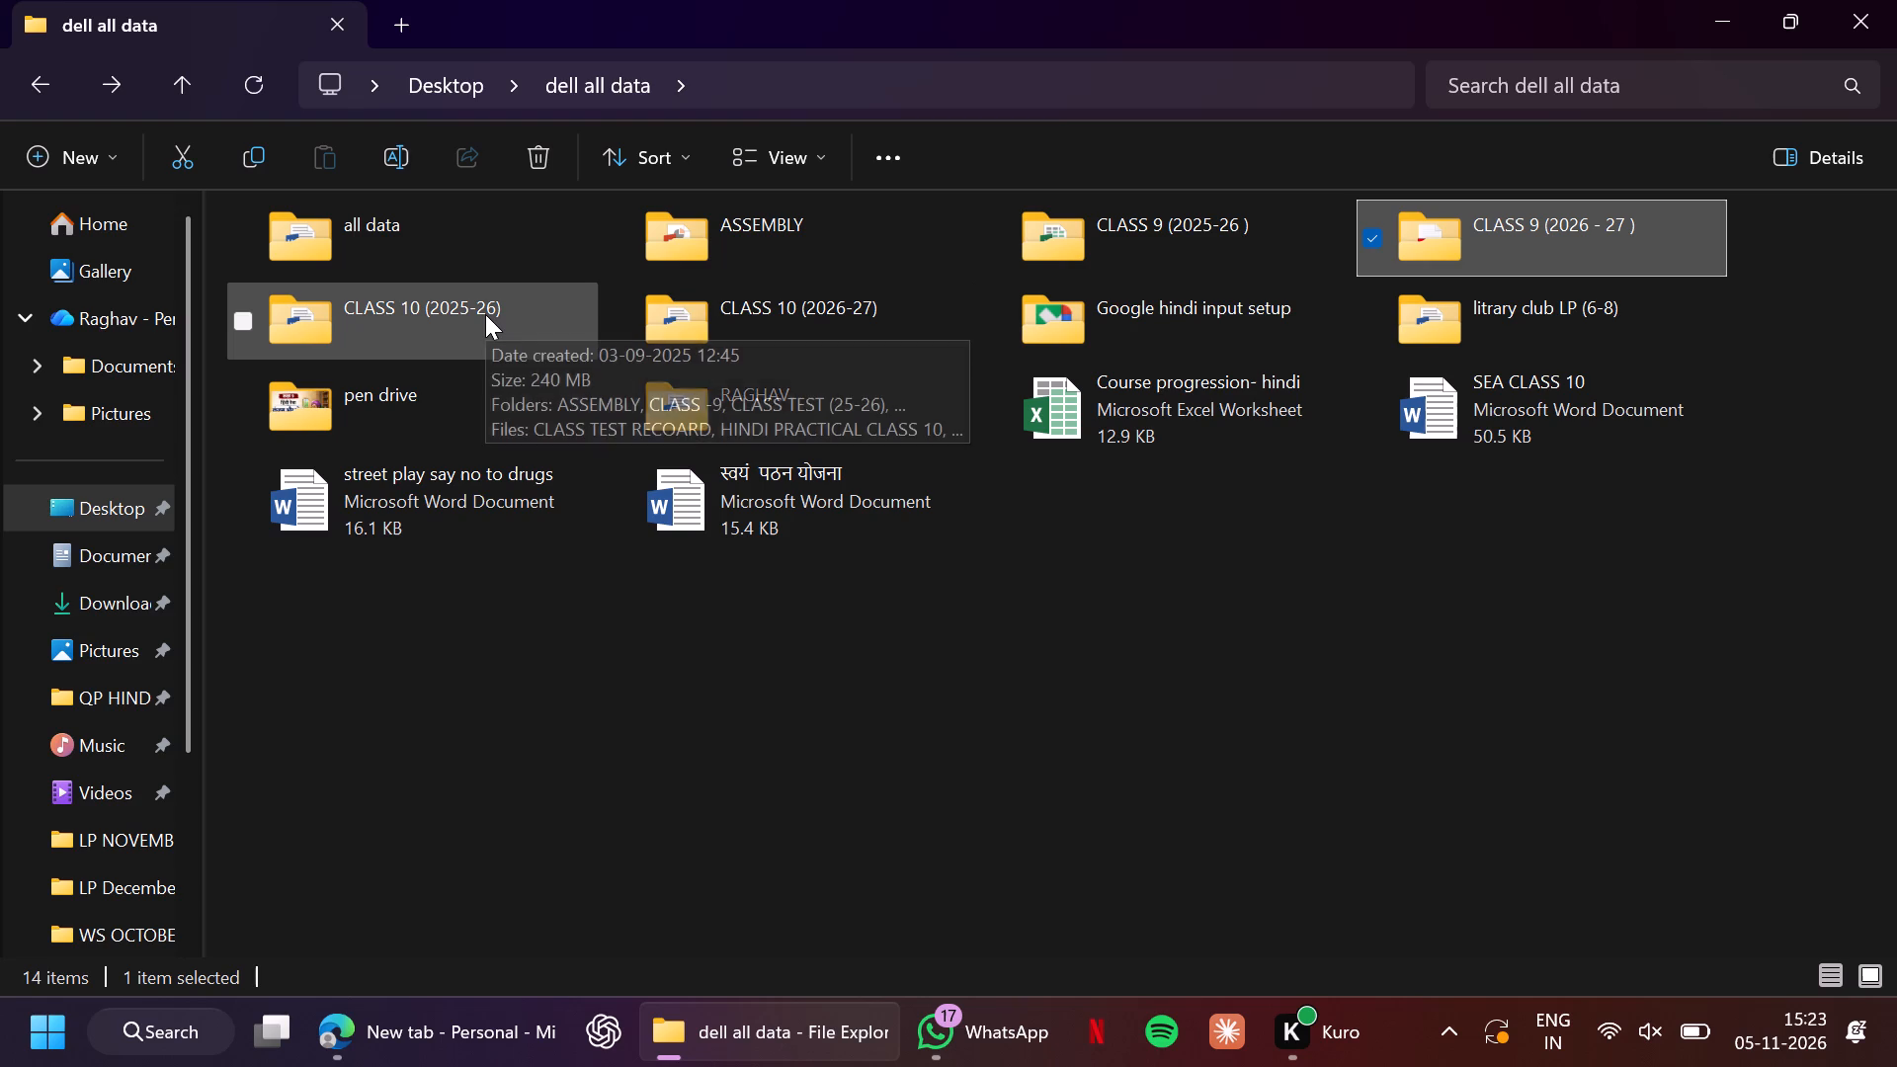
{"action": "double_click", "coordinate": [906, 320]}
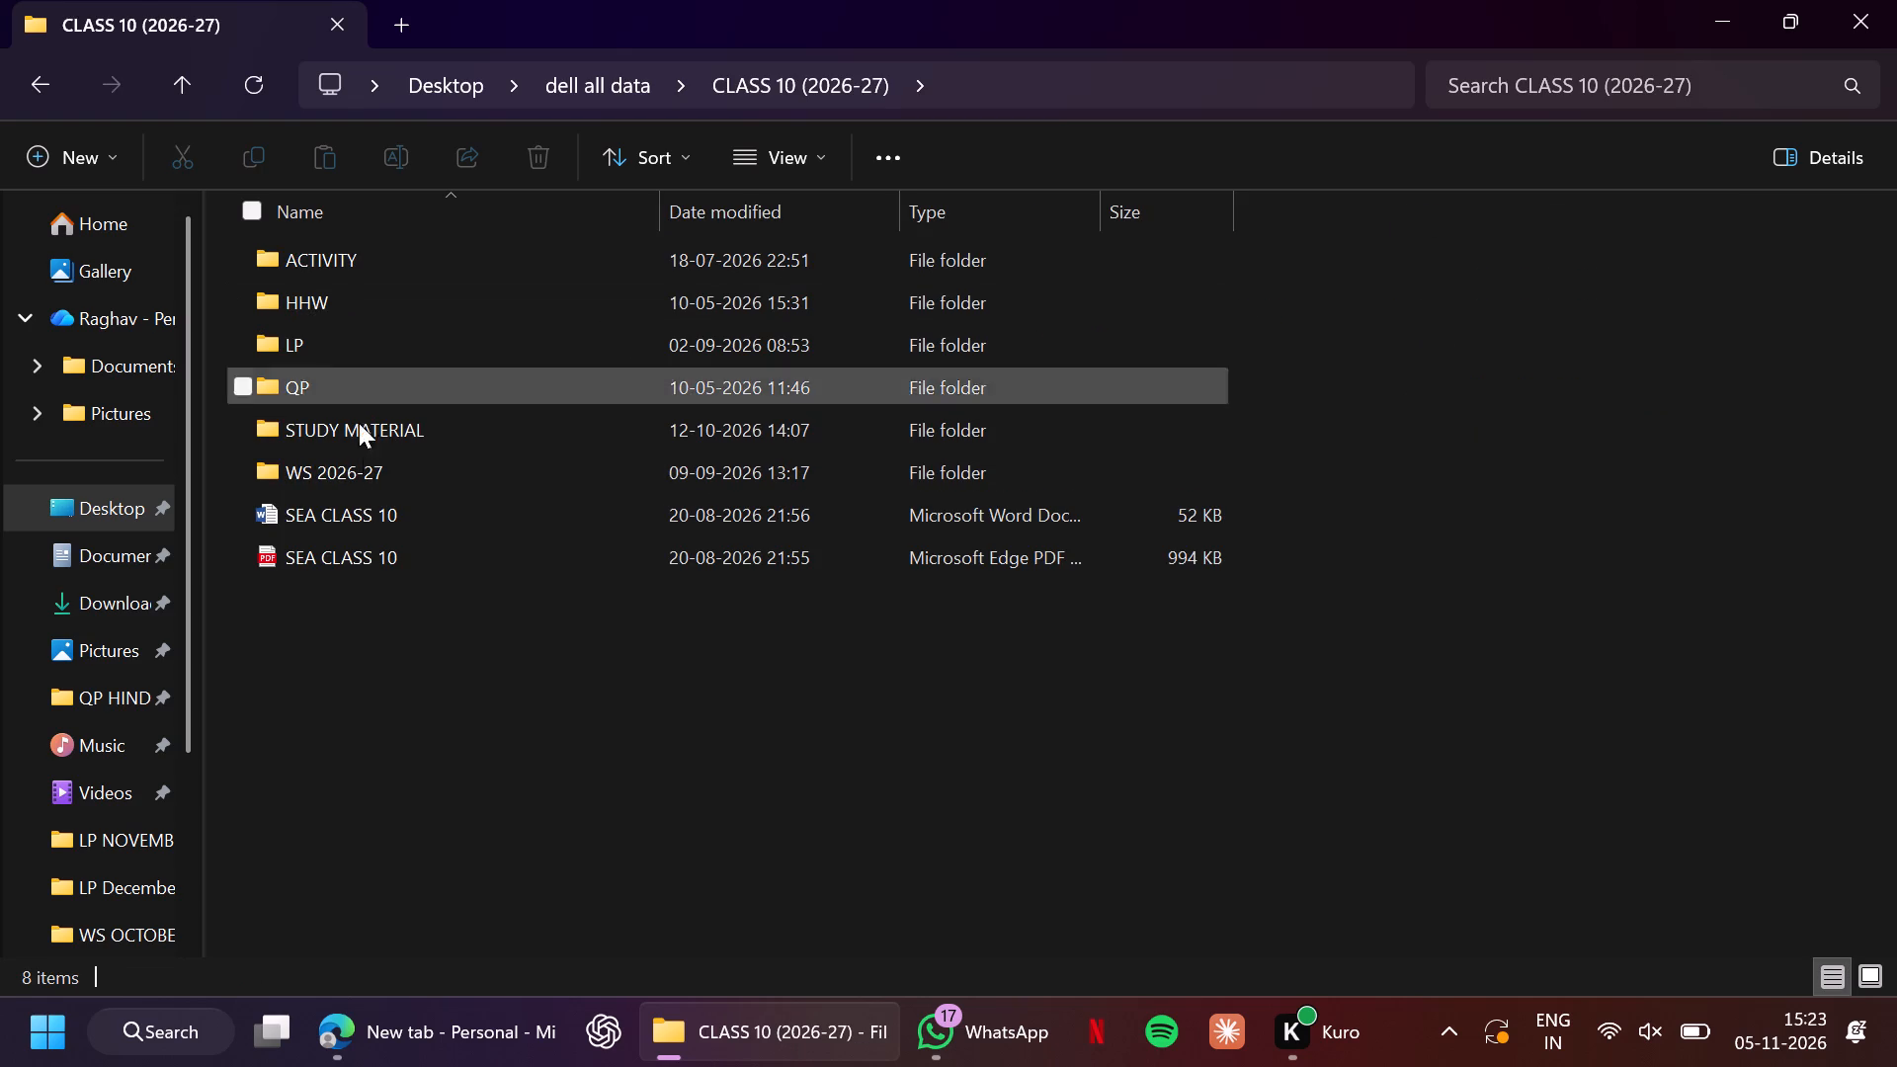
{"action": "left_click", "coordinate": [37, 77]}
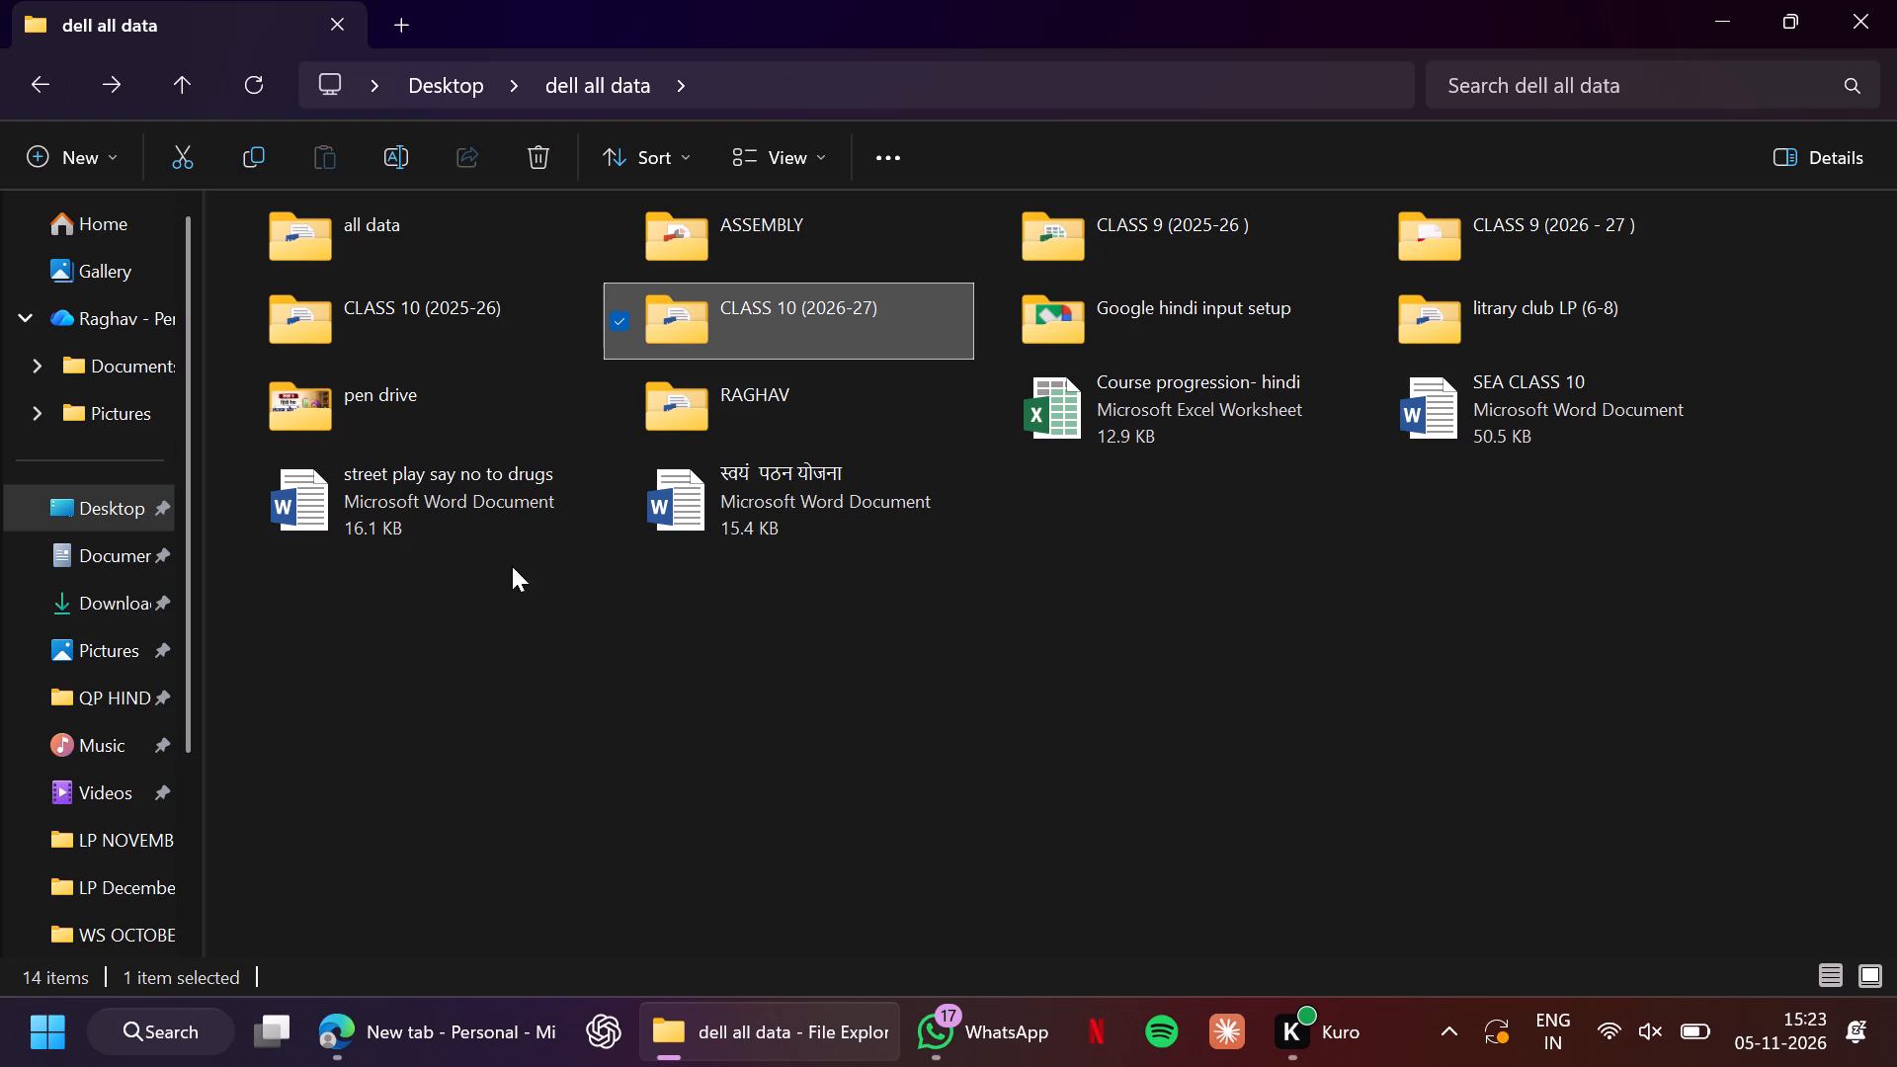
{"action": "double_click", "coordinate": [763, 415]}
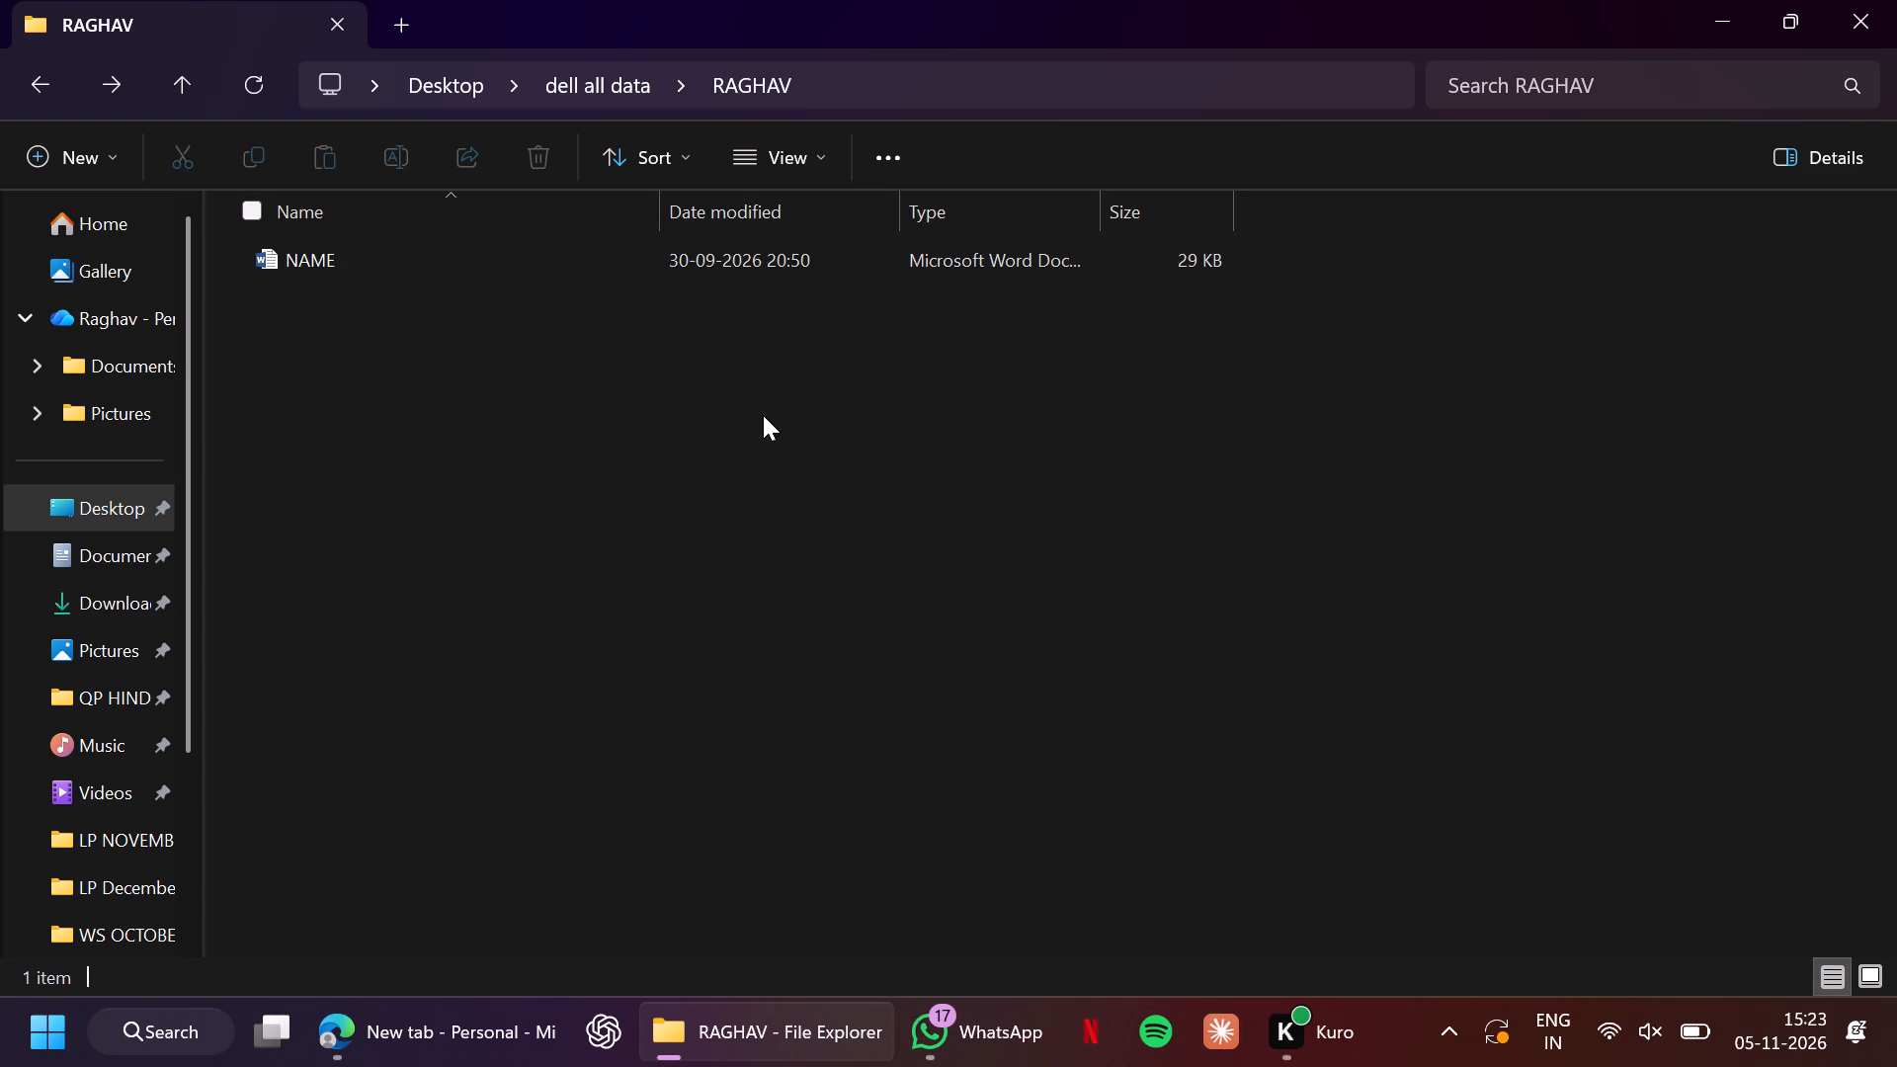
{"action": "left_click", "coordinate": [36, 83]}
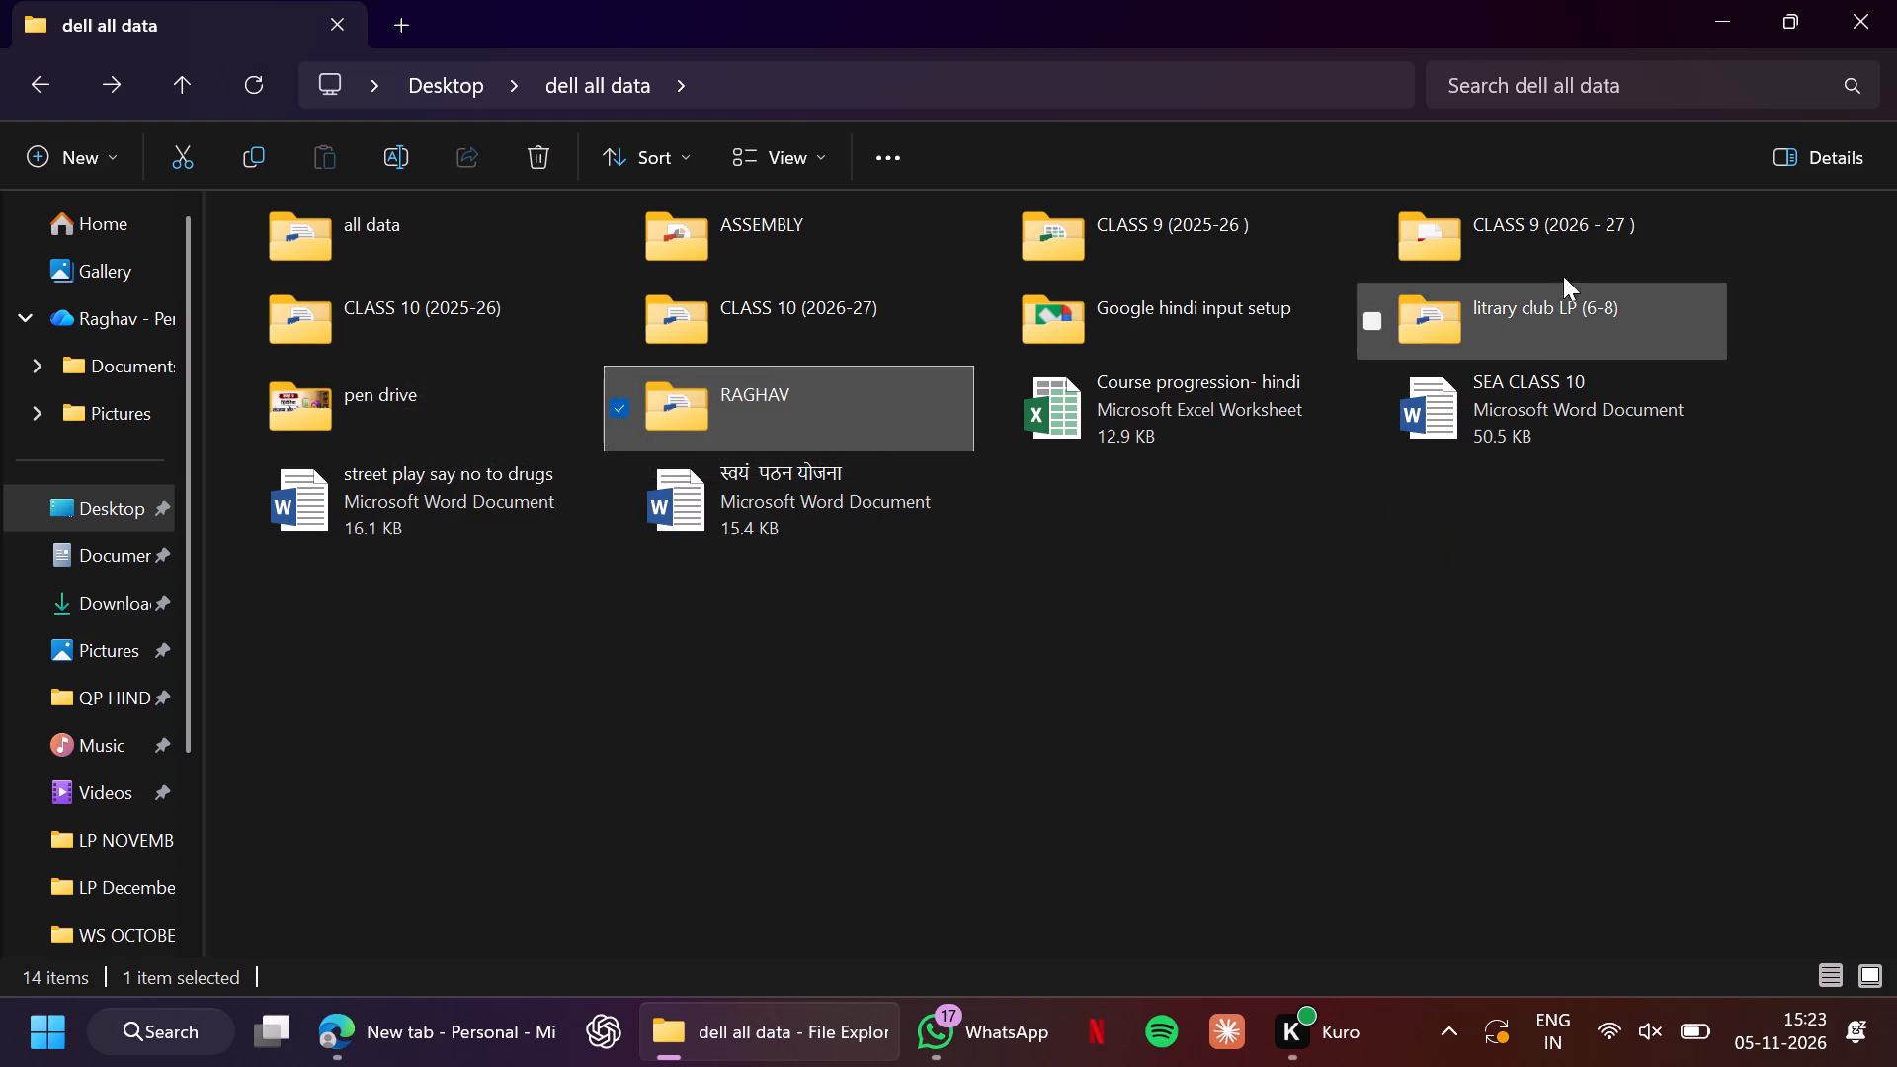
Search the dell all data folder for एक प्रश्न.
{"action": "left_click", "coordinate": [1489, 148]}
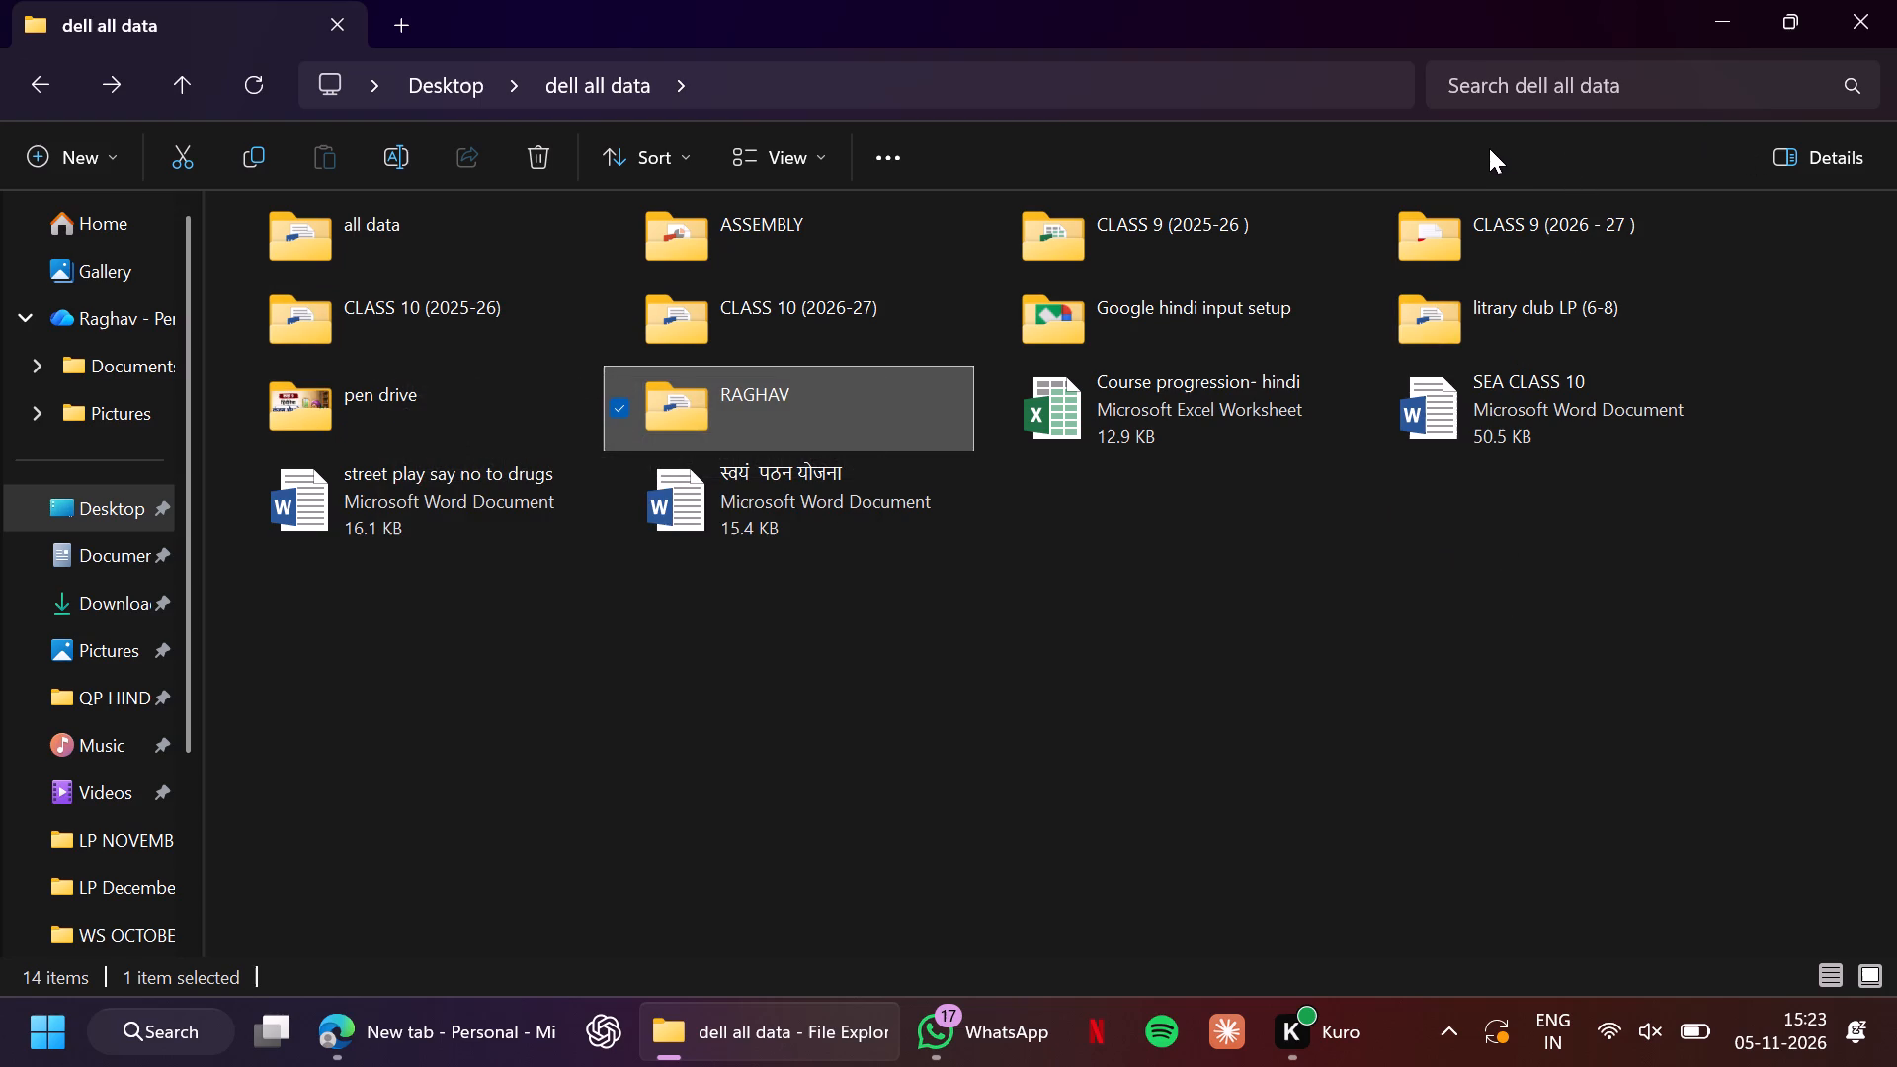
{"action": "left_click", "coordinate": [1598, 90]}
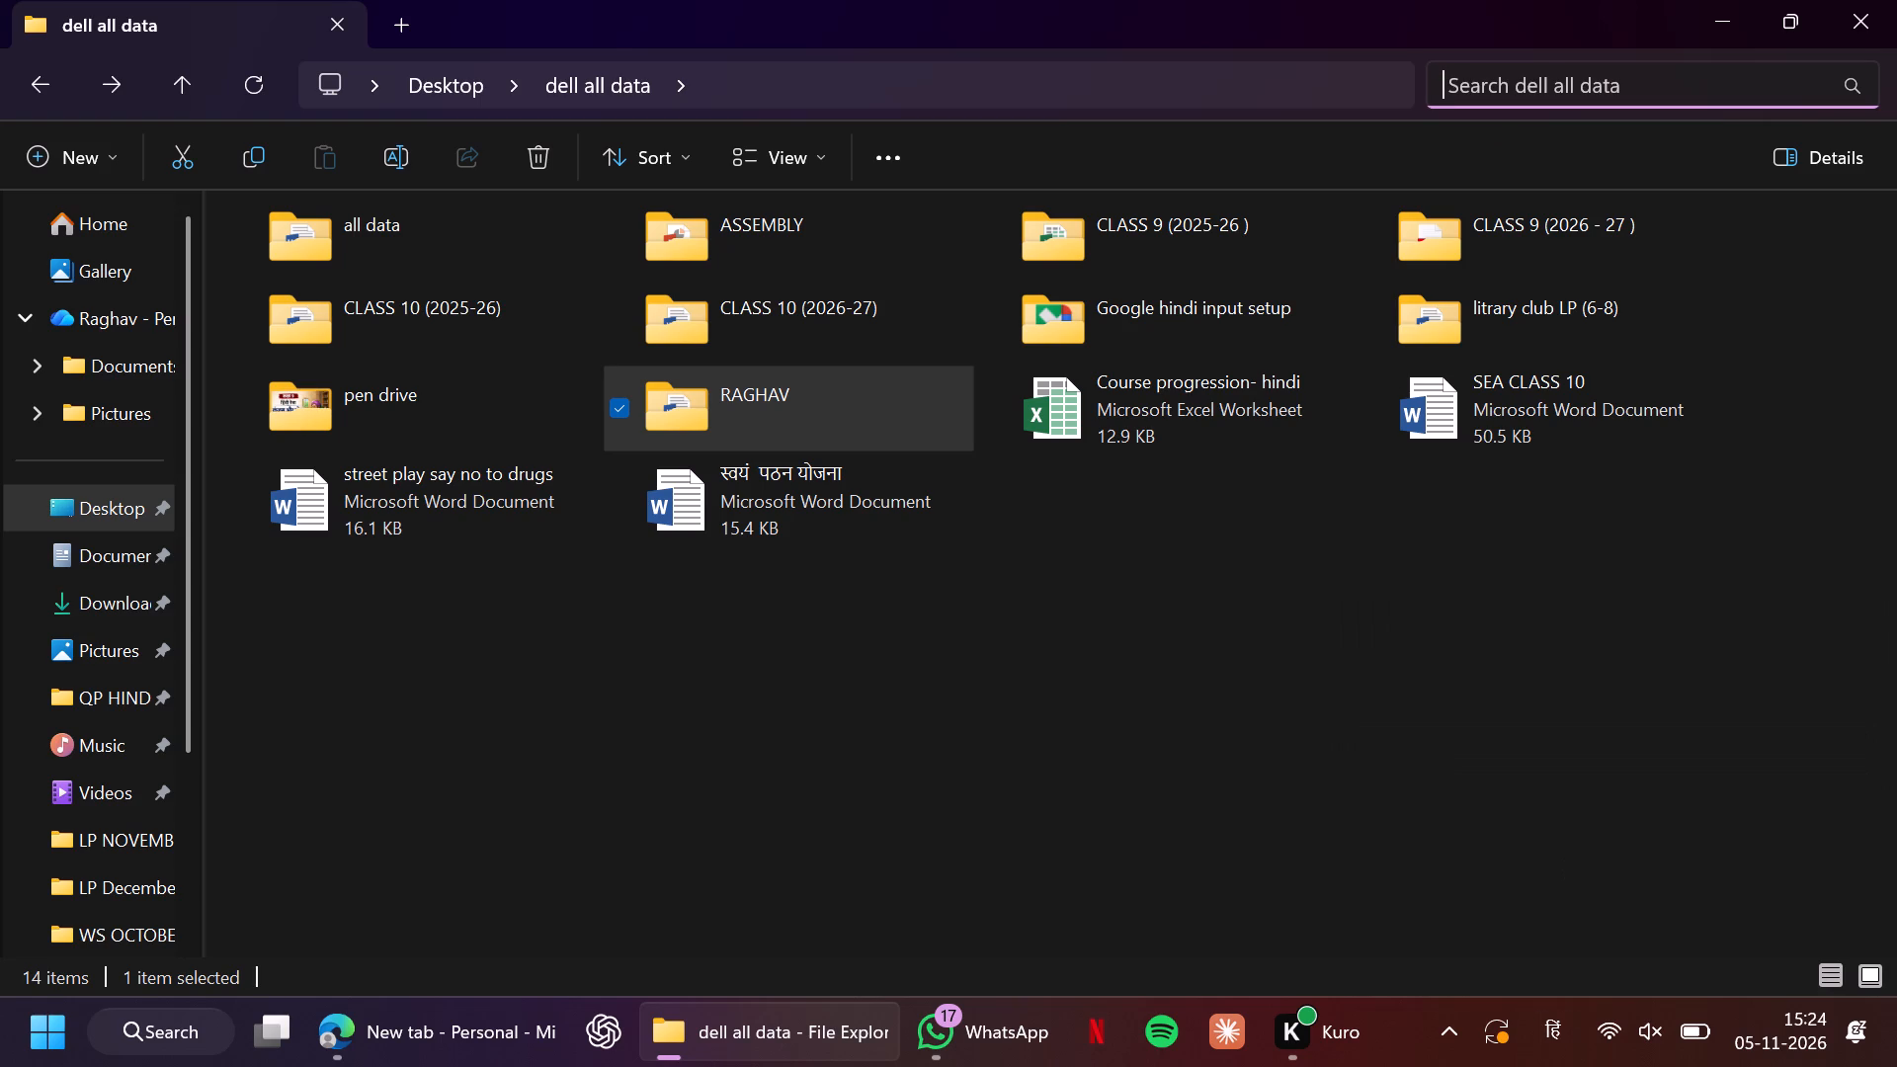
{"action": "type", "text": "EK"}
{"action": "key", "text": "space"}
{"action": "type", "text": "PRSHN"}
{"action": "key", "text": "space"}
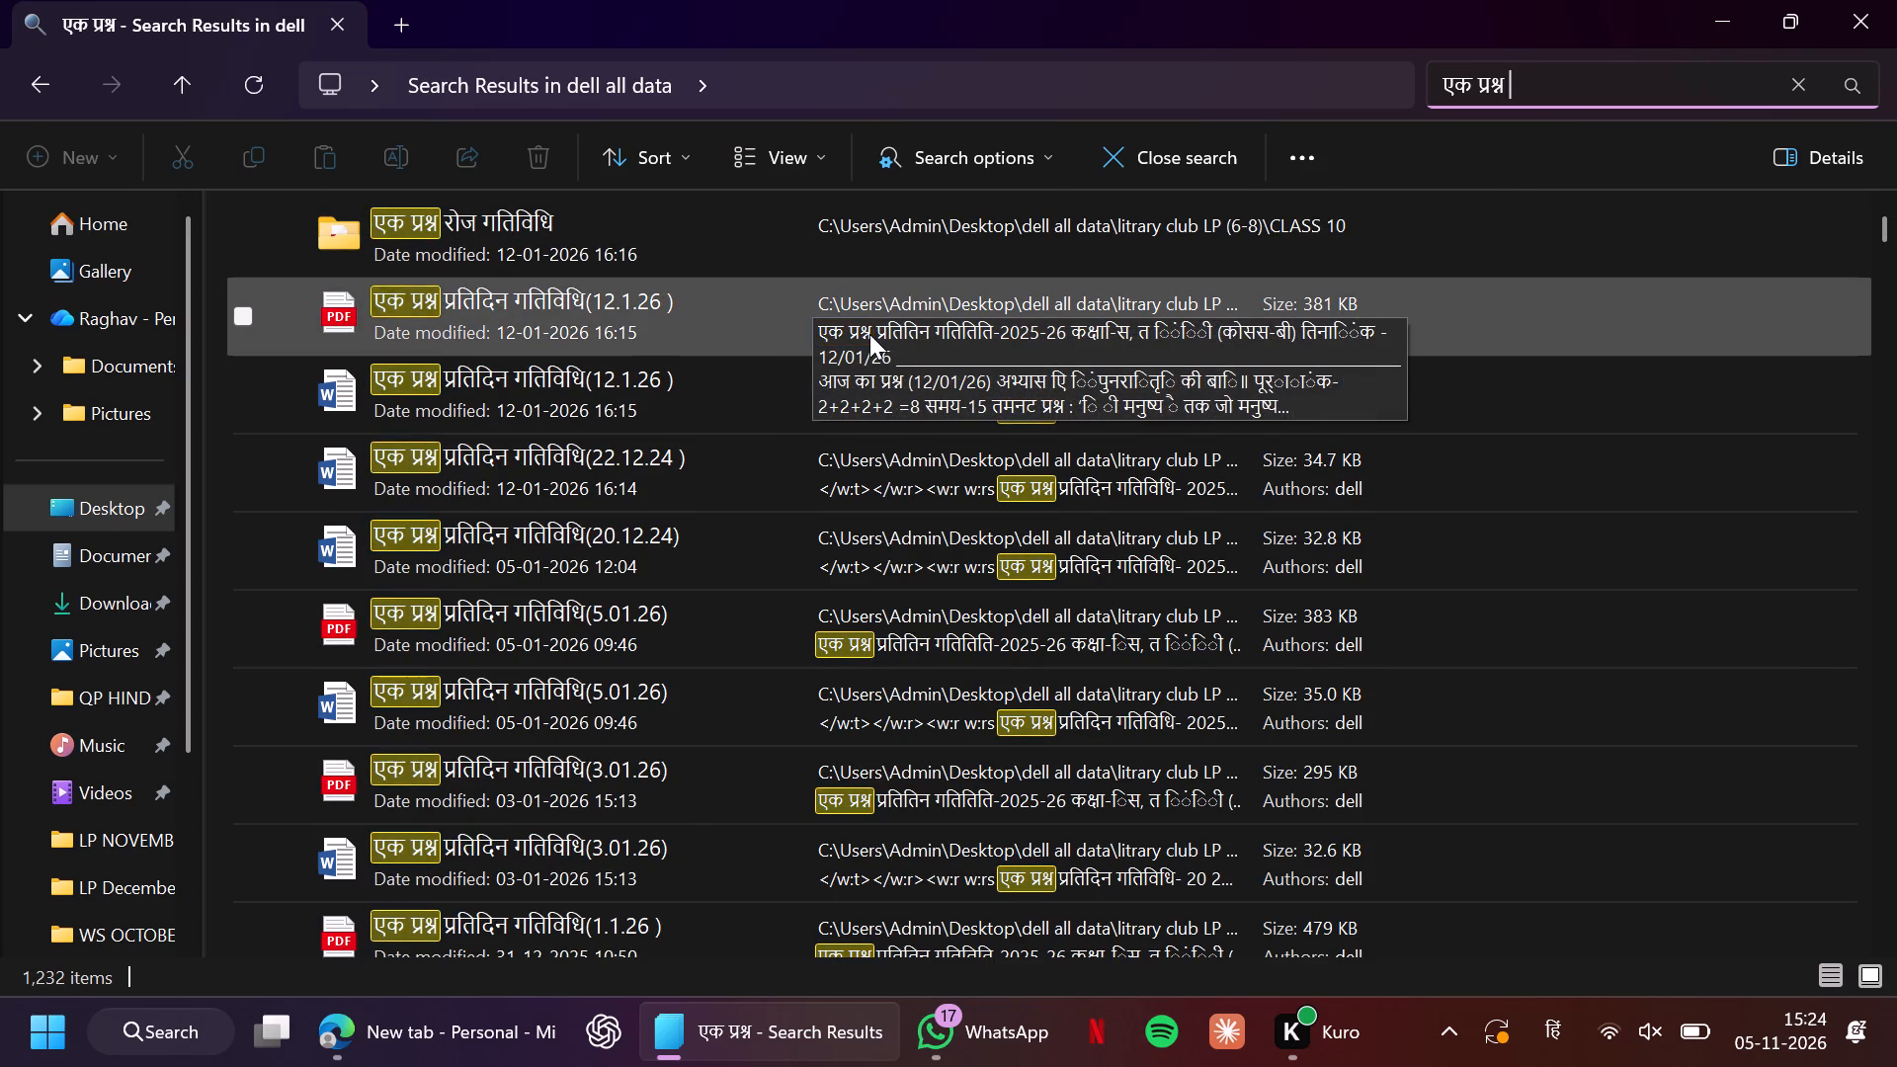
Examine the search results for the dated एक प्रश्न प्रतिदिन गतिविधि files and their folder.
{"action": "scroll", "coordinate": [681, 807], "scroll_direction": "down", "scroll_amount": 3}
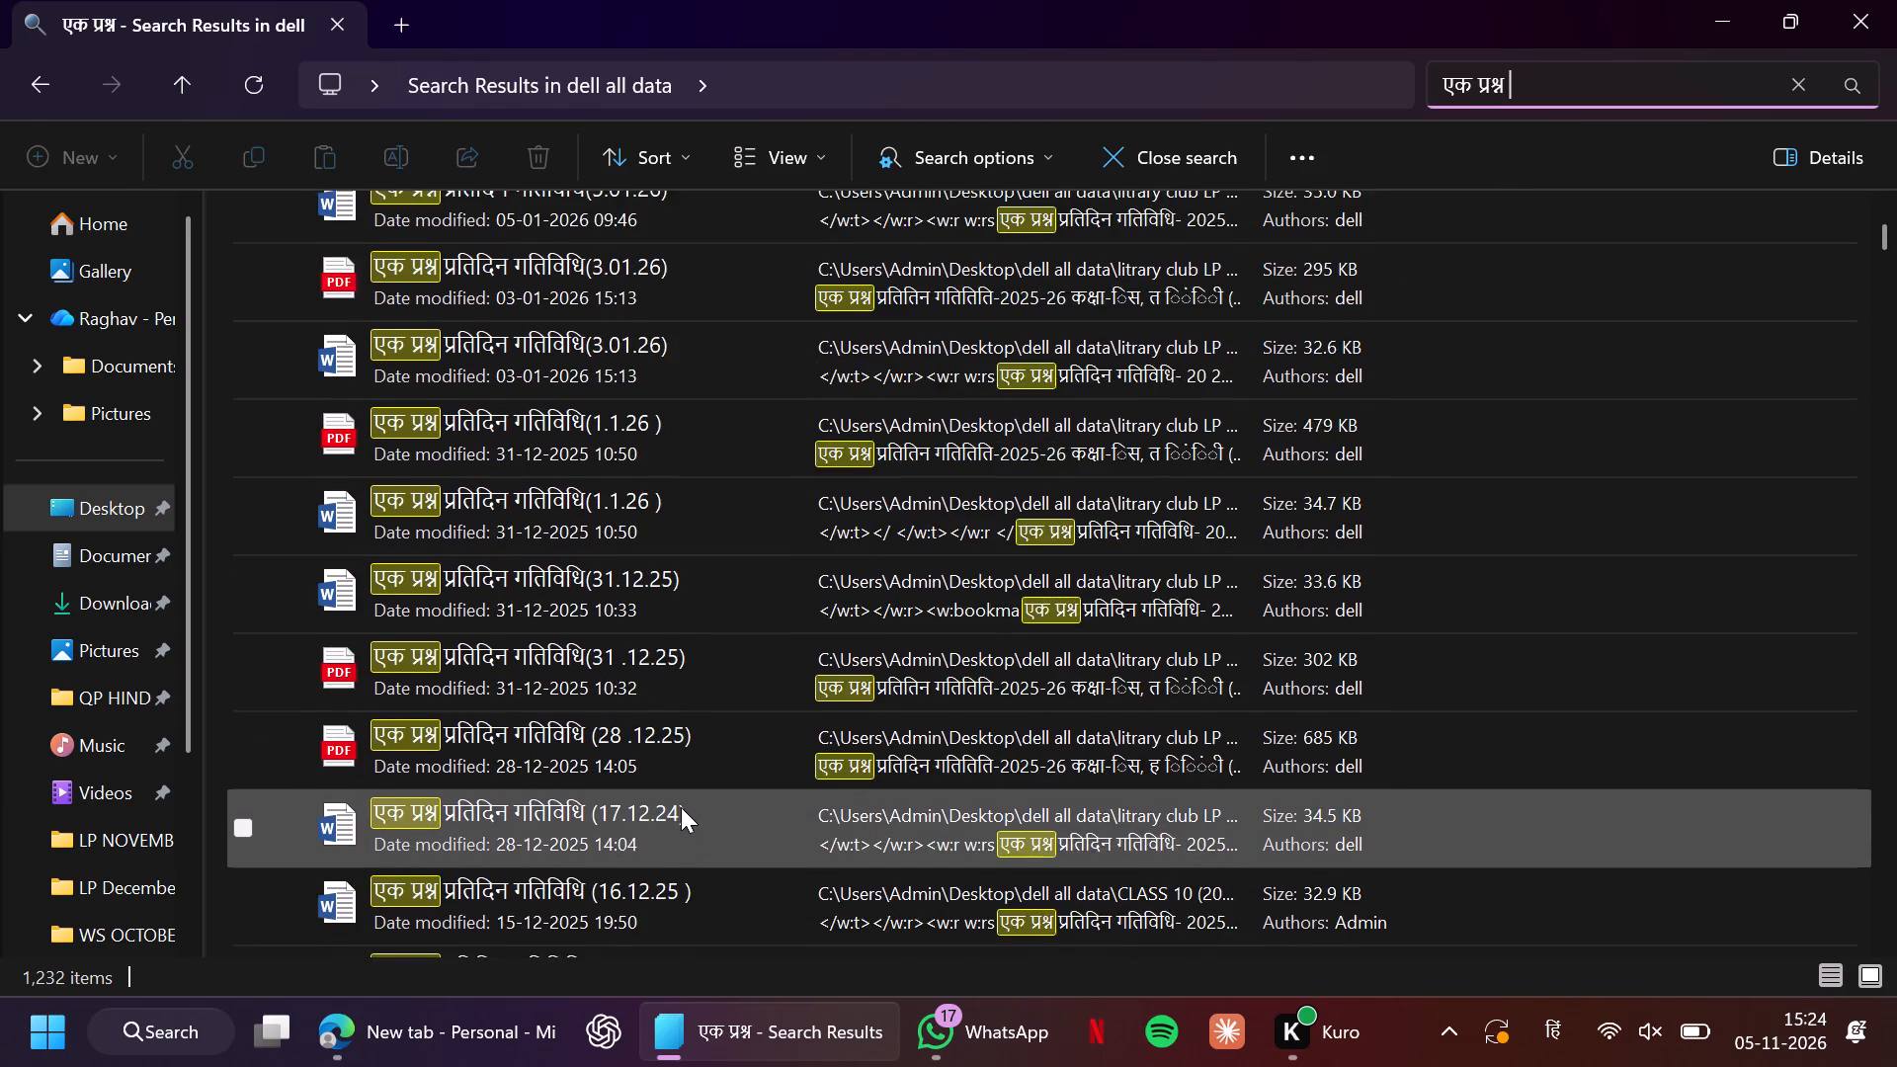
{"action": "scroll", "coordinate": [681, 807], "scroll_direction": "down", "scroll_amount": 3}
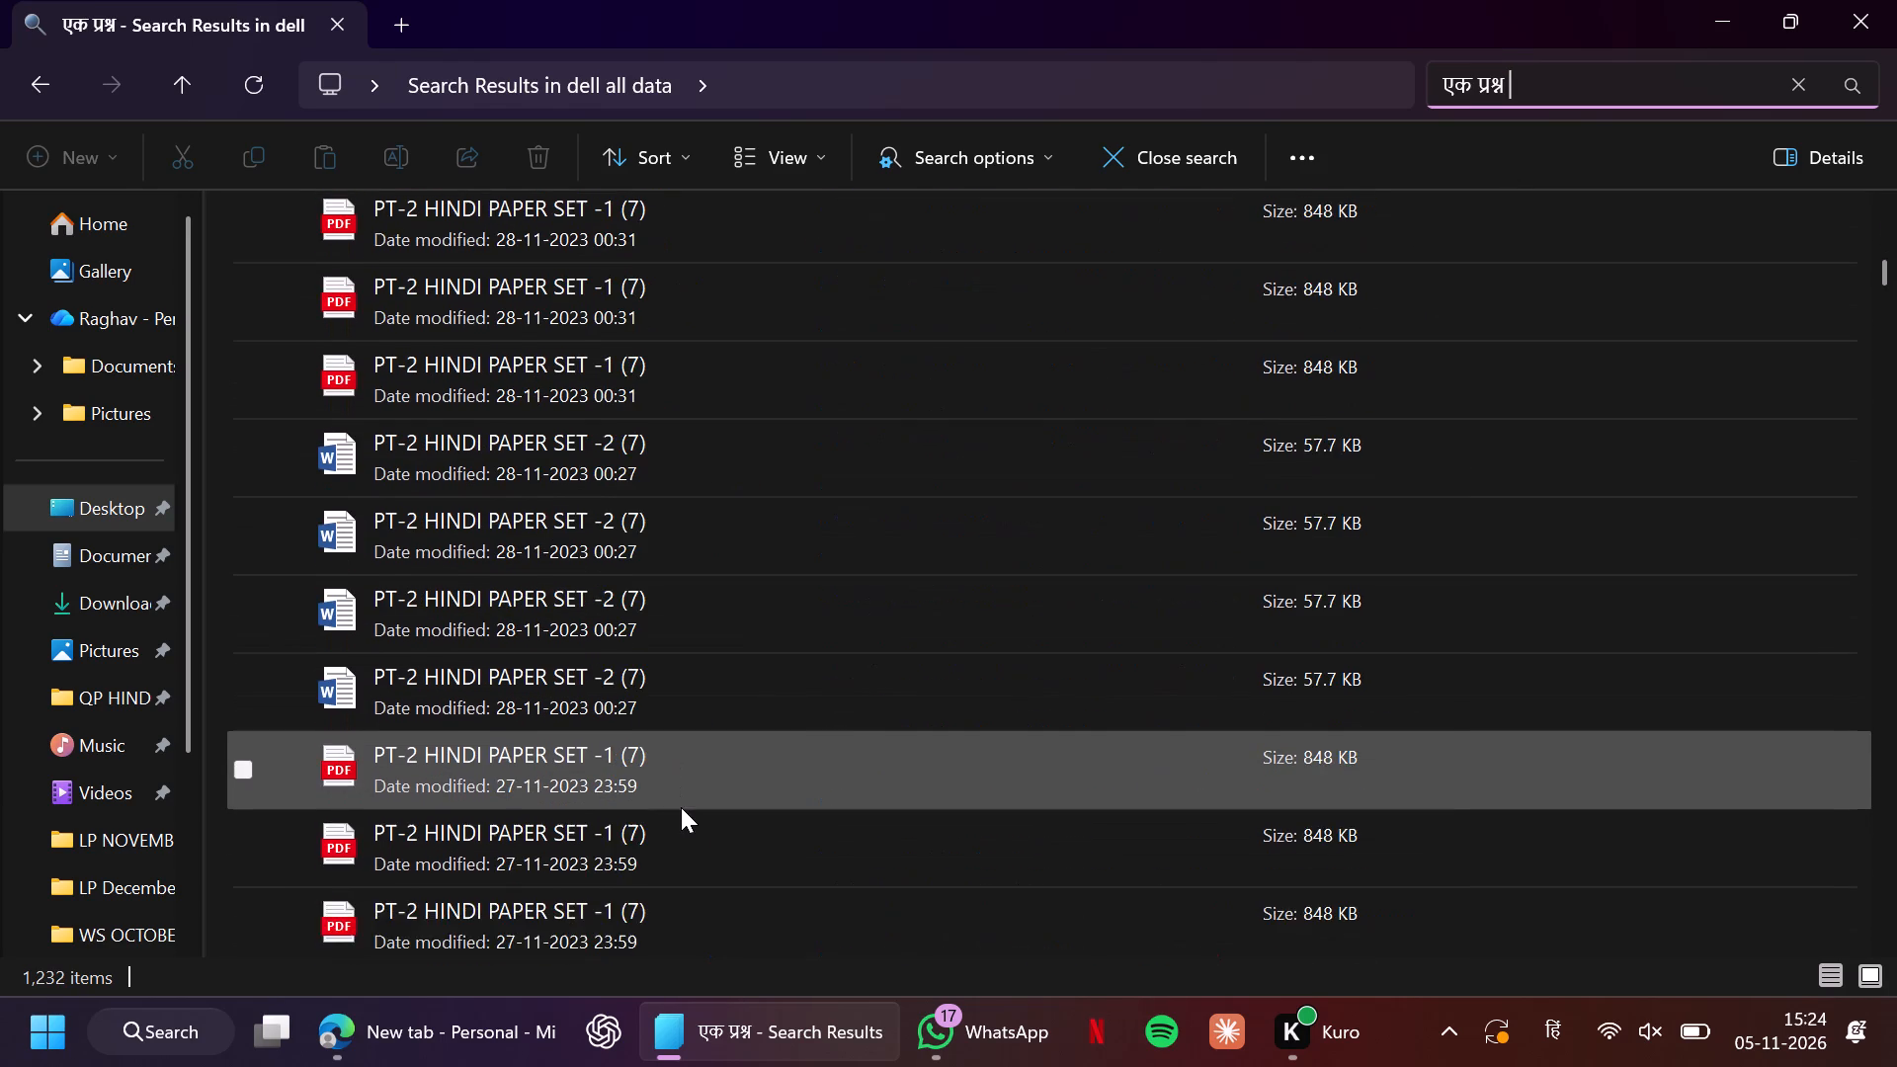
{"action": "scroll", "coordinate": [681, 807], "scroll_direction": "up", "scroll_amount": 2}
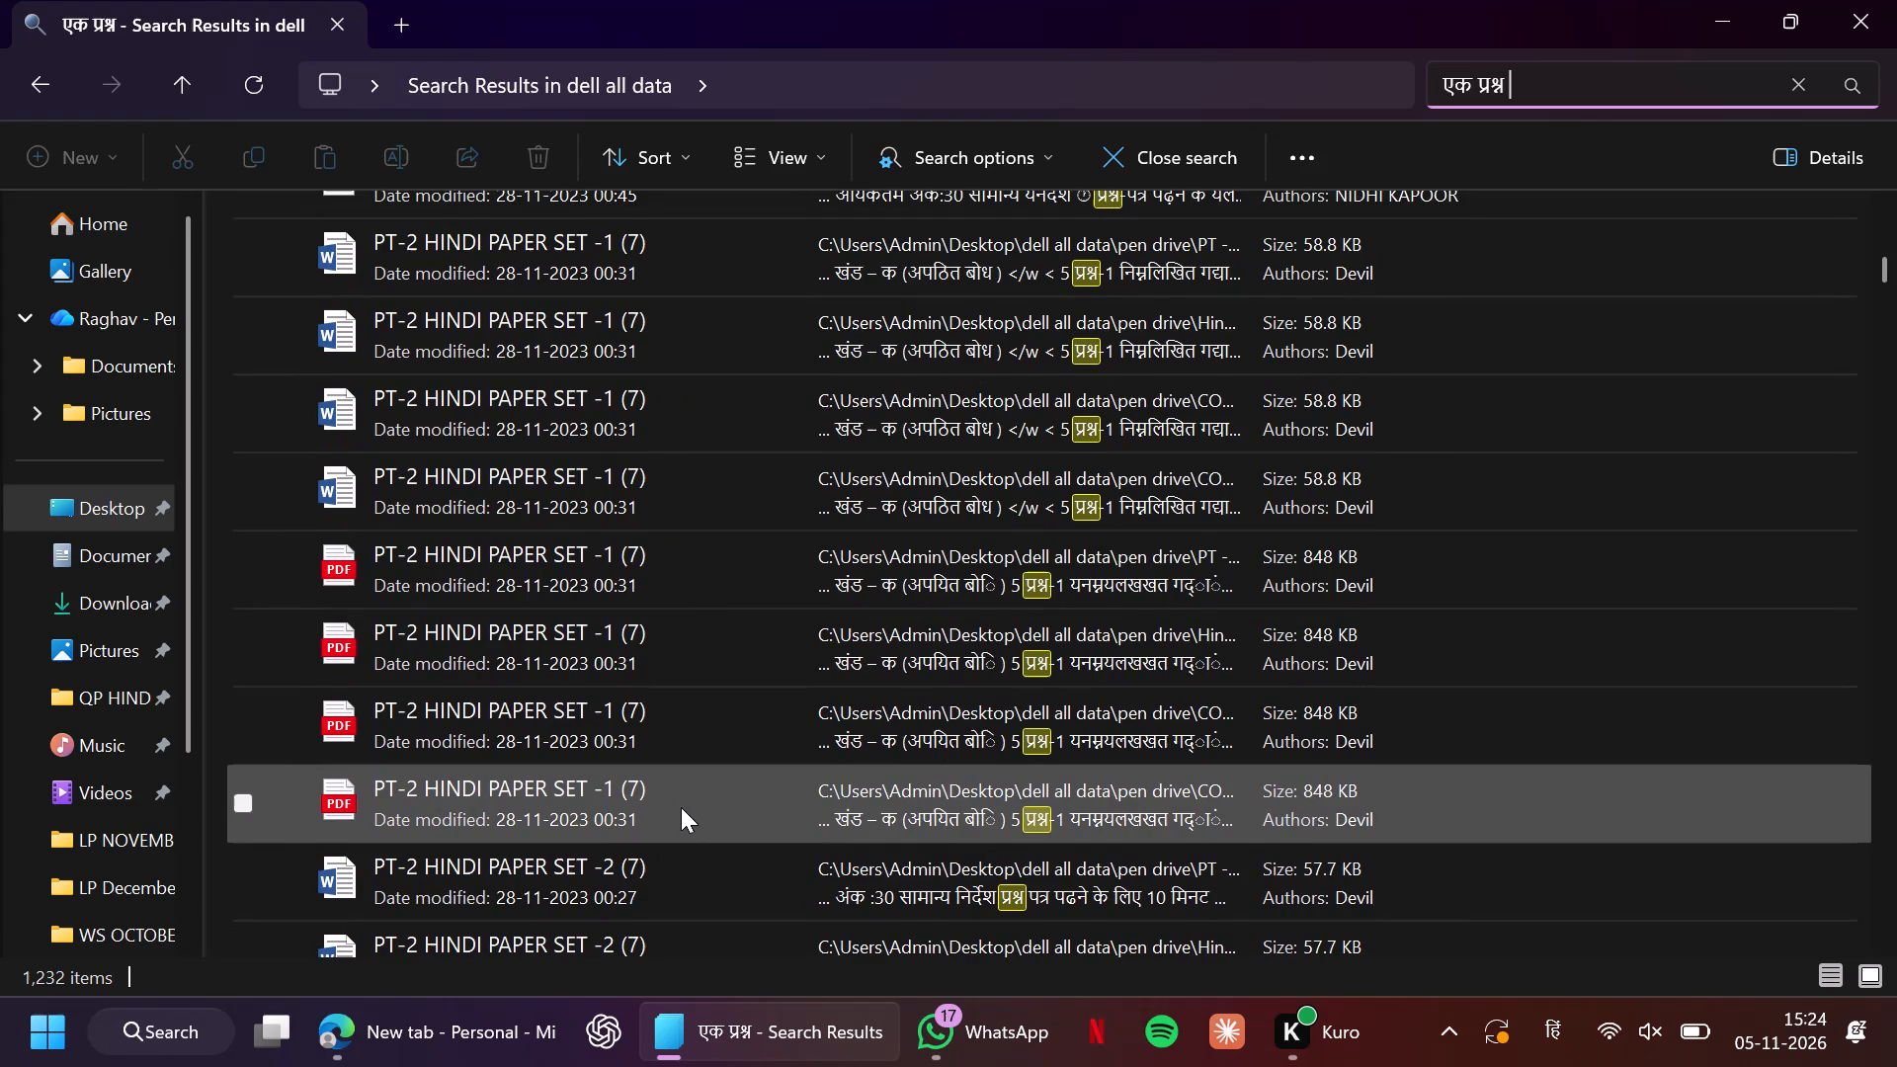
{"action": "scroll", "coordinate": [681, 807], "scroll_direction": "up", "scroll_amount": 10}
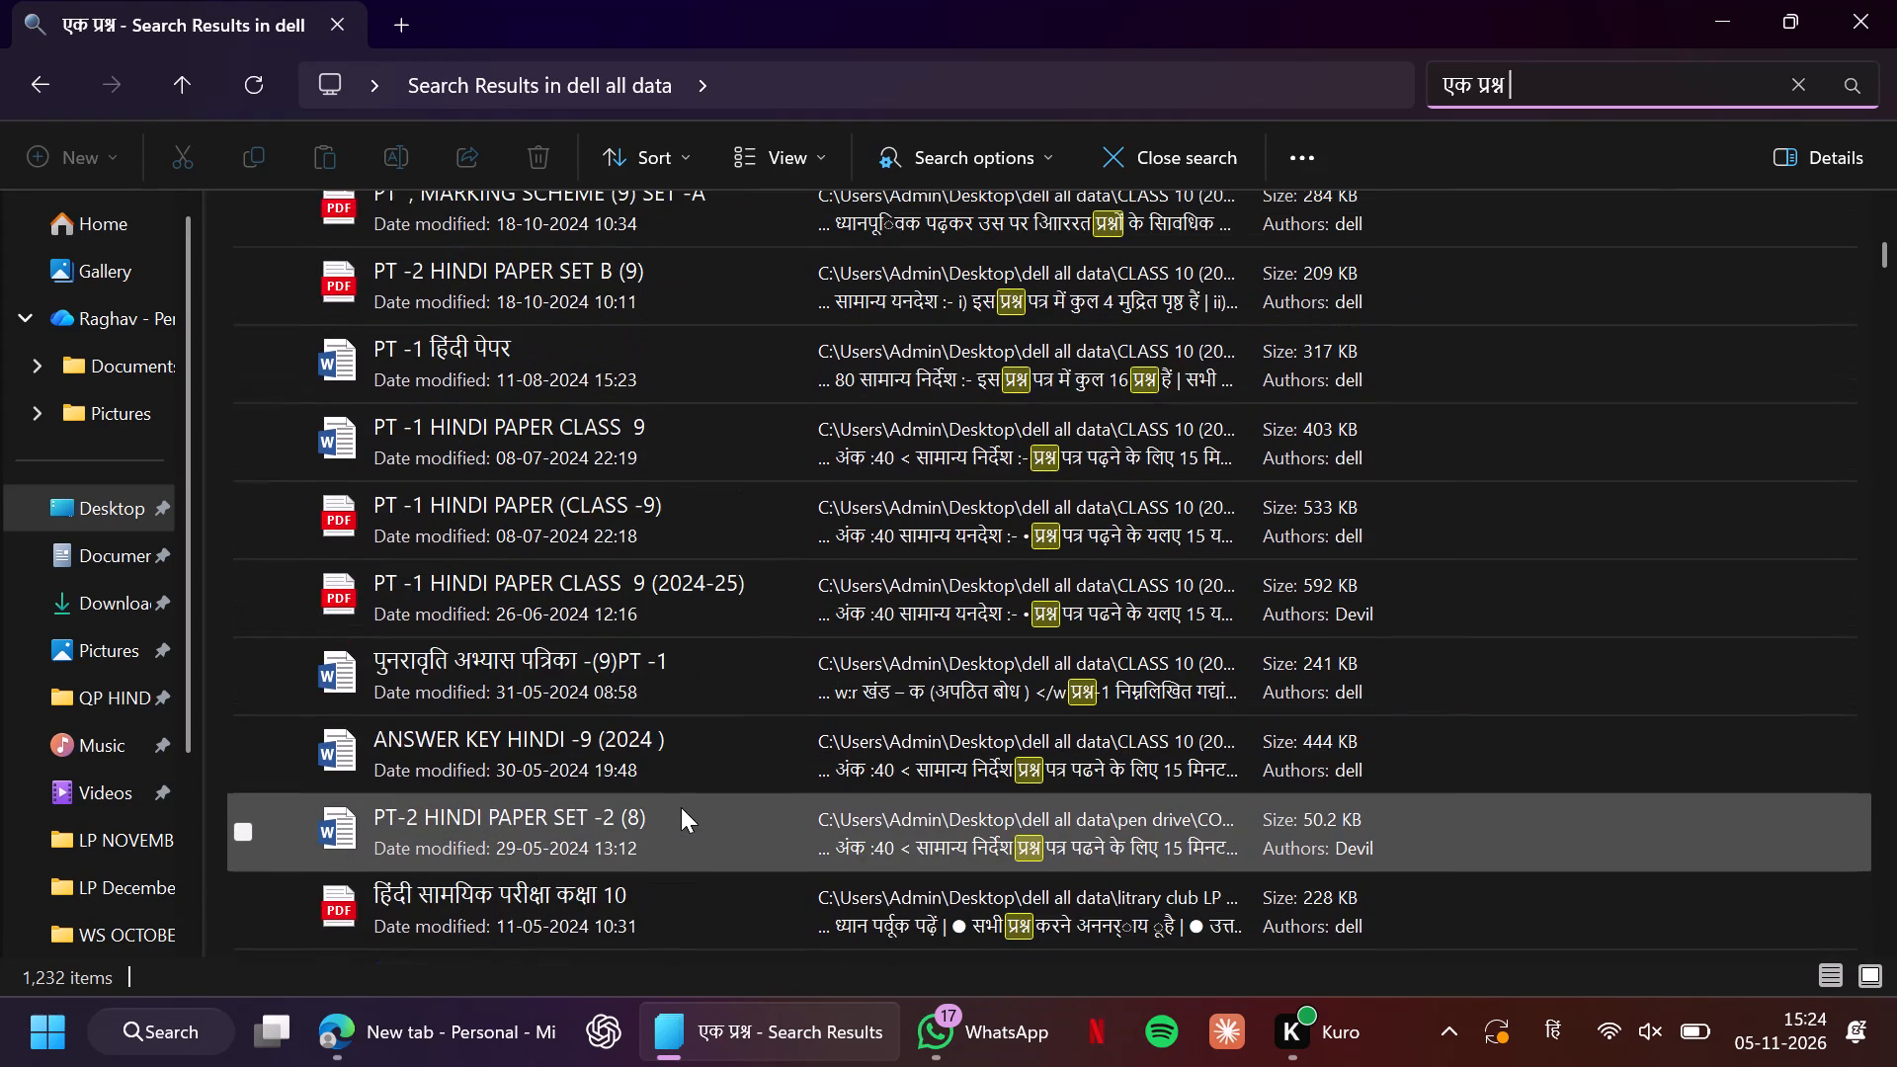
{"action": "scroll", "coordinate": [681, 807], "scroll_direction": "up", "scroll_amount": 1}
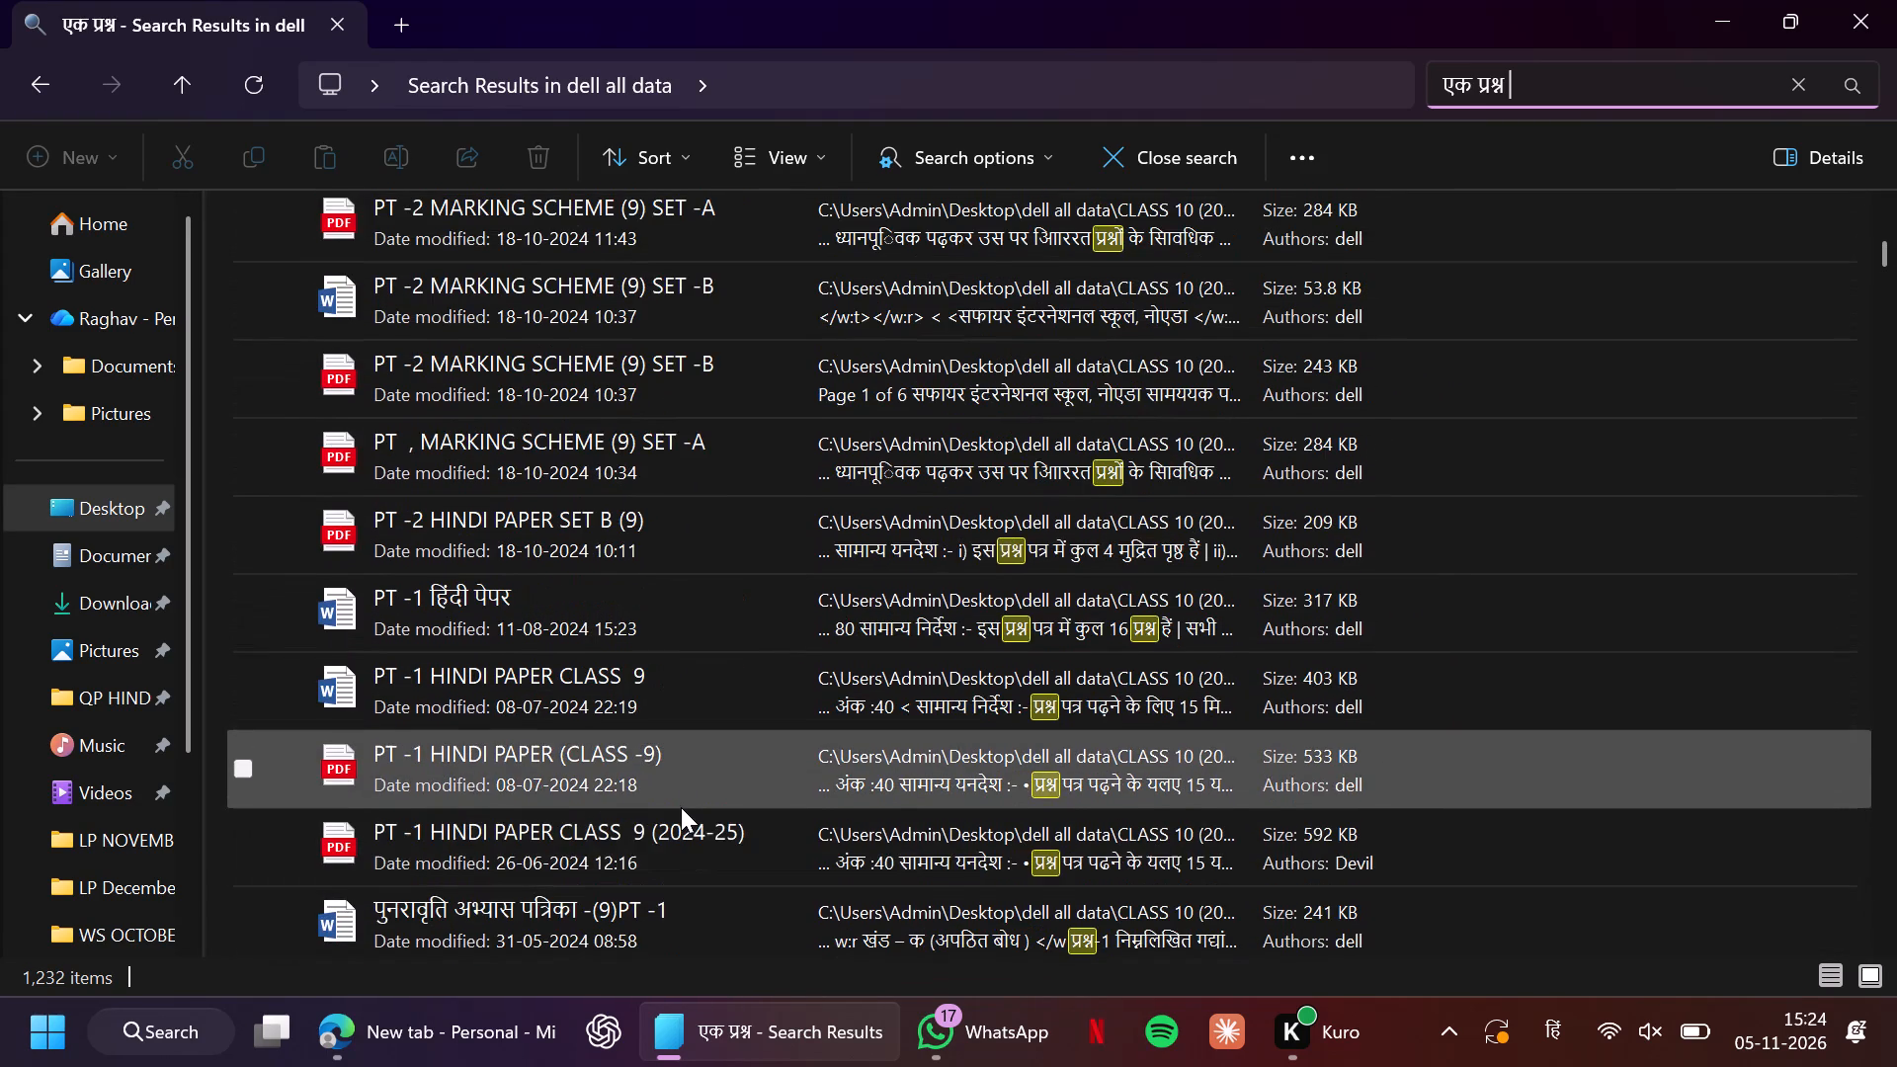
{"action": "scroll", "coordinate": [681, 807], "scroll_direction": "up", "scroll_amount": 6}
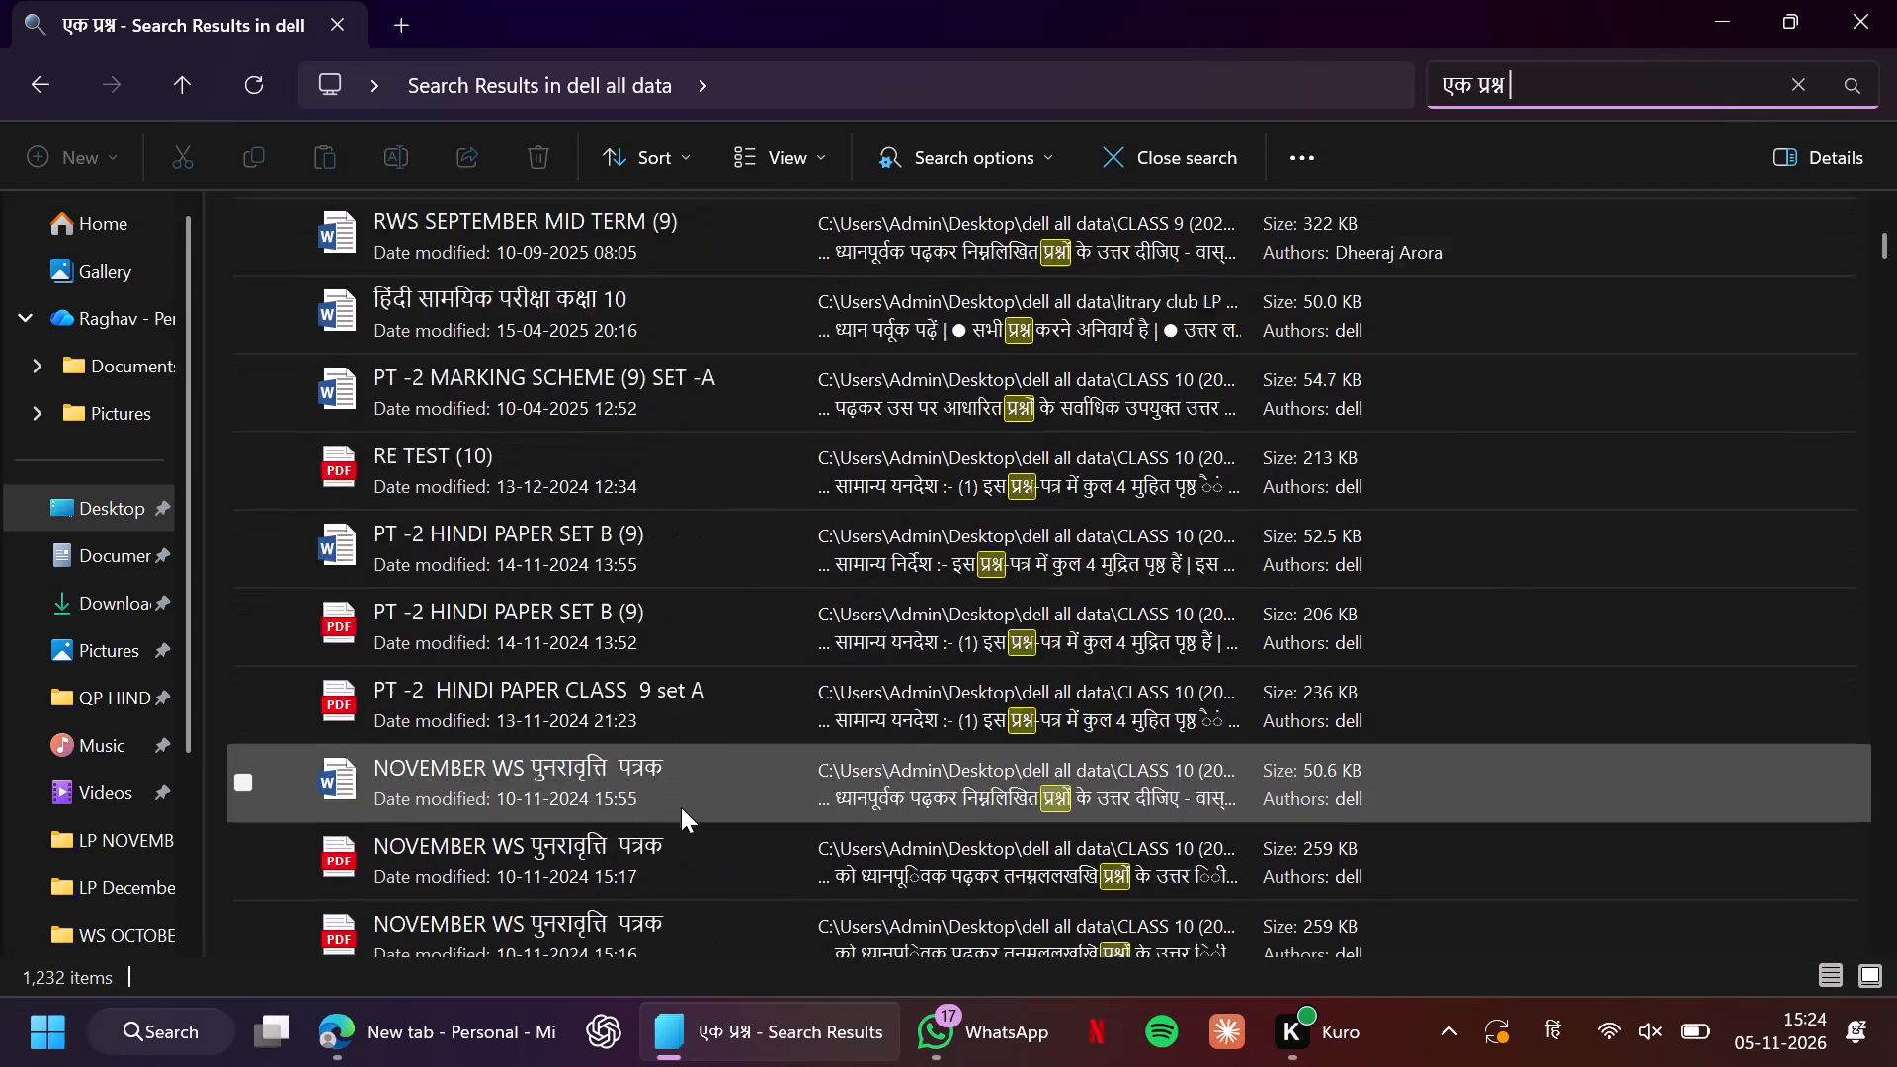
{"action": "scroll", "coordinate": [681, 807], "scroll_direction": "up", "scroll_amount": 6}
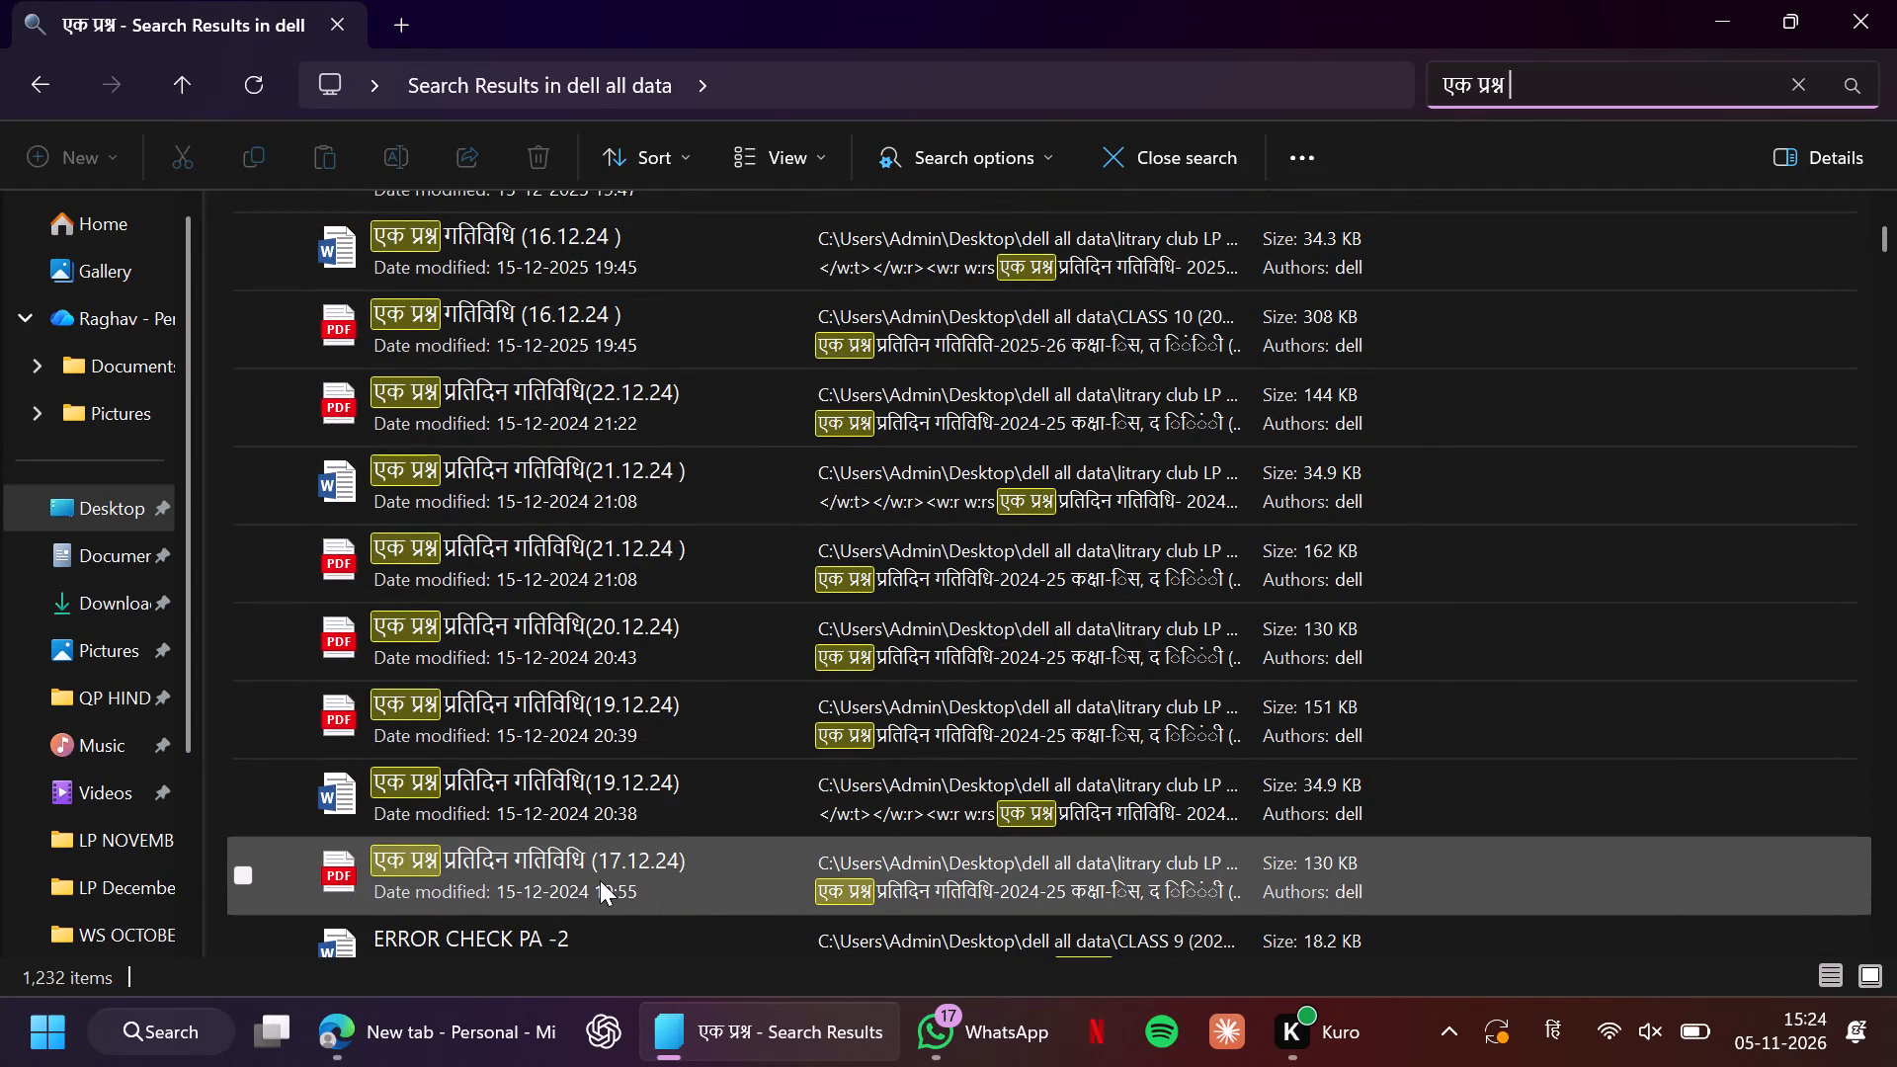
{"action": "scroll", "coordinate": [600, 880], "scroll_direction": "up", "scroll_amount": 1}
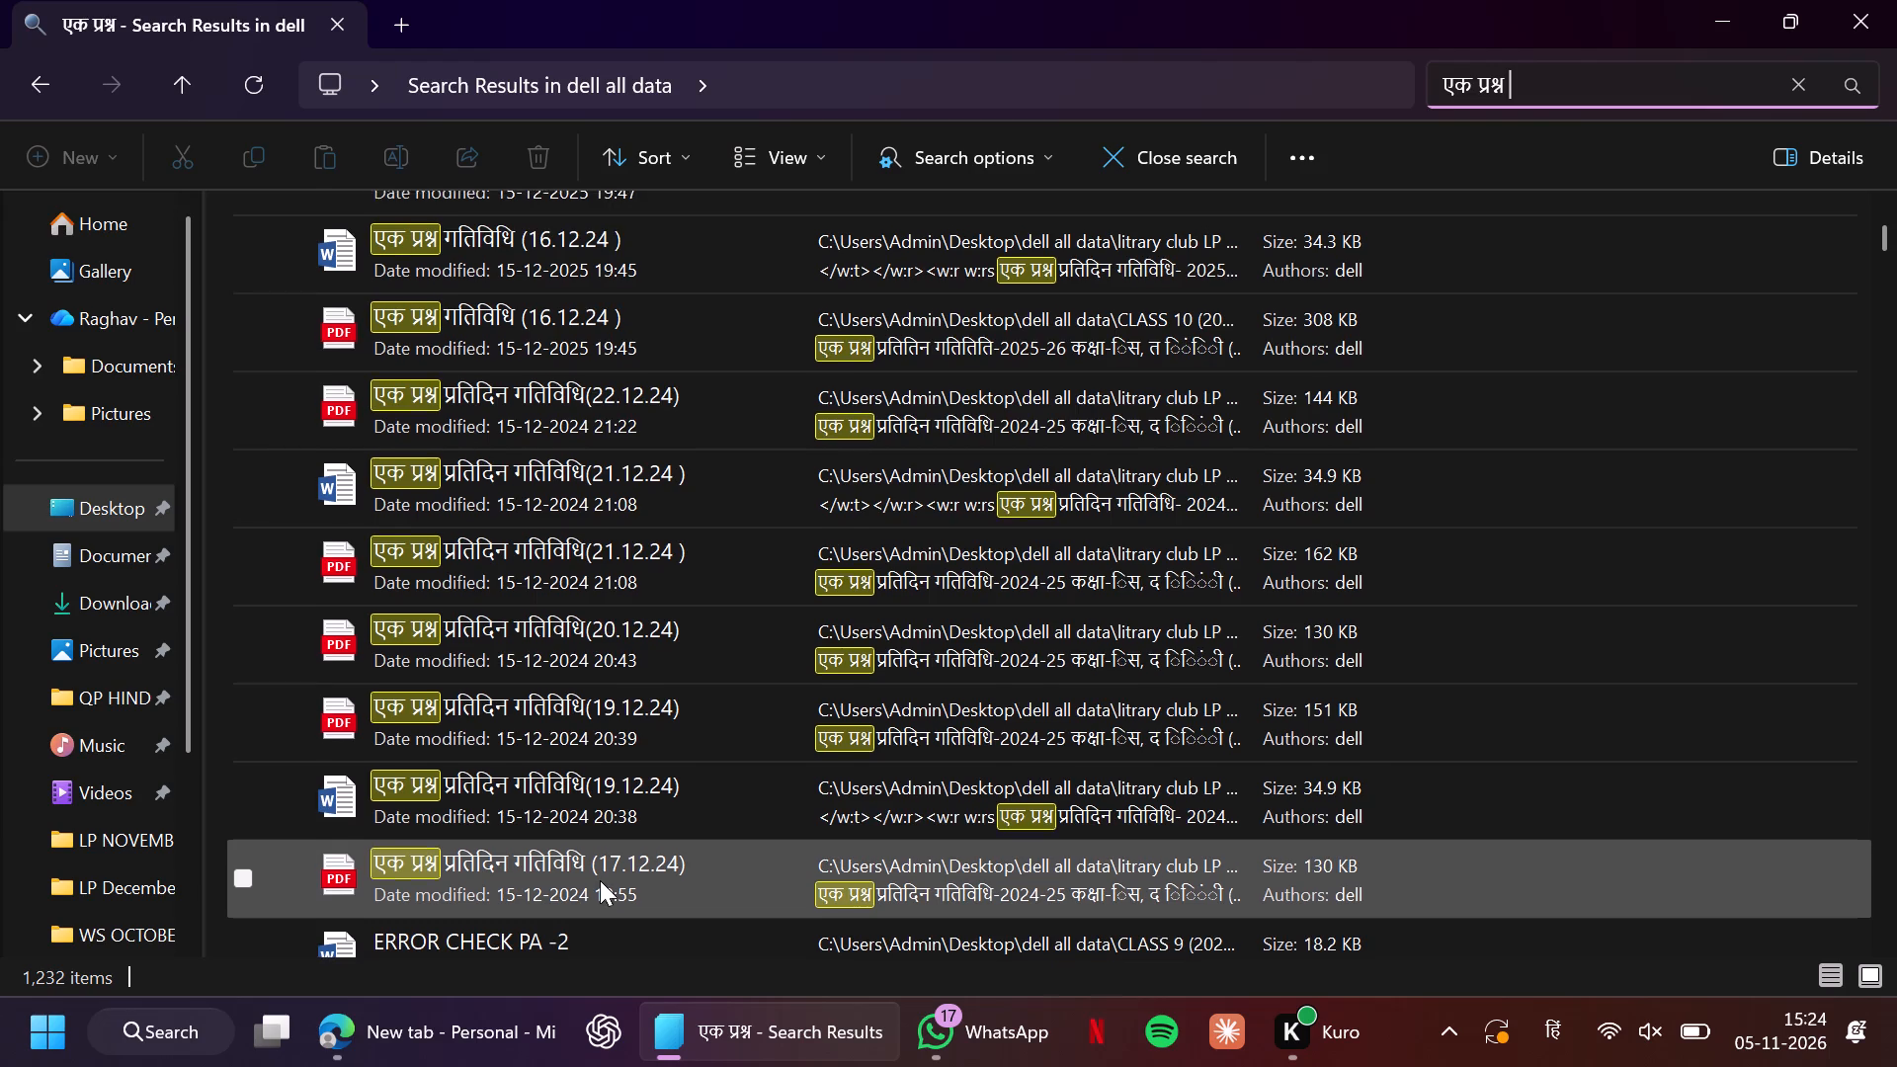
{"action": "scroll", "coordinate": [600, 880], "scroll_direction": "up", "scroll_amount": 4}
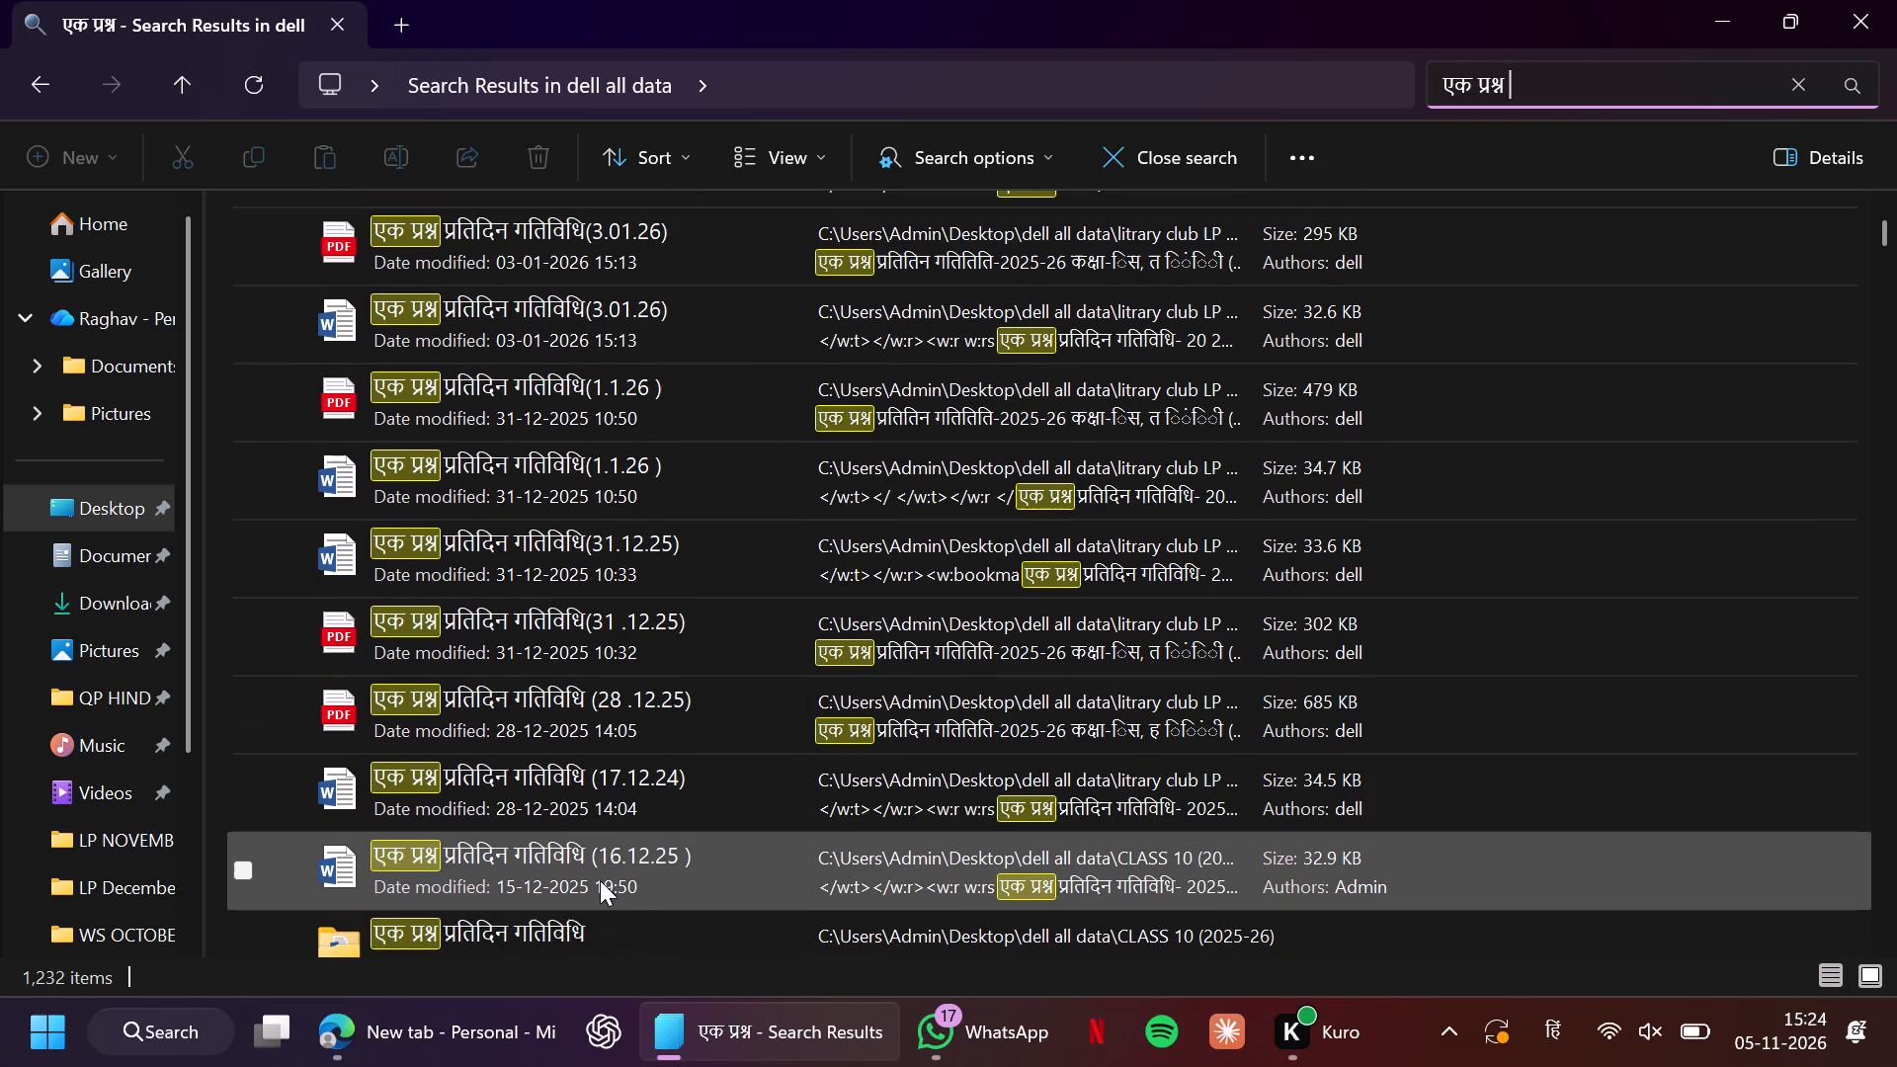
{"action": "scroll", "coordinate": [600, 880], "scroll_direction": "up", "scroll_amount": 3}
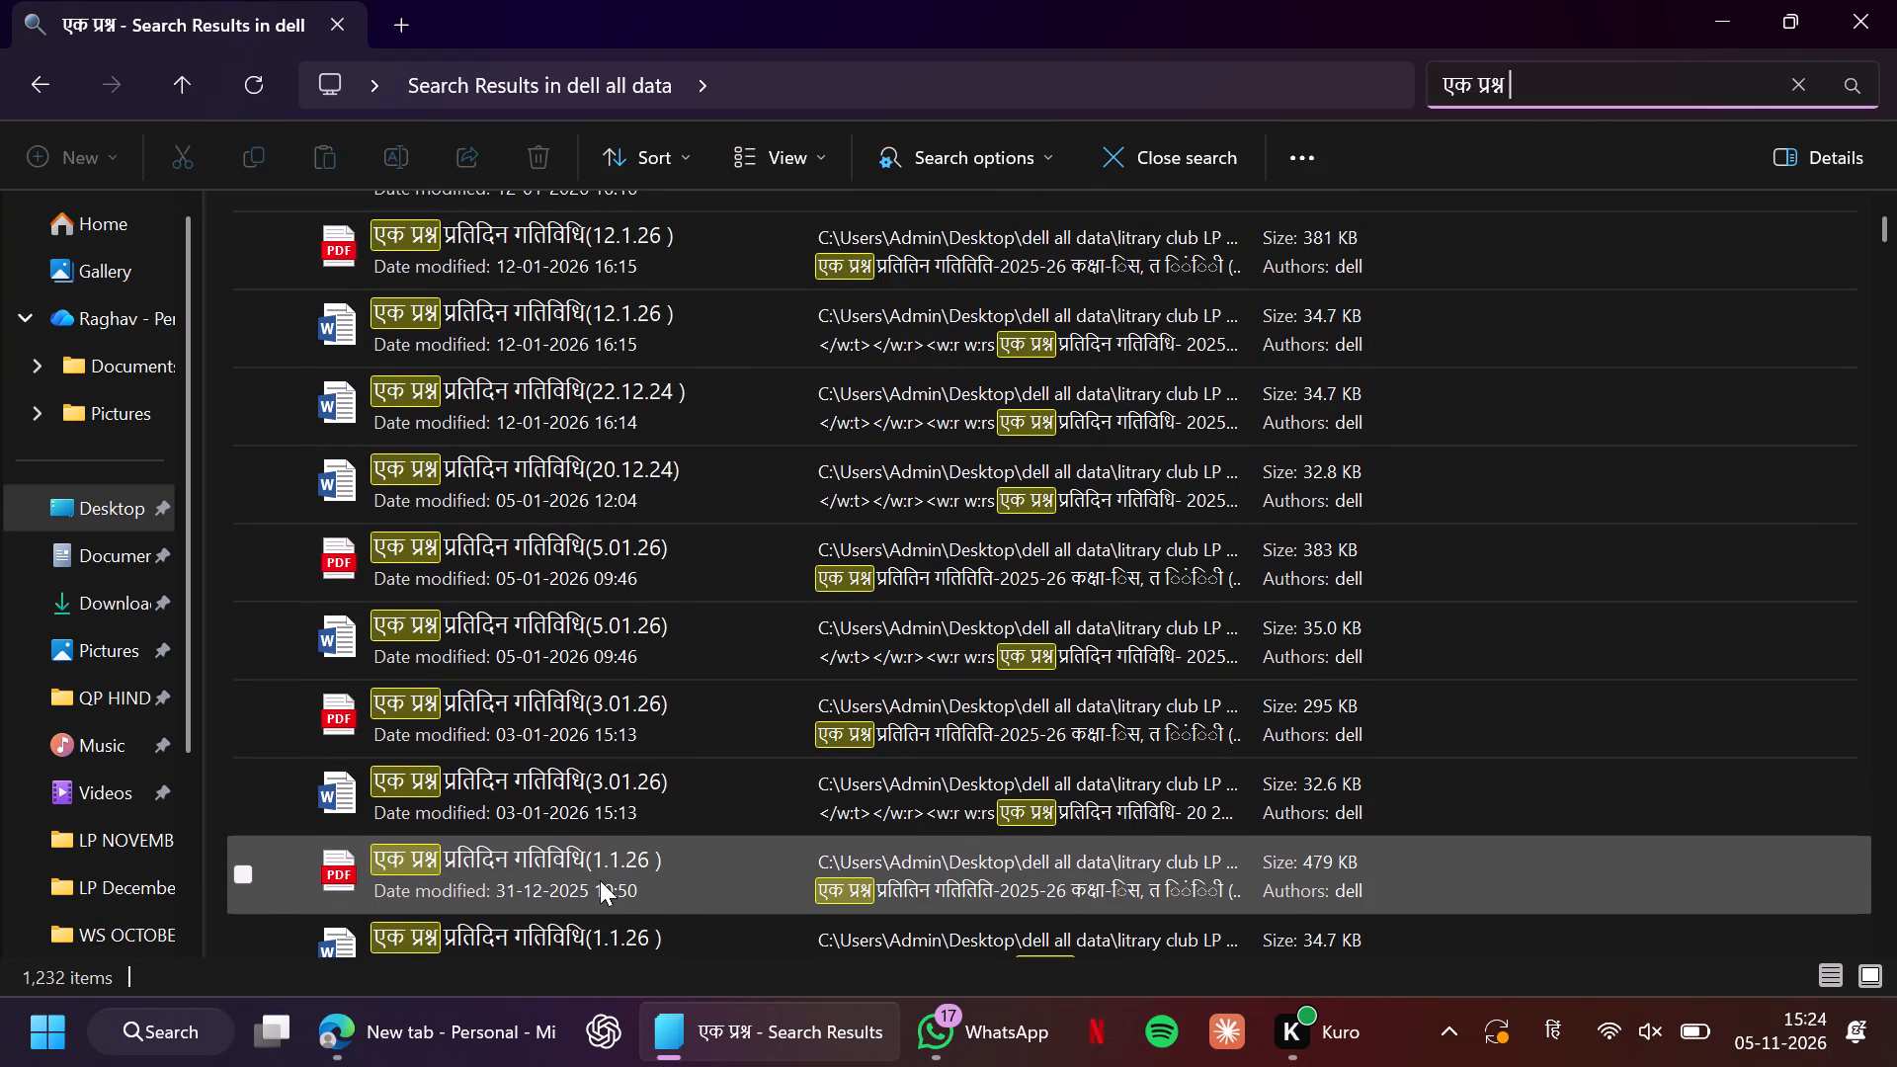
{"action": "scroll", "coordinate": [600, 880], "scroll_direction": "up", "scroll_amount": 1}
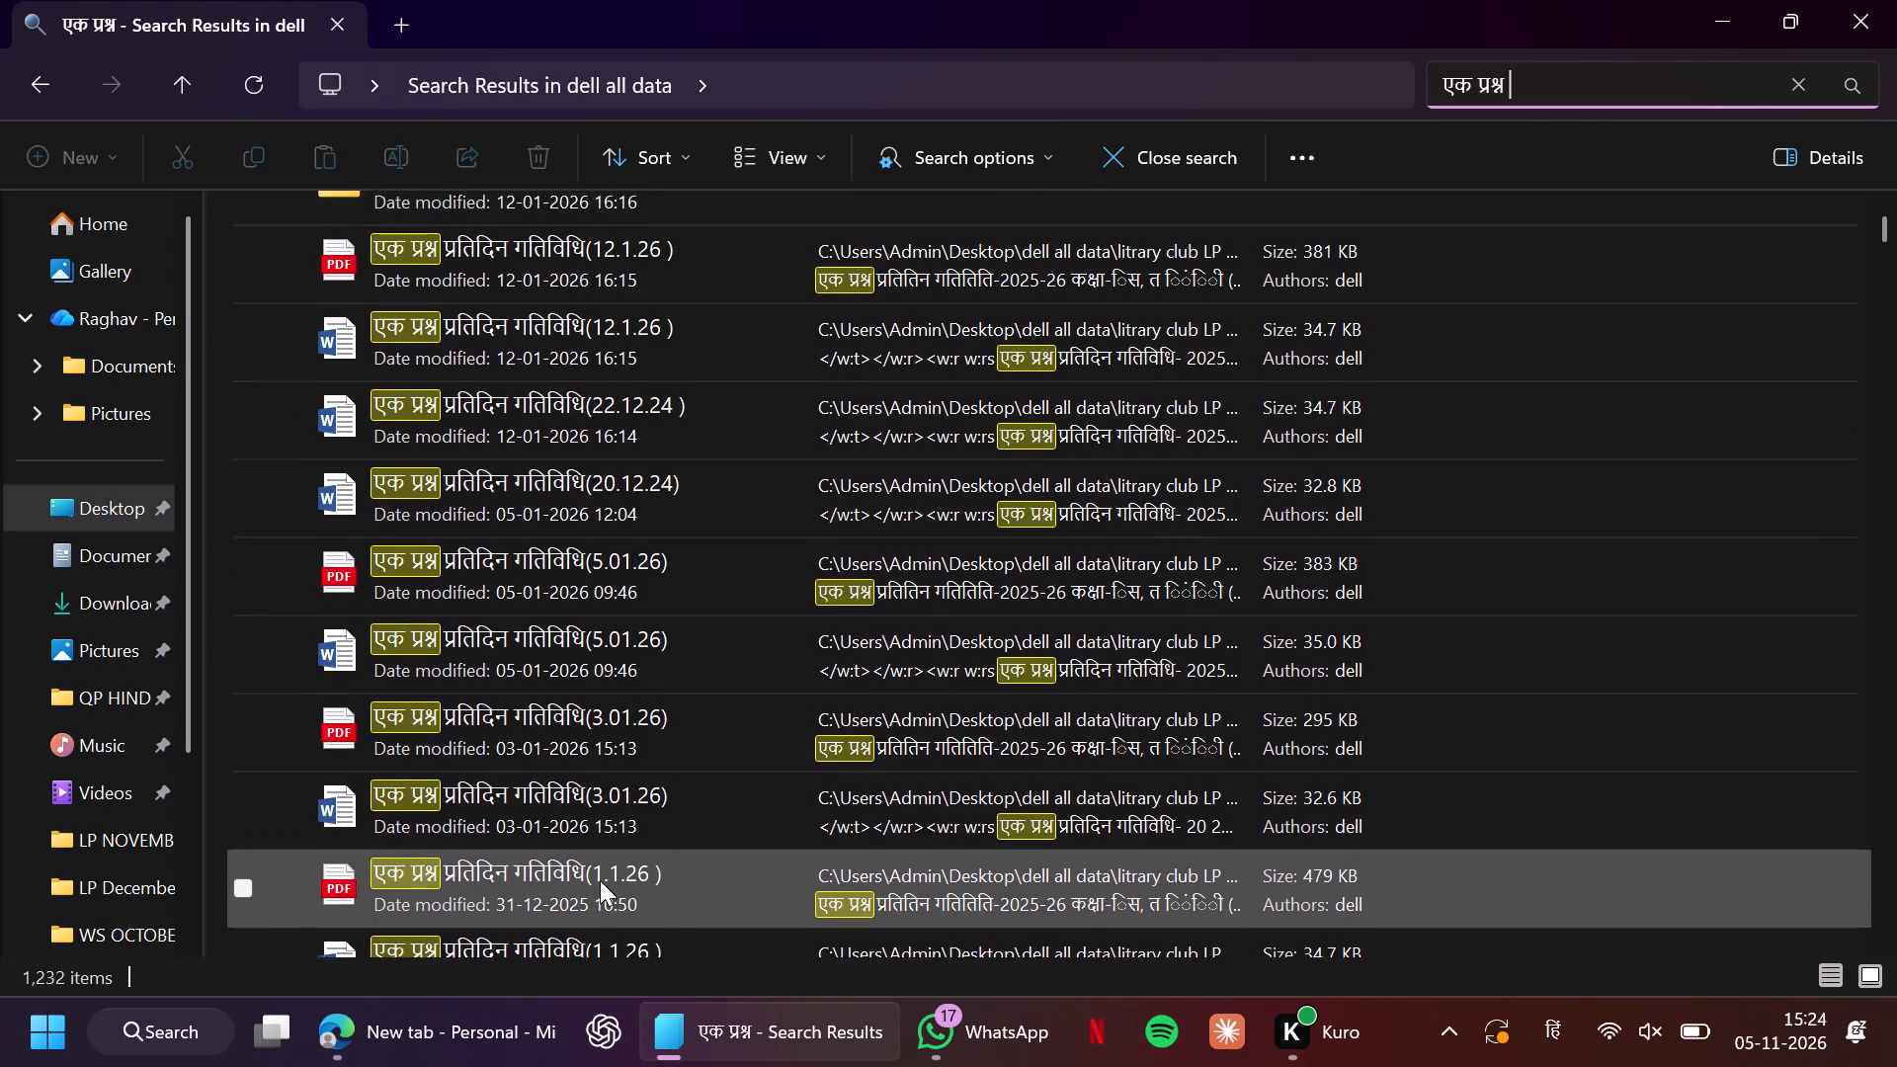
{"action": "scroll", "coordinate": [600, 880], "scroll_direction": "up", "scroll_amount": 1}
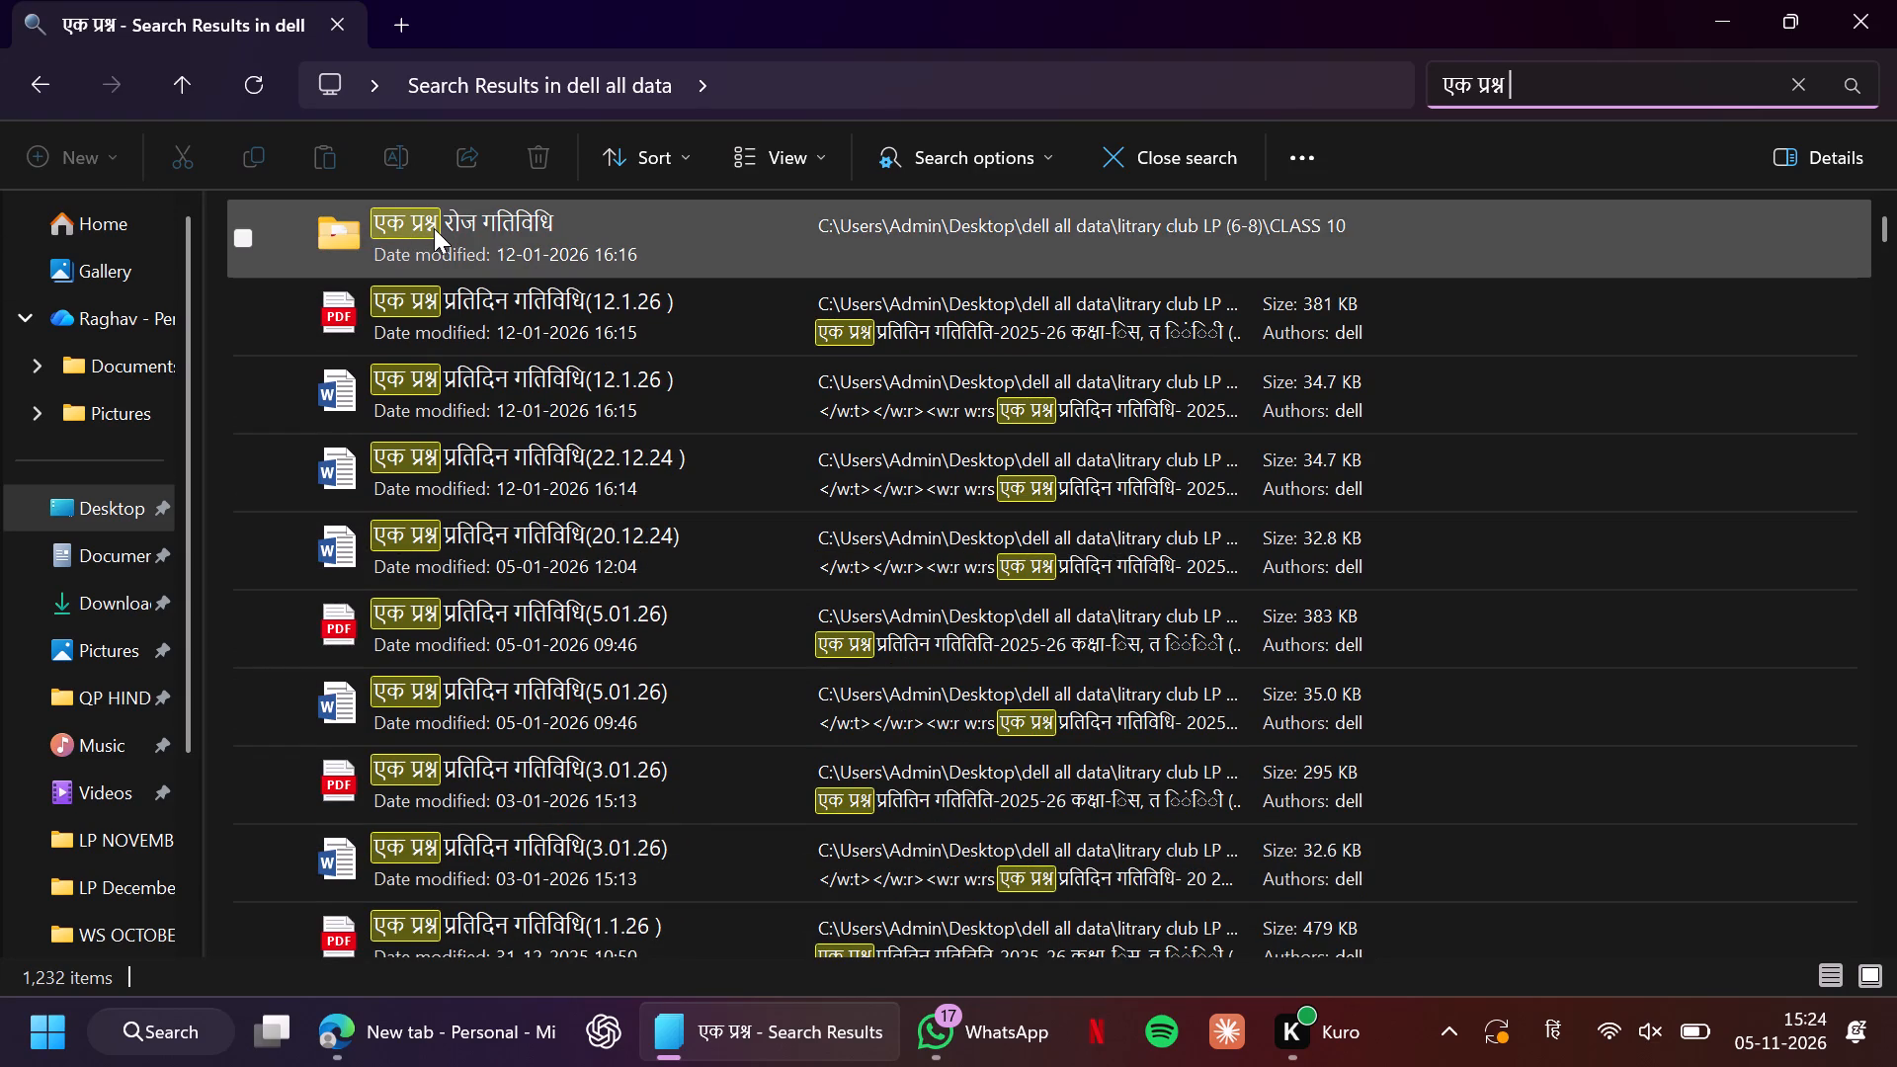
Open the Word document एक प्रश्न प्रतिदिन गतिविधि(31.12.25) from the एक प्रश्न रोज गतिविधि folder and dismiss the activation dialog.
{"action": "left_click", "coordinate": [434, 228]}
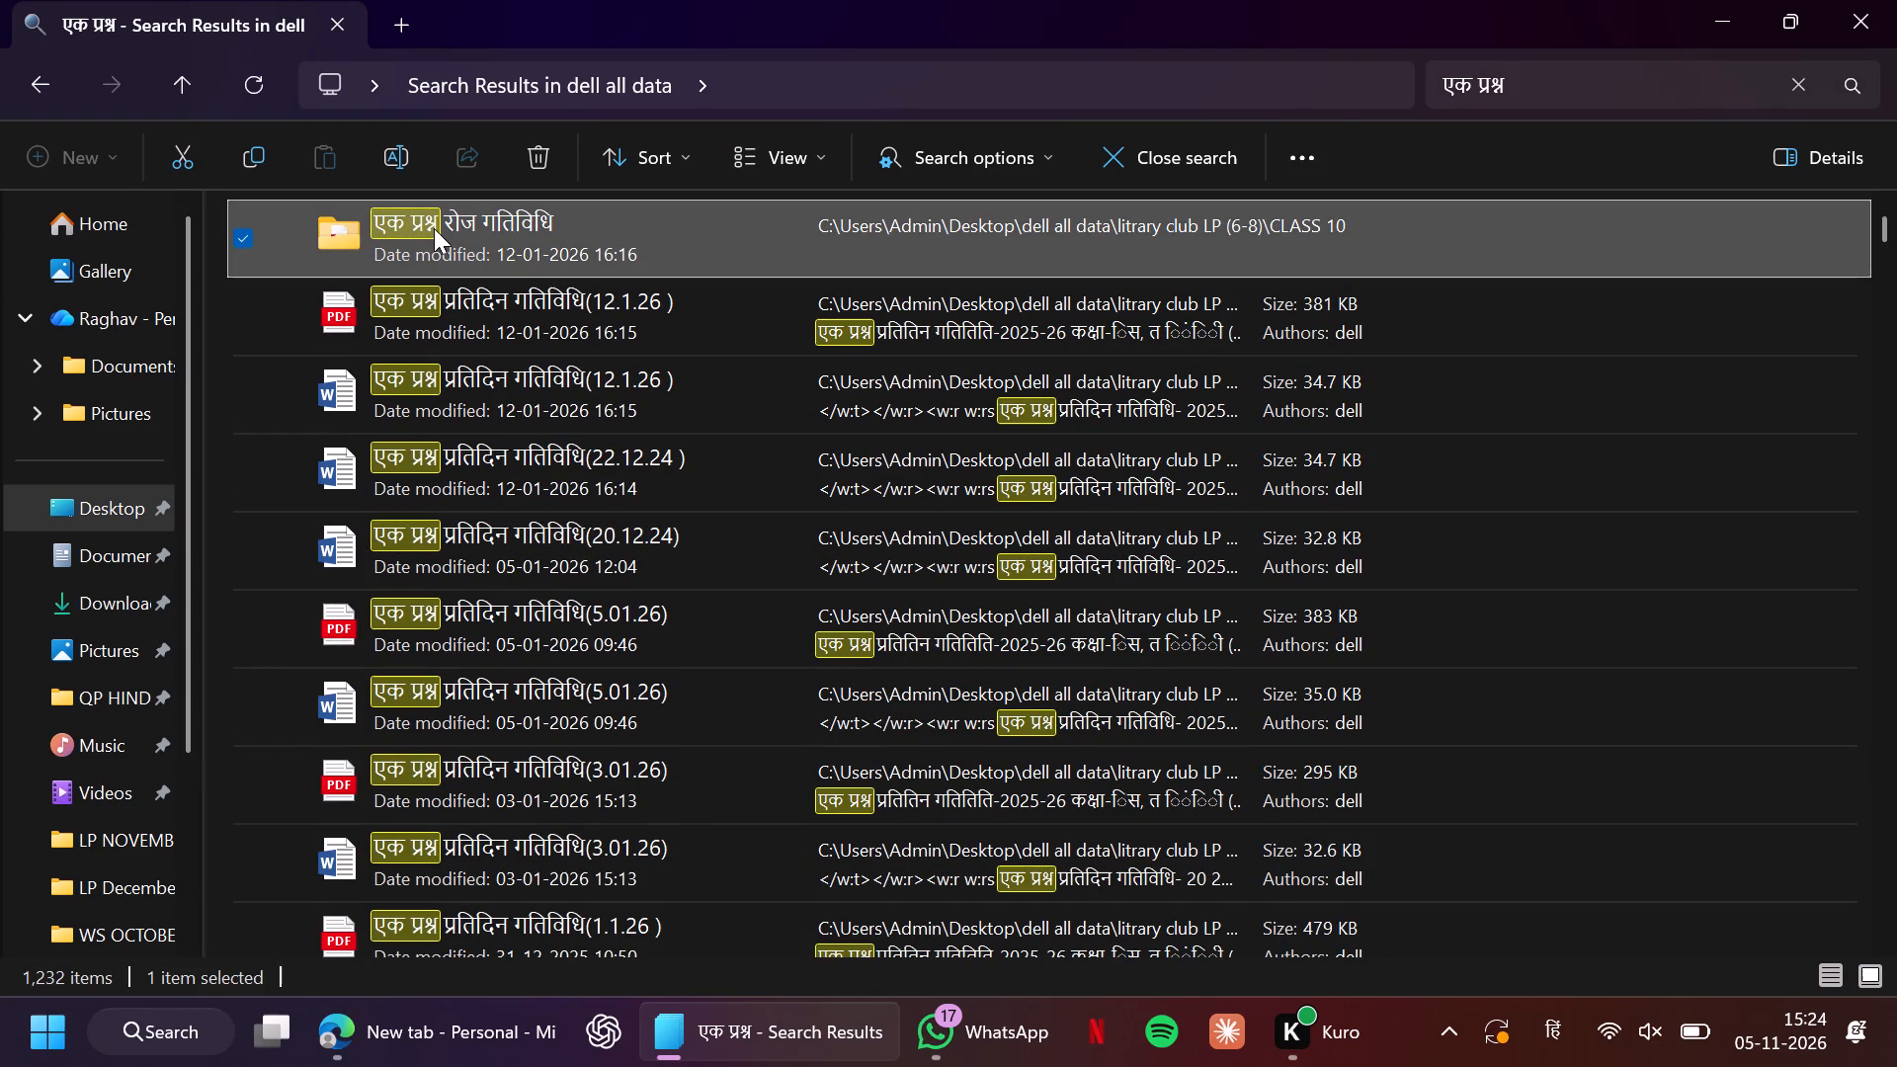
{"action": "double_click", "coordinate": [434, 228]}
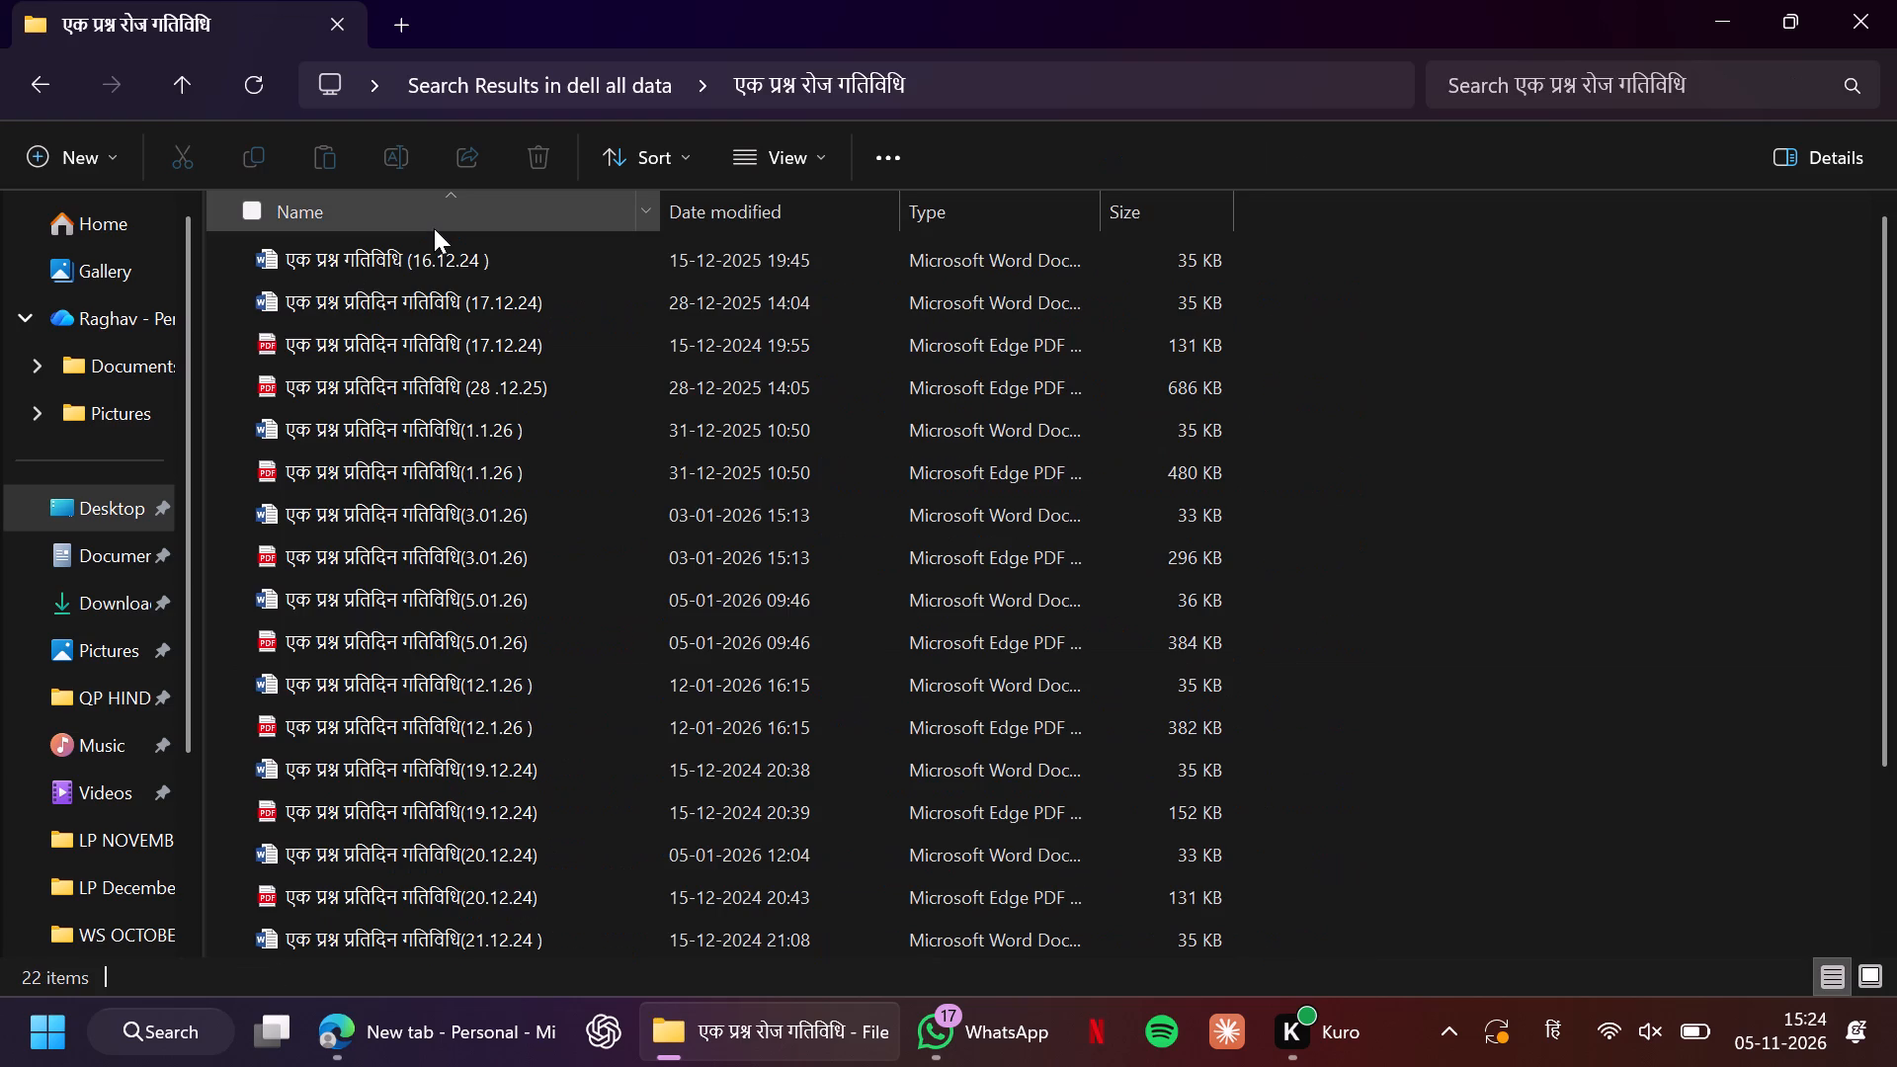
{"action": "scroll", "coordinate": [536, 650], "scroll_direction": "down", "scroll_amount": 4}
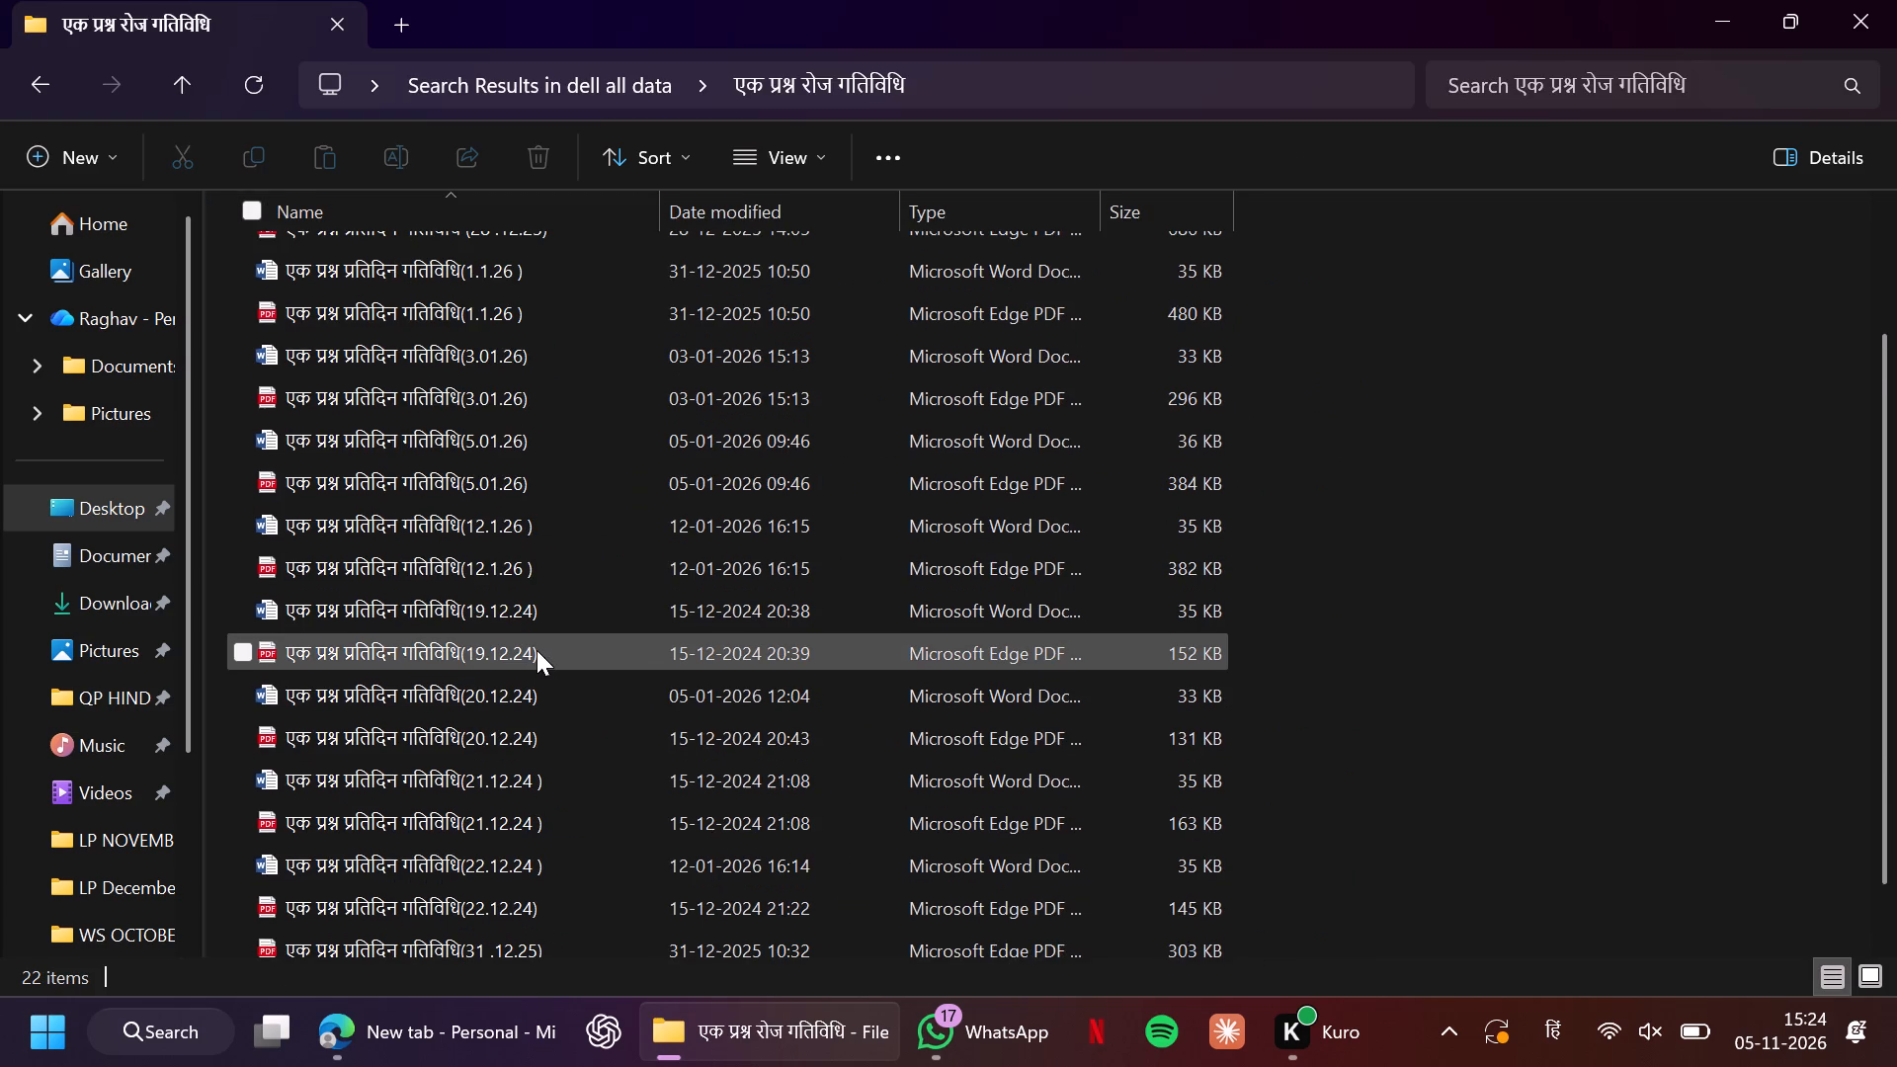
{"action": "scroll", "coordinate": [536, 650], "scroll_direction": "down", "scroll_amount": 1}
{"action": "scroll", "coordinate": [536, 650], "scroll_direction": "up", "scroll_amount": 2}
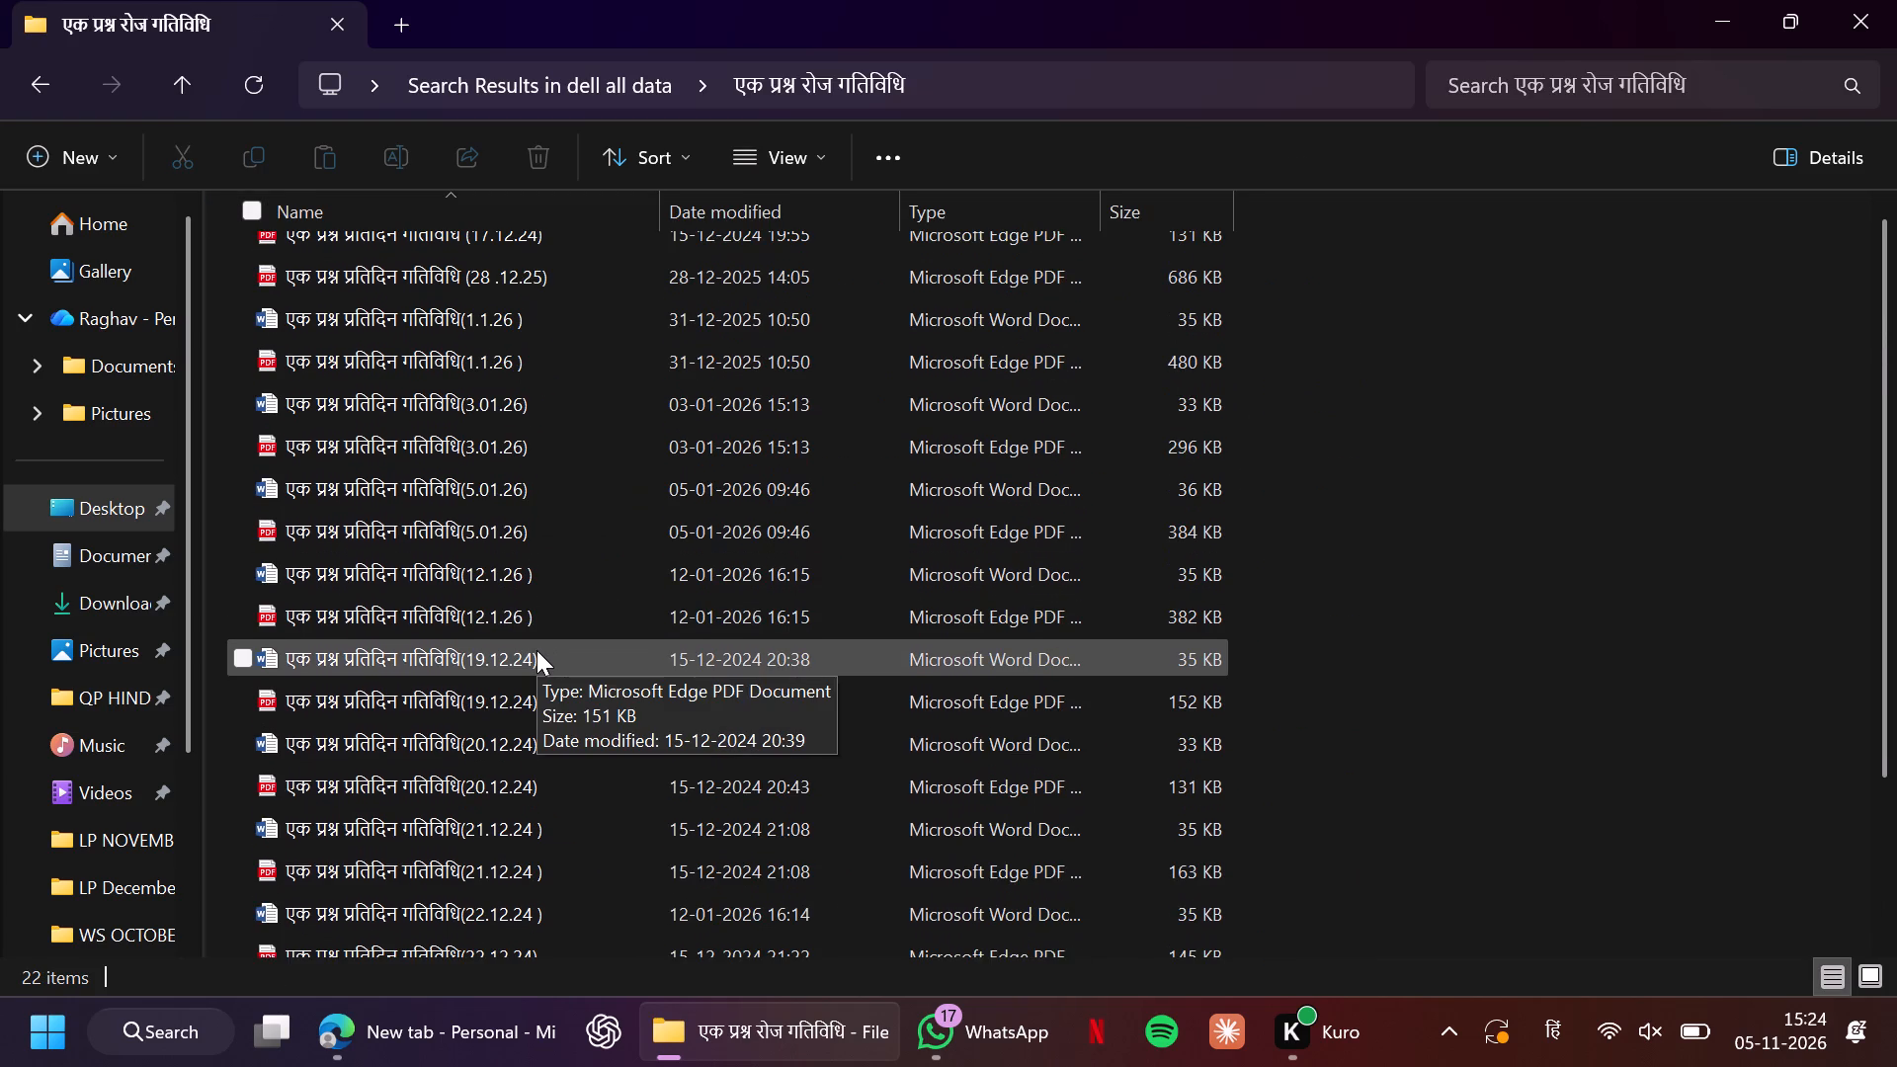
{"action": "scroll", "coordinate": [536, 650], "scroll_direction": "up", "scroll_amount": 2}
{"action": "scroll", "coordinate": [541, 898], "scroll_direction": "down", "scroll_amount": 4}
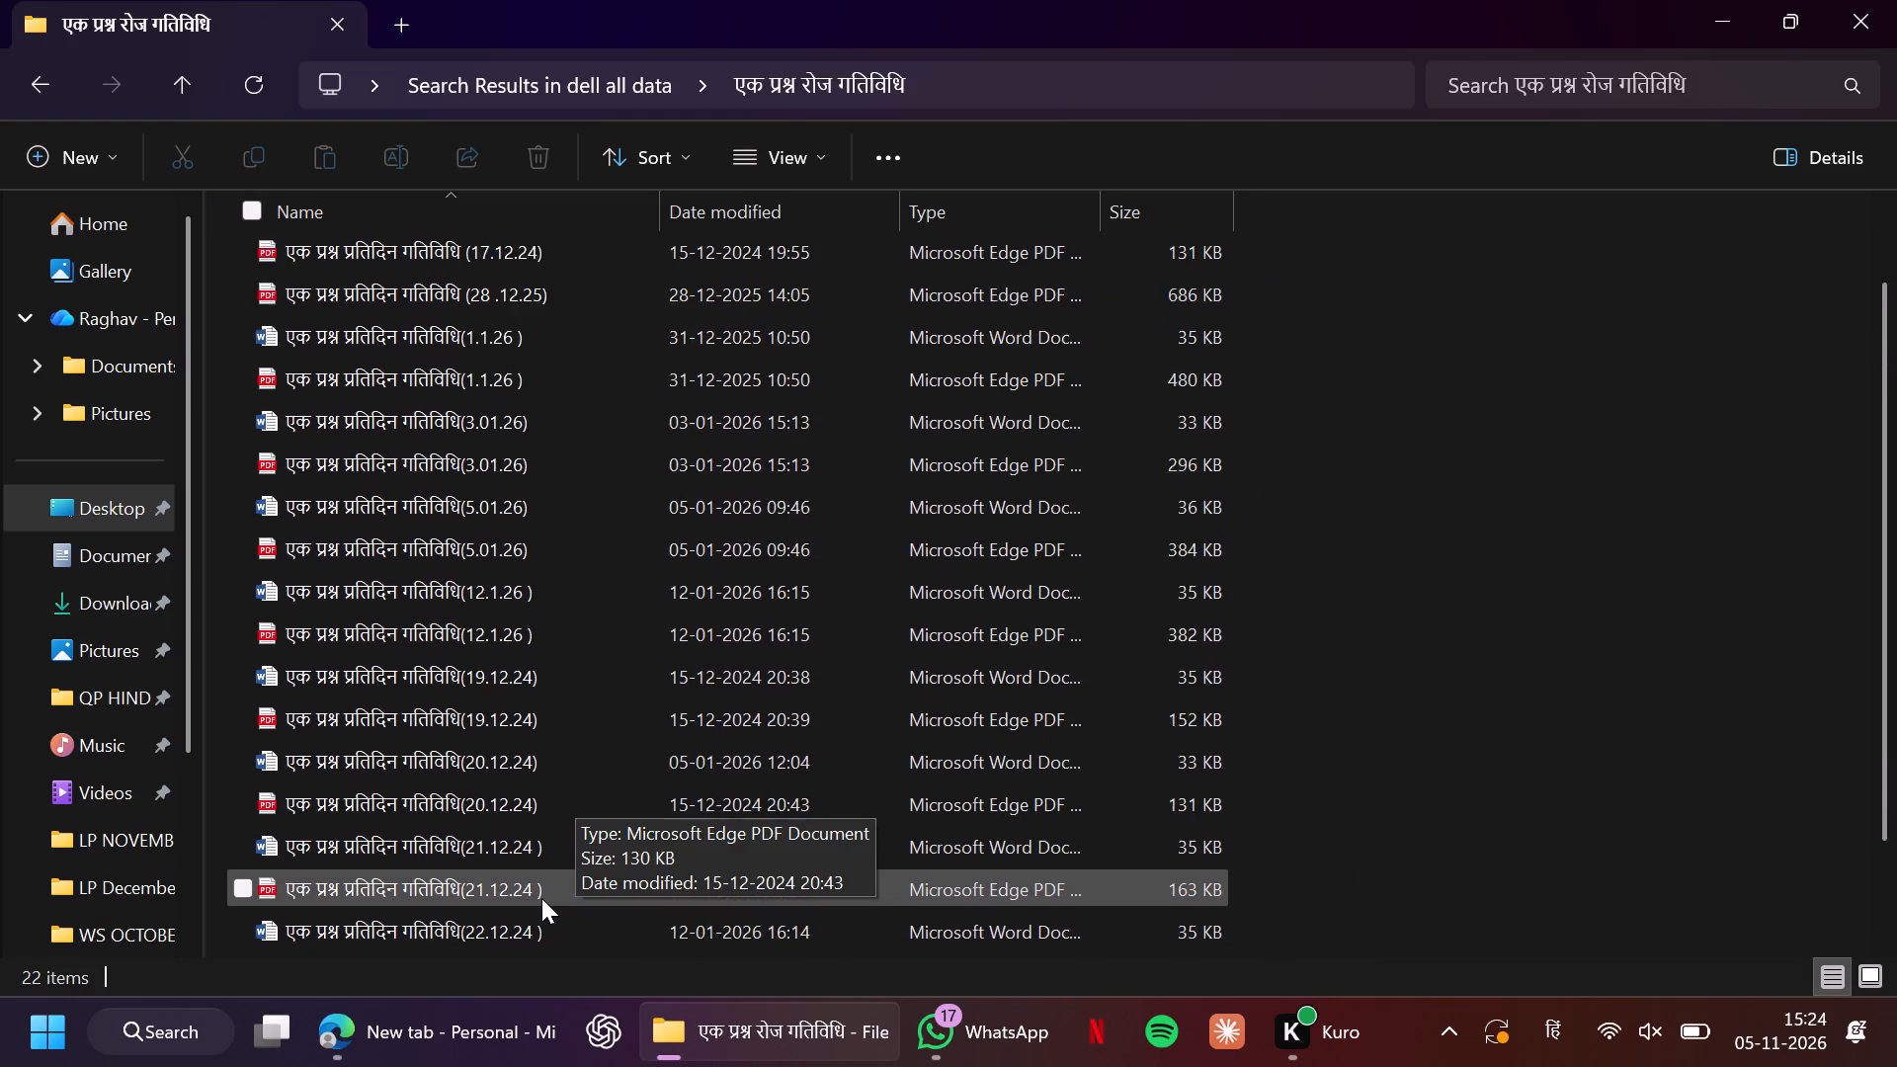
{"action": "scroll", "coordinate": [541, 898], "scroll_direction": "down", "scroll_amount": 4}
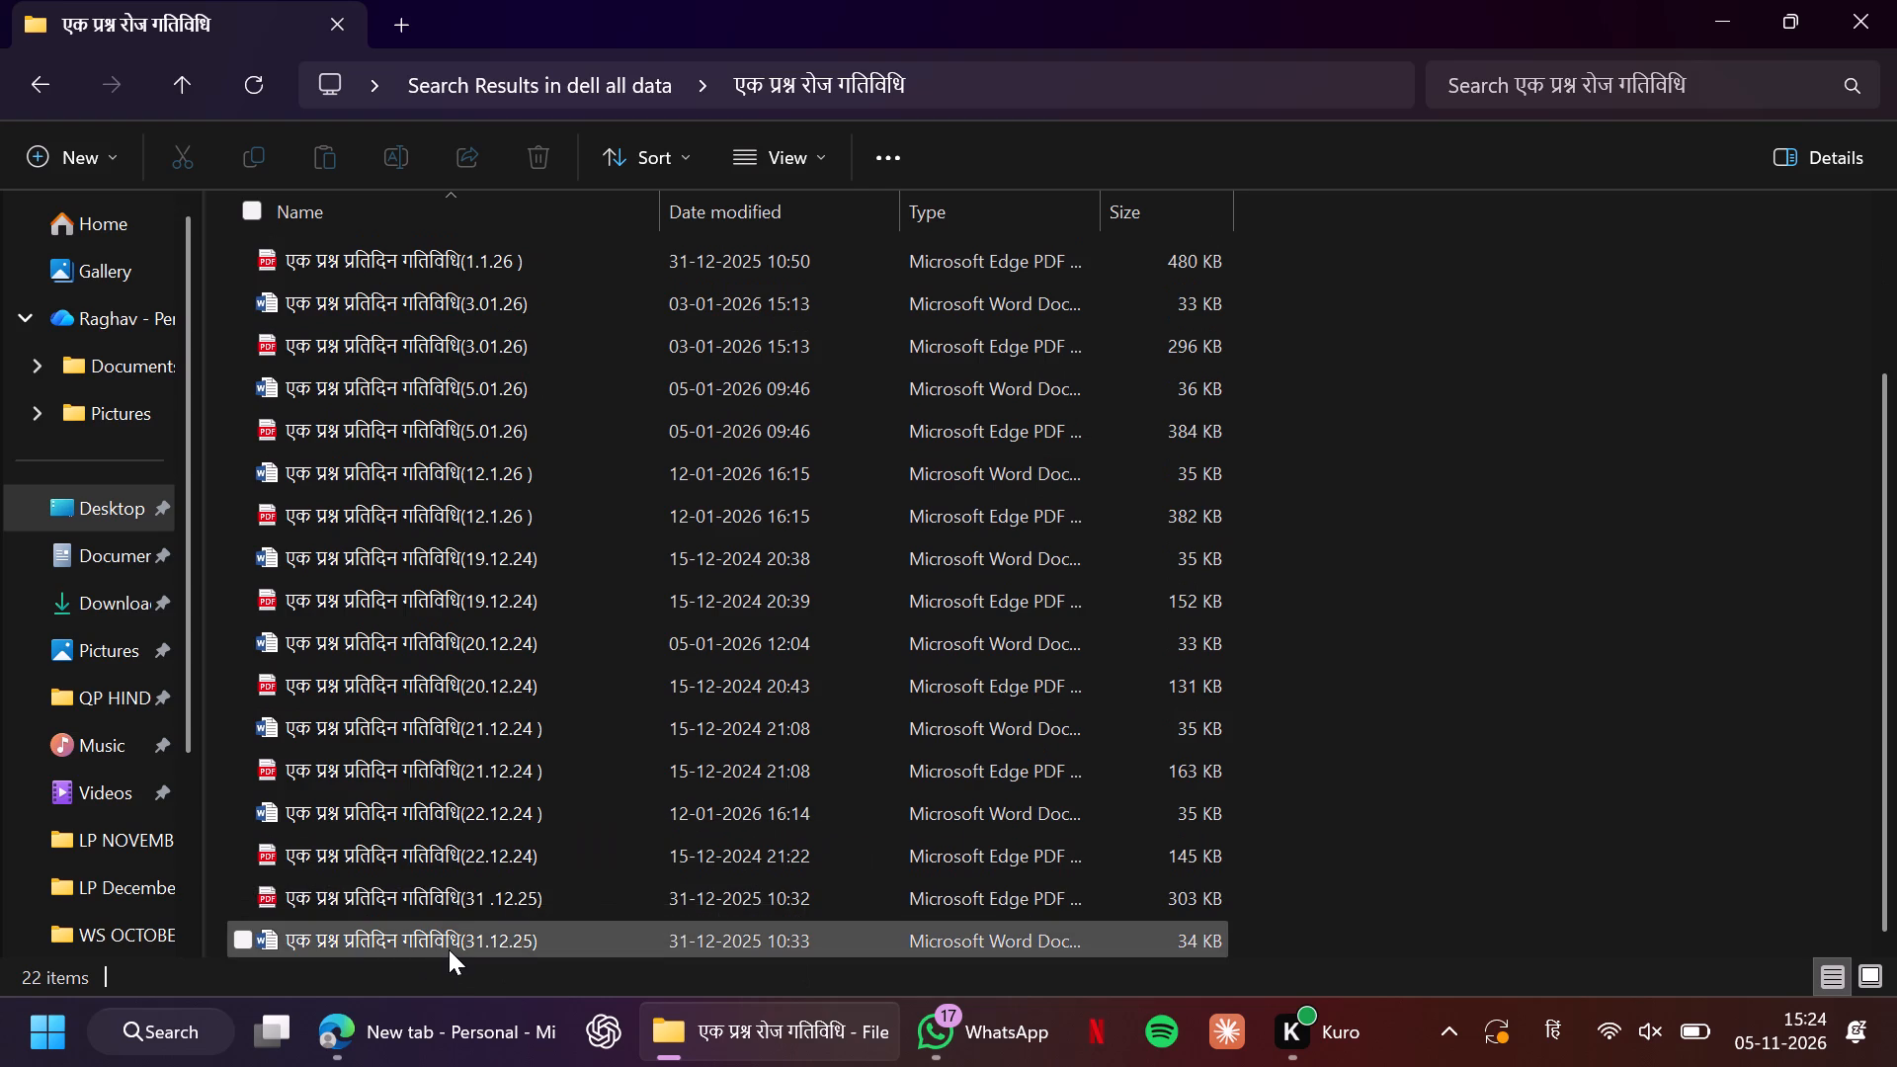
{"action": "double_click", "coordinate": [351, 939]}
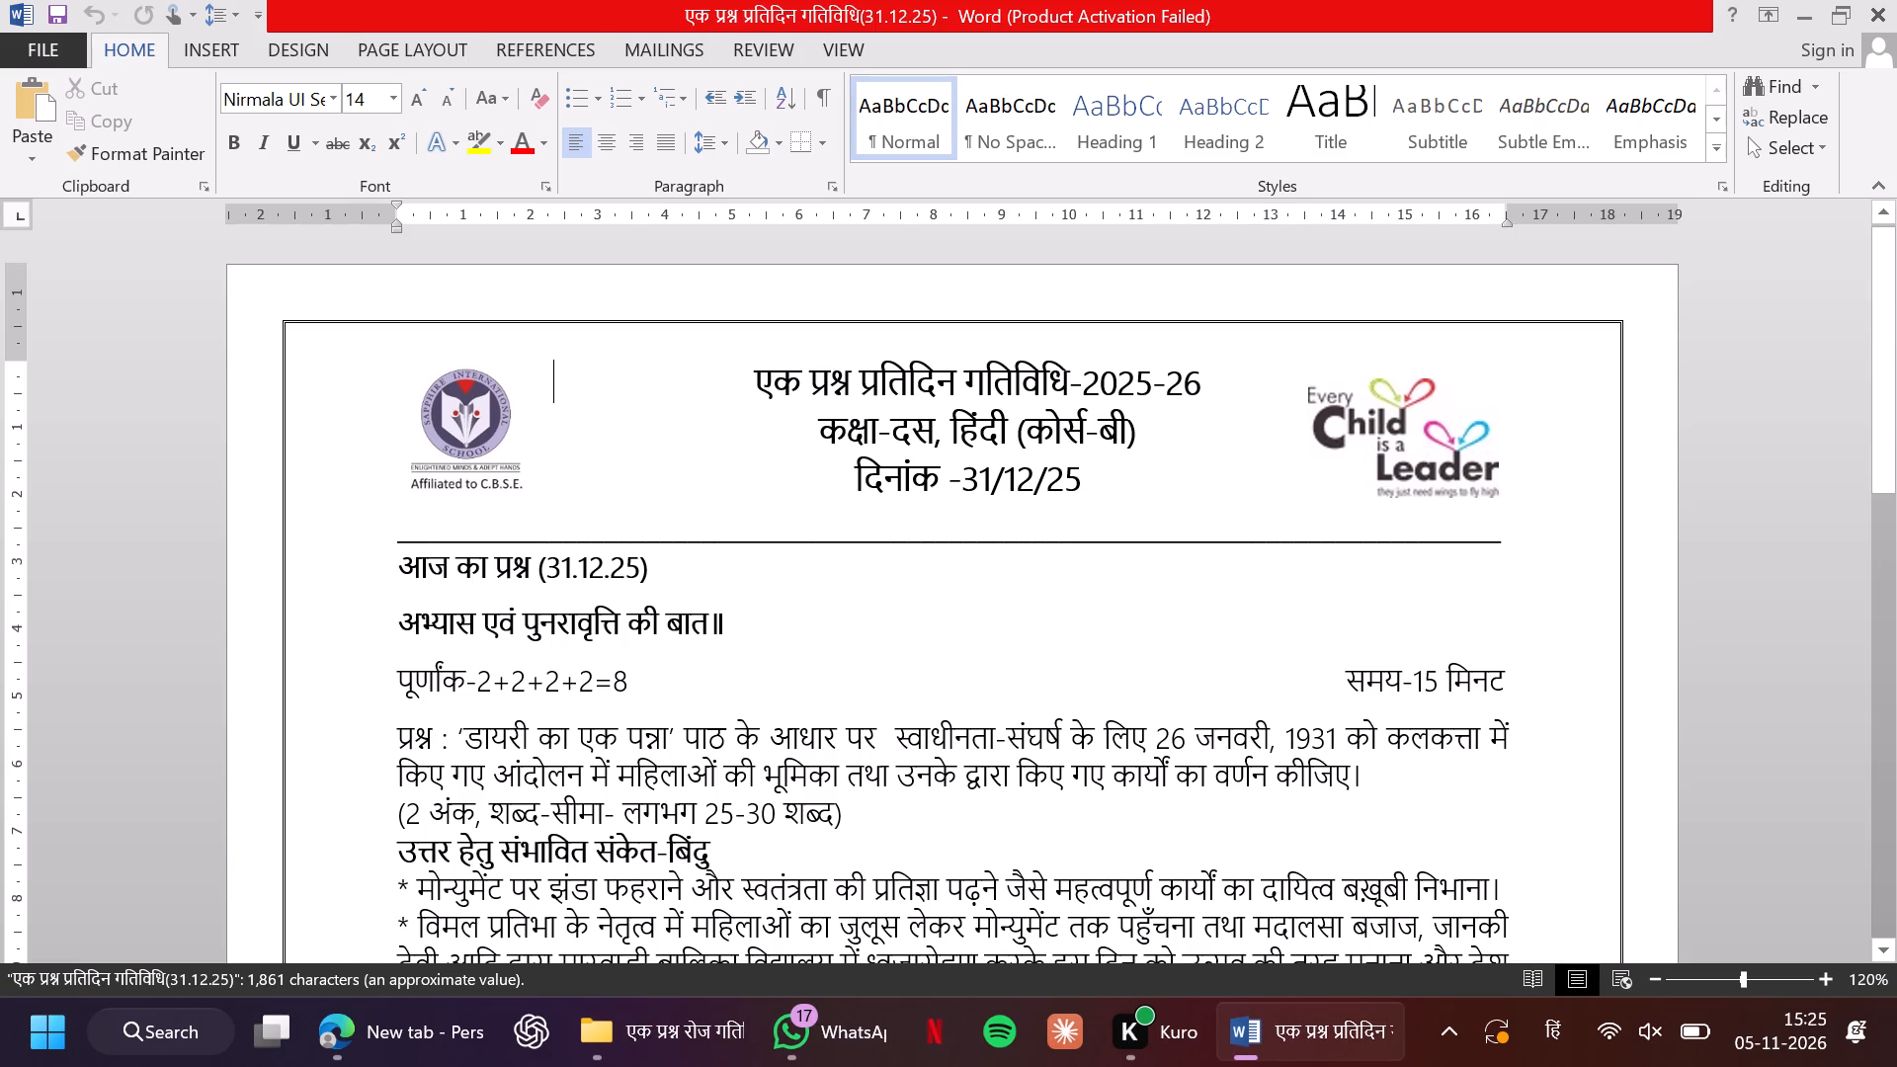
{"action": "left_click", "coordinate": [570, 566]}
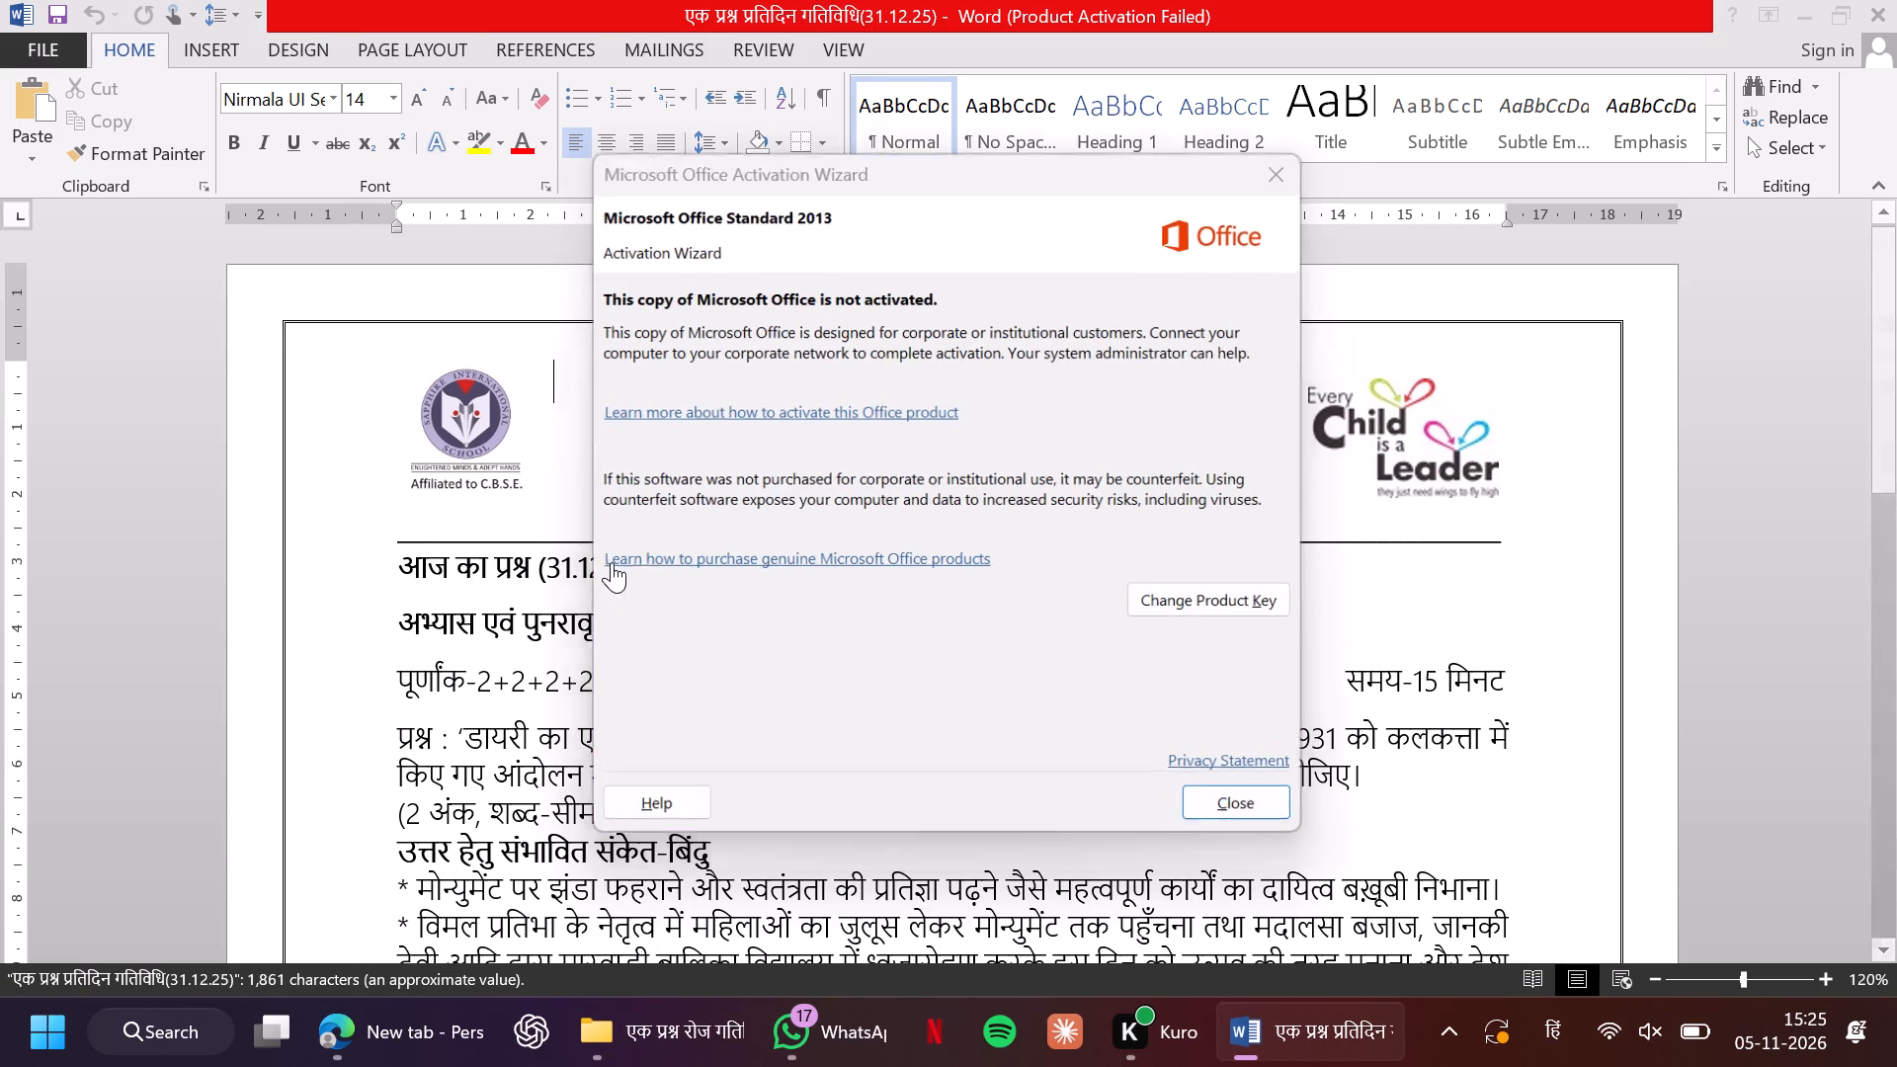
{"action": "left_click", "coordinate": [1290, 165]}
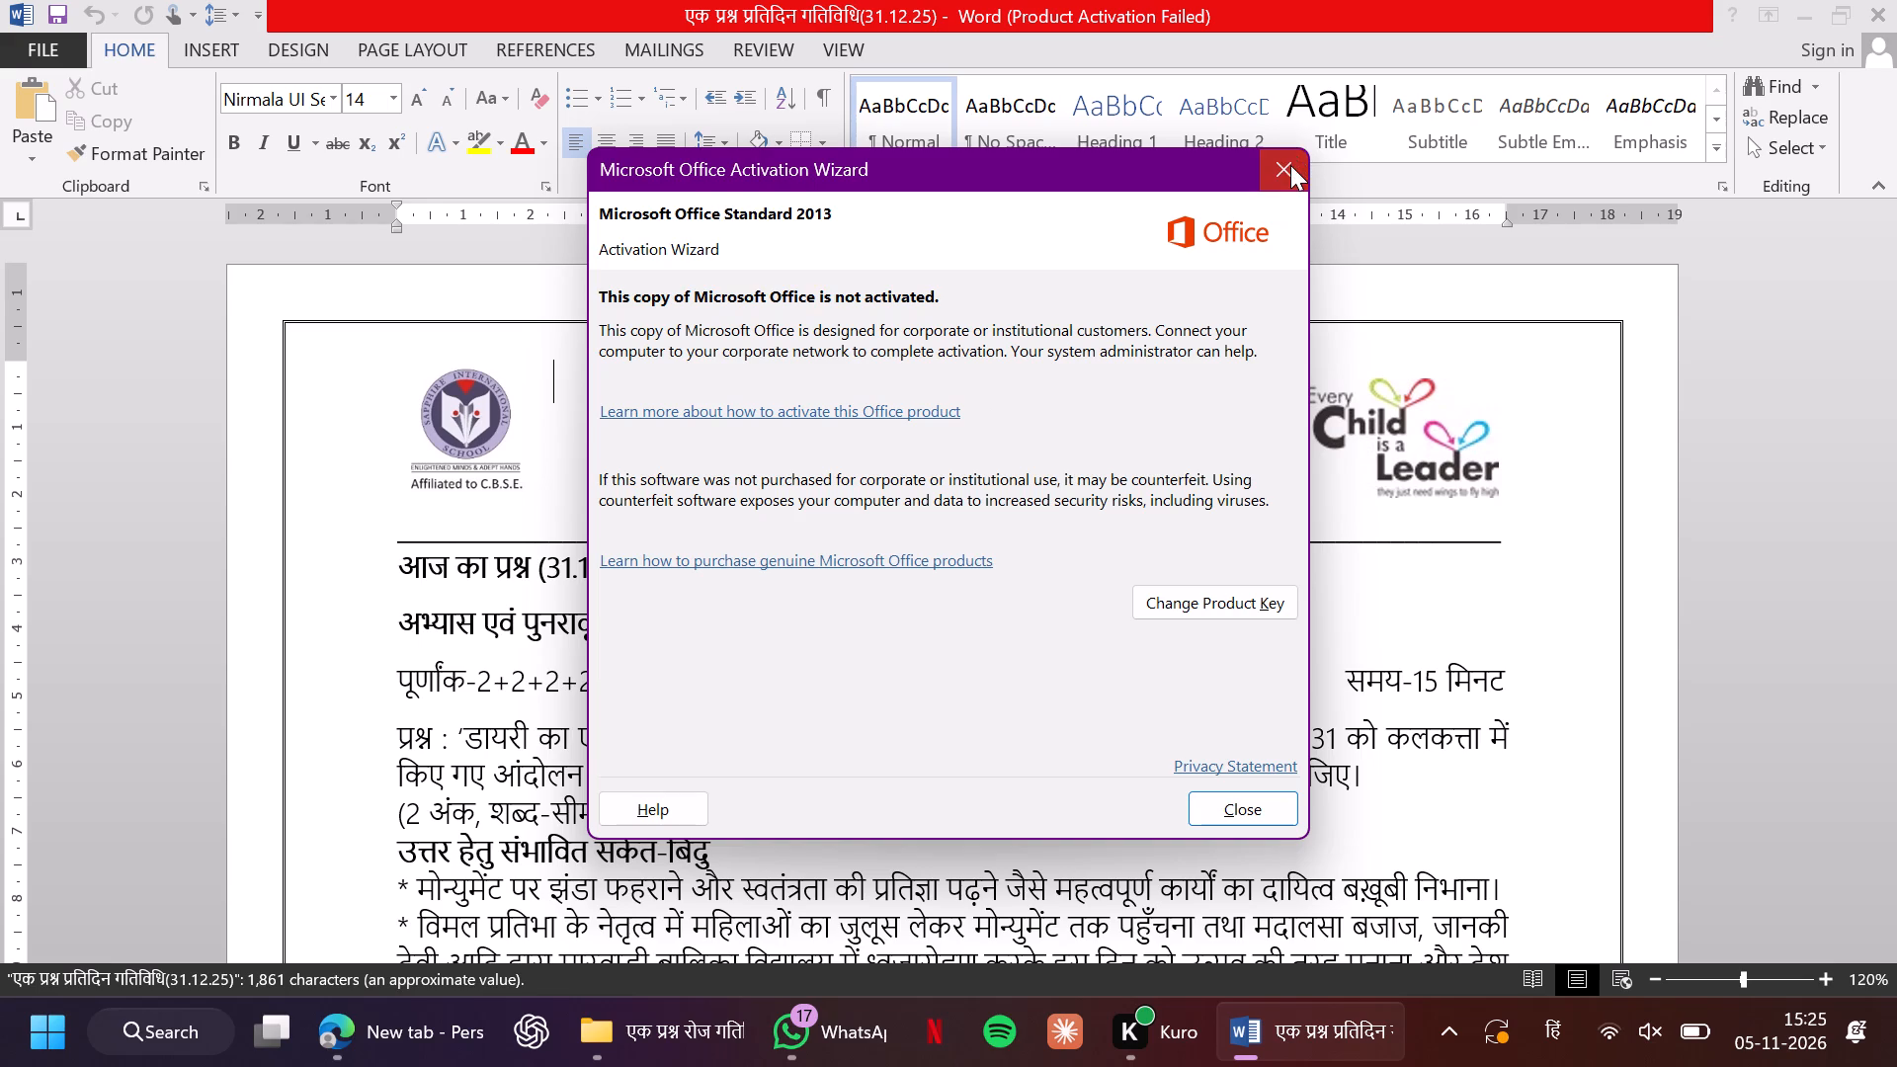
Replace the date on the दिनांक line of the worksheet heading with 5/11/26.
{"action": "left_click", "coordinate": [1081, 474]}
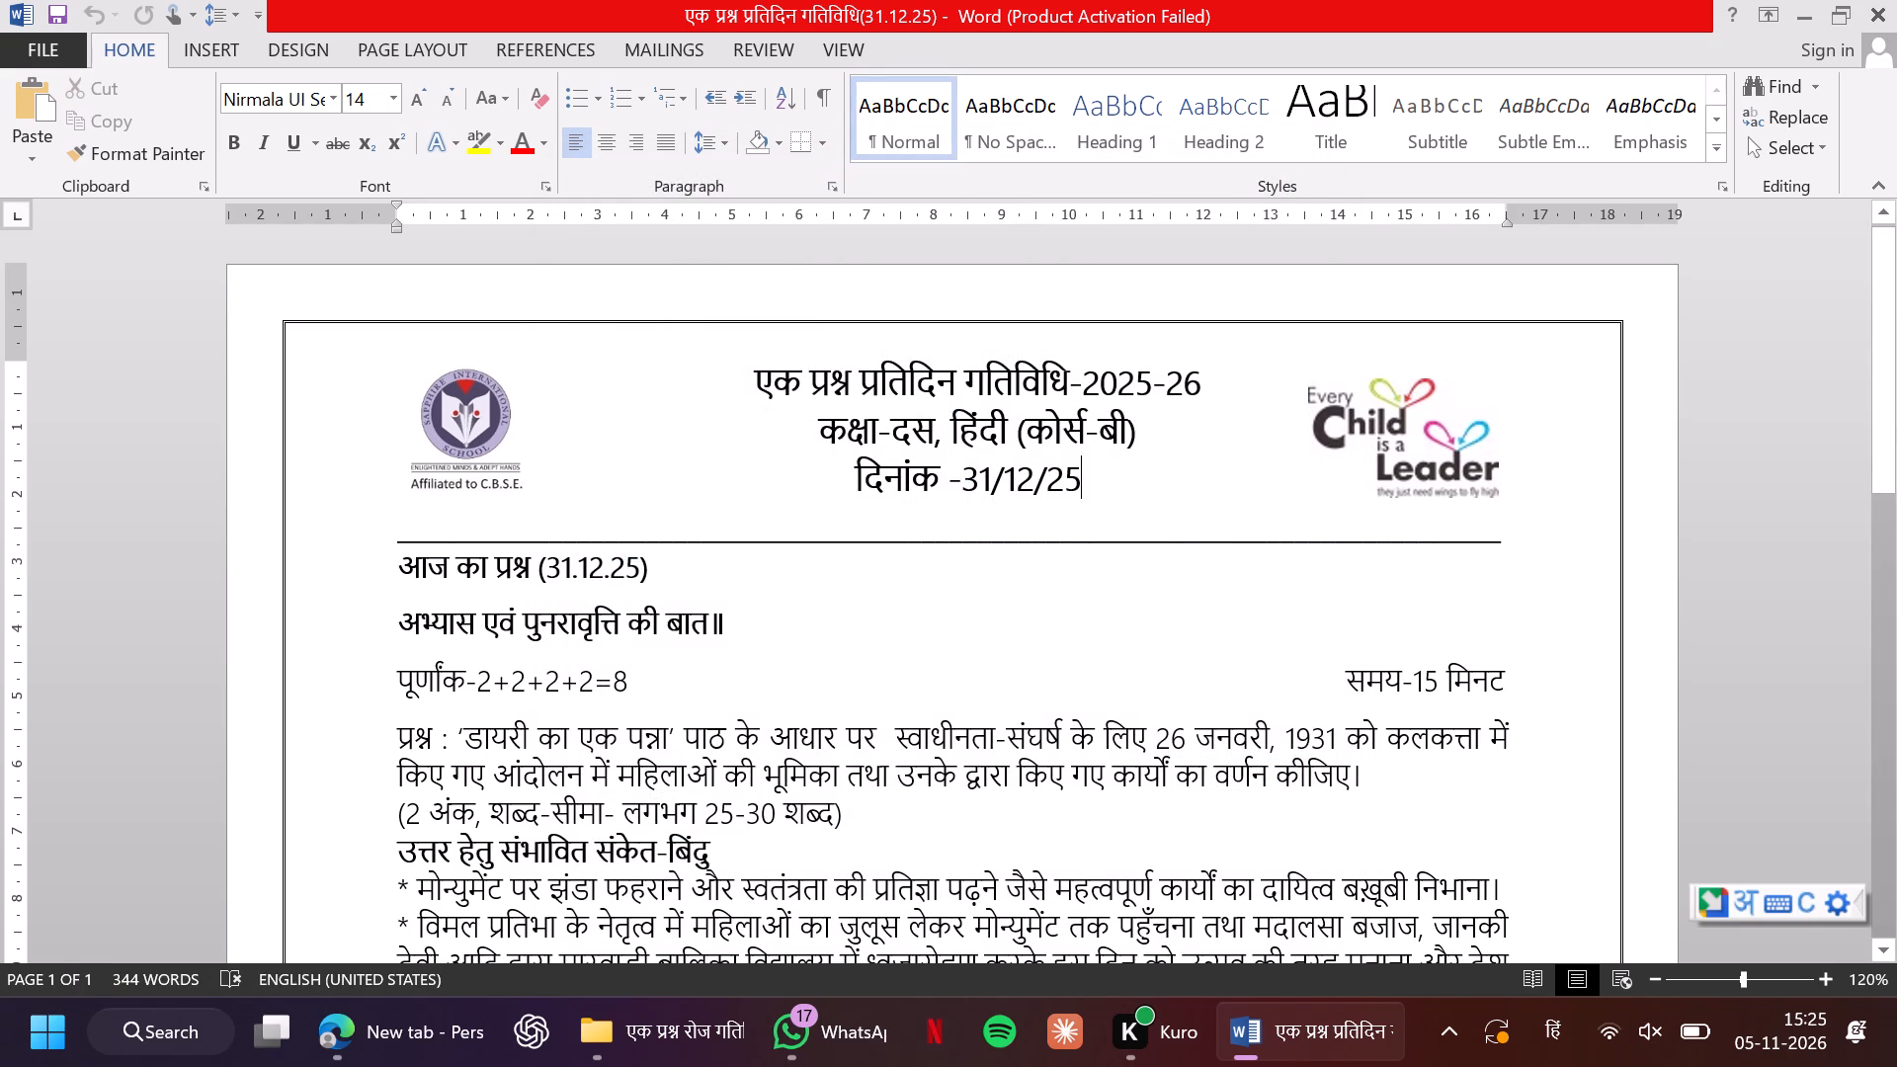
{"action": "key", "text": "BackSpace"}
{"action": "key", "text": "BackSpace"}
{"action": "key", "text": "BackSpace"}
{"action": "key", "text": "BackSpace"}
{"action": "key", "text": "BackSpace"}
{"action": "key", "text": "BackSpace"}
{"action": "key", "text": "BackSpace"}
{"action": "key", "text": "BackSpace"}
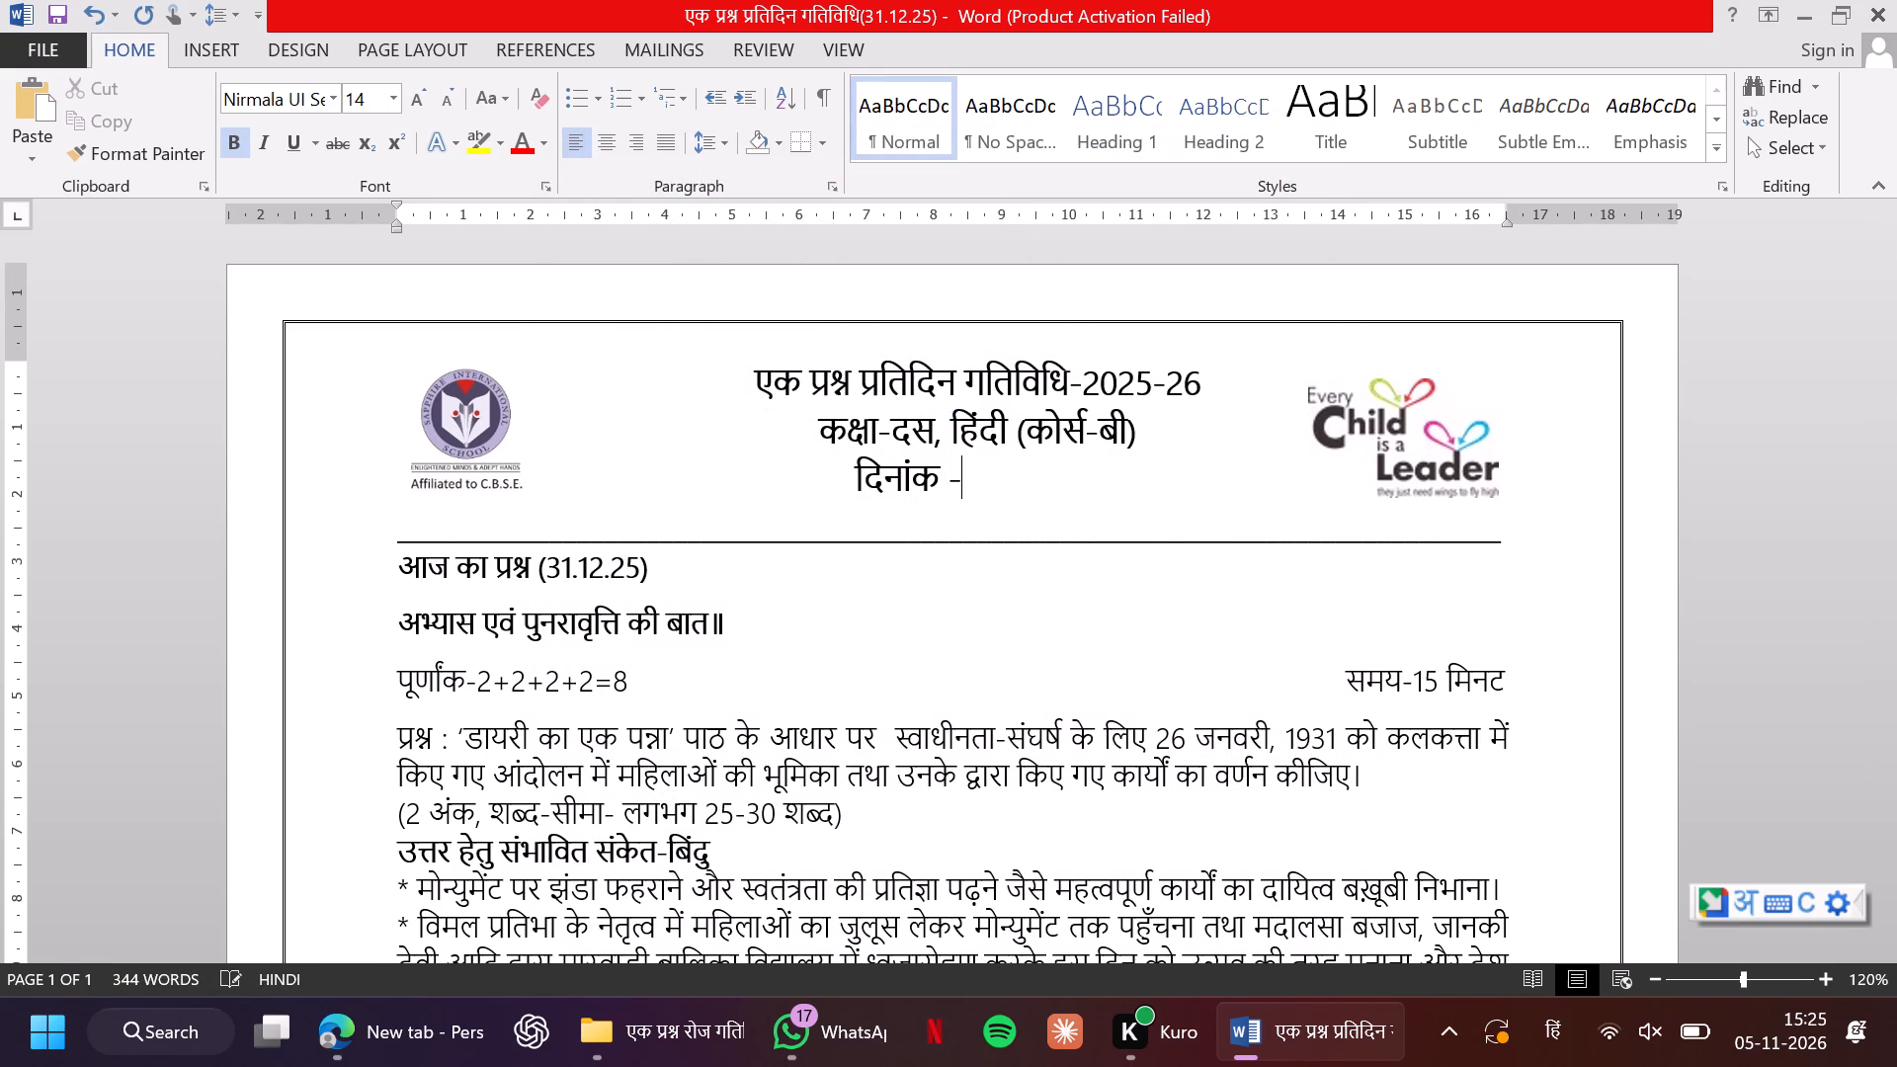
{"action": "key", "text": "5"}
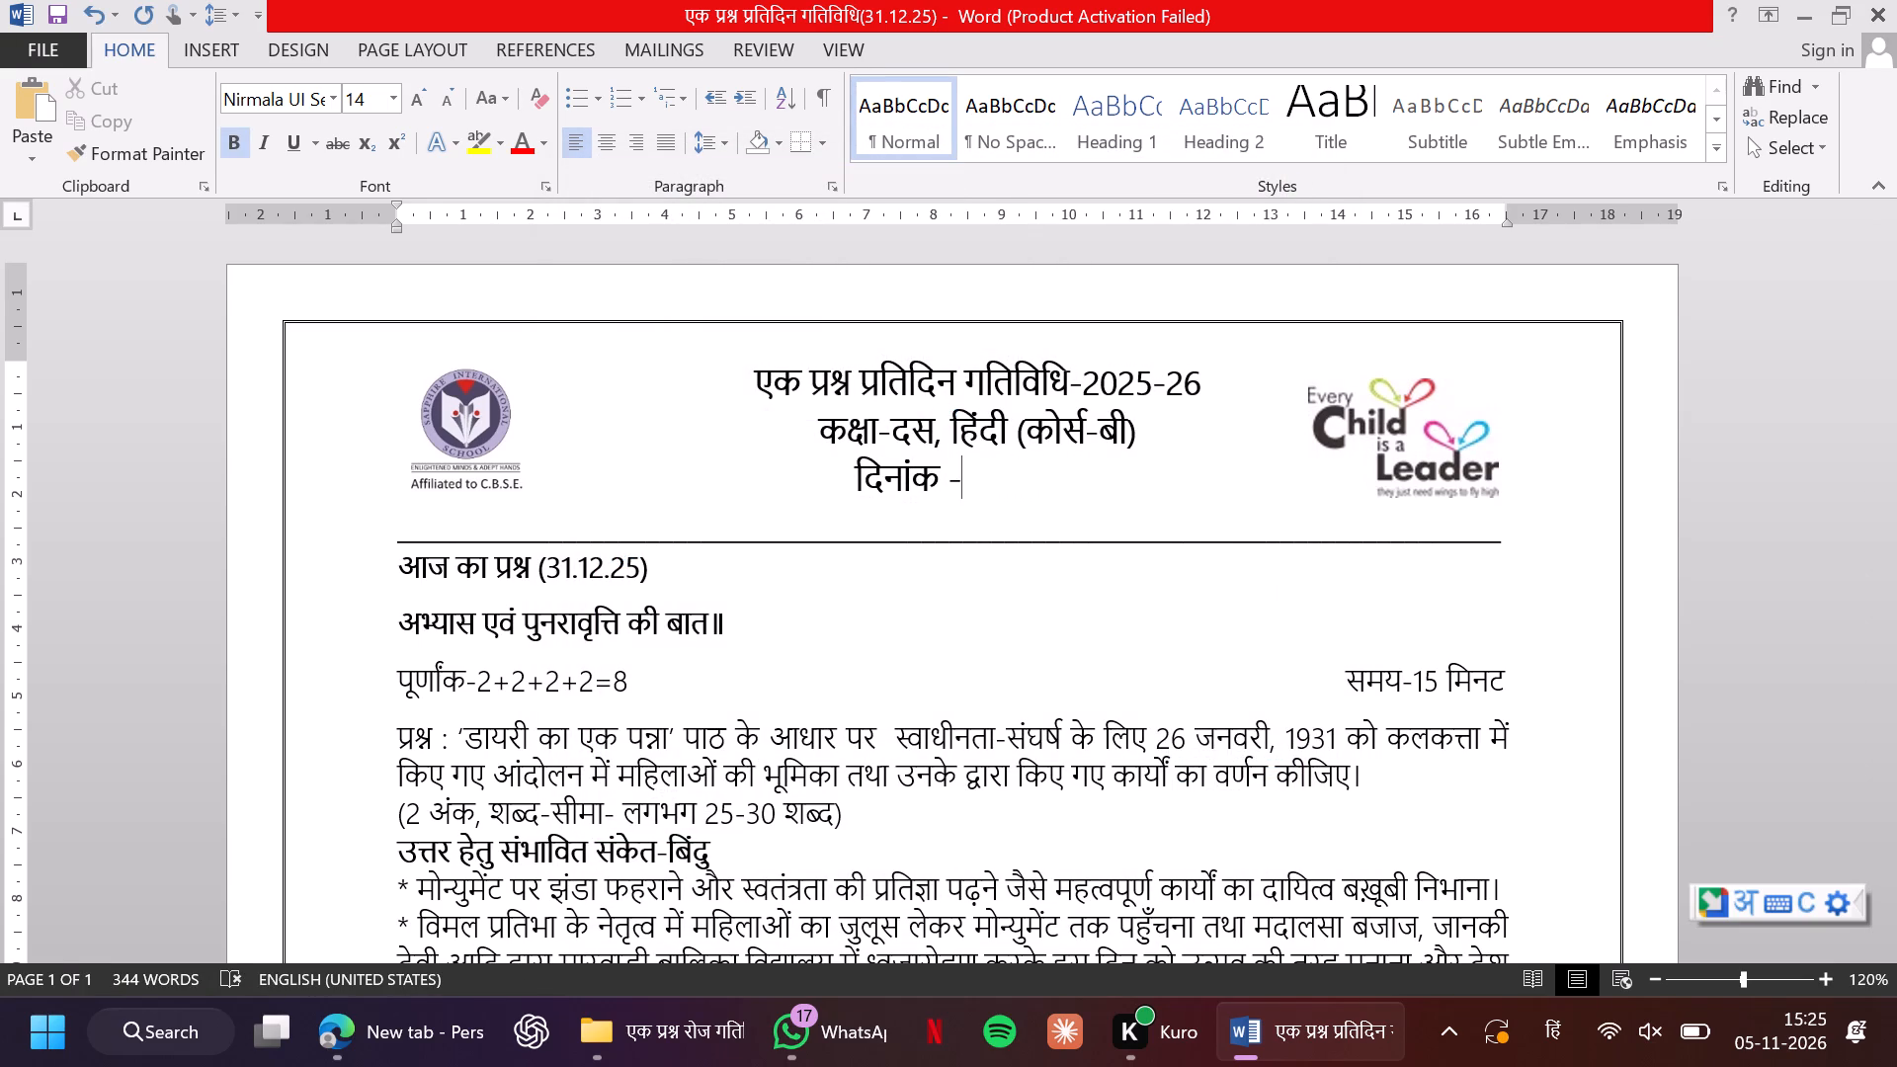
{"action": "type", "text": "/11/26"}
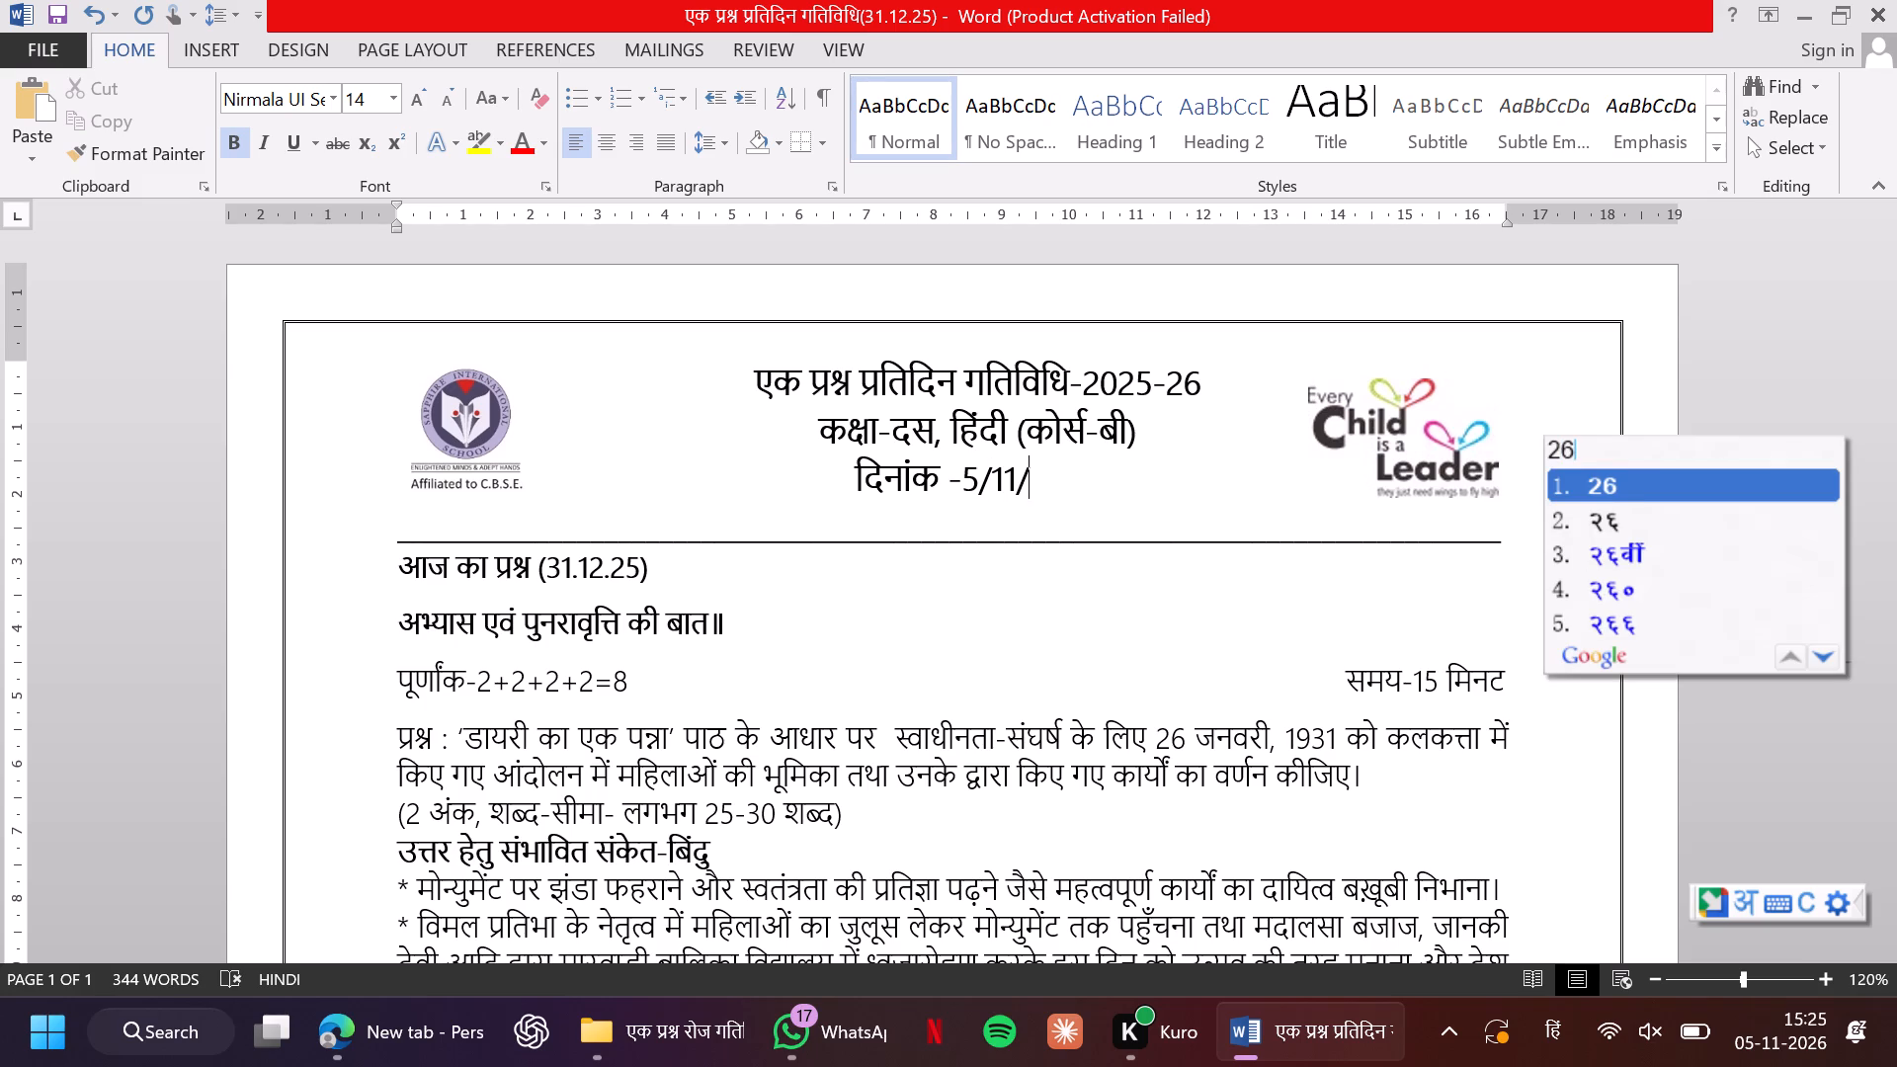
{"action": "key", "text": "space"}
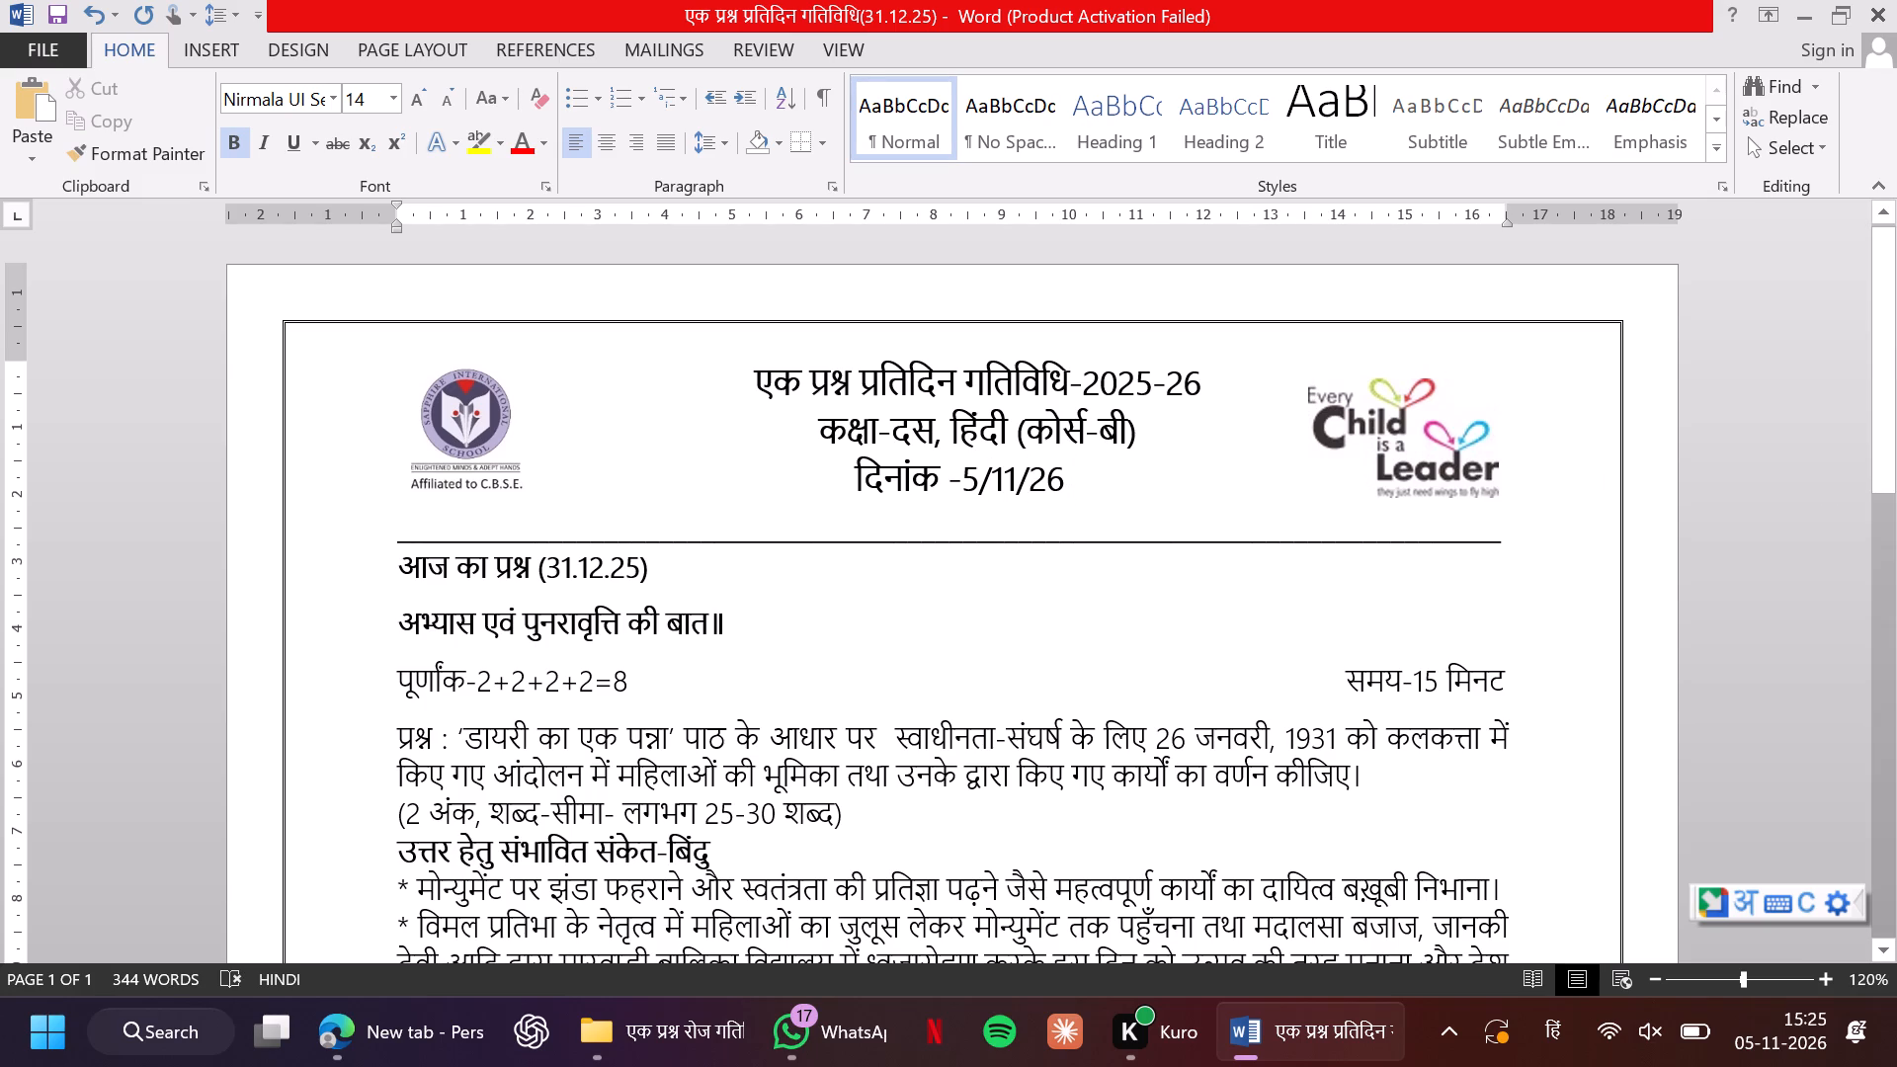
Copy the heading date 5/11/26 over the date in brackets after आज का प्रश्न.
{"action": "left_click_drag", "start_coordinate": [1073, 474], "coordinate": [961, 485]}
{"action": "key", "text": "ctrl+c"}
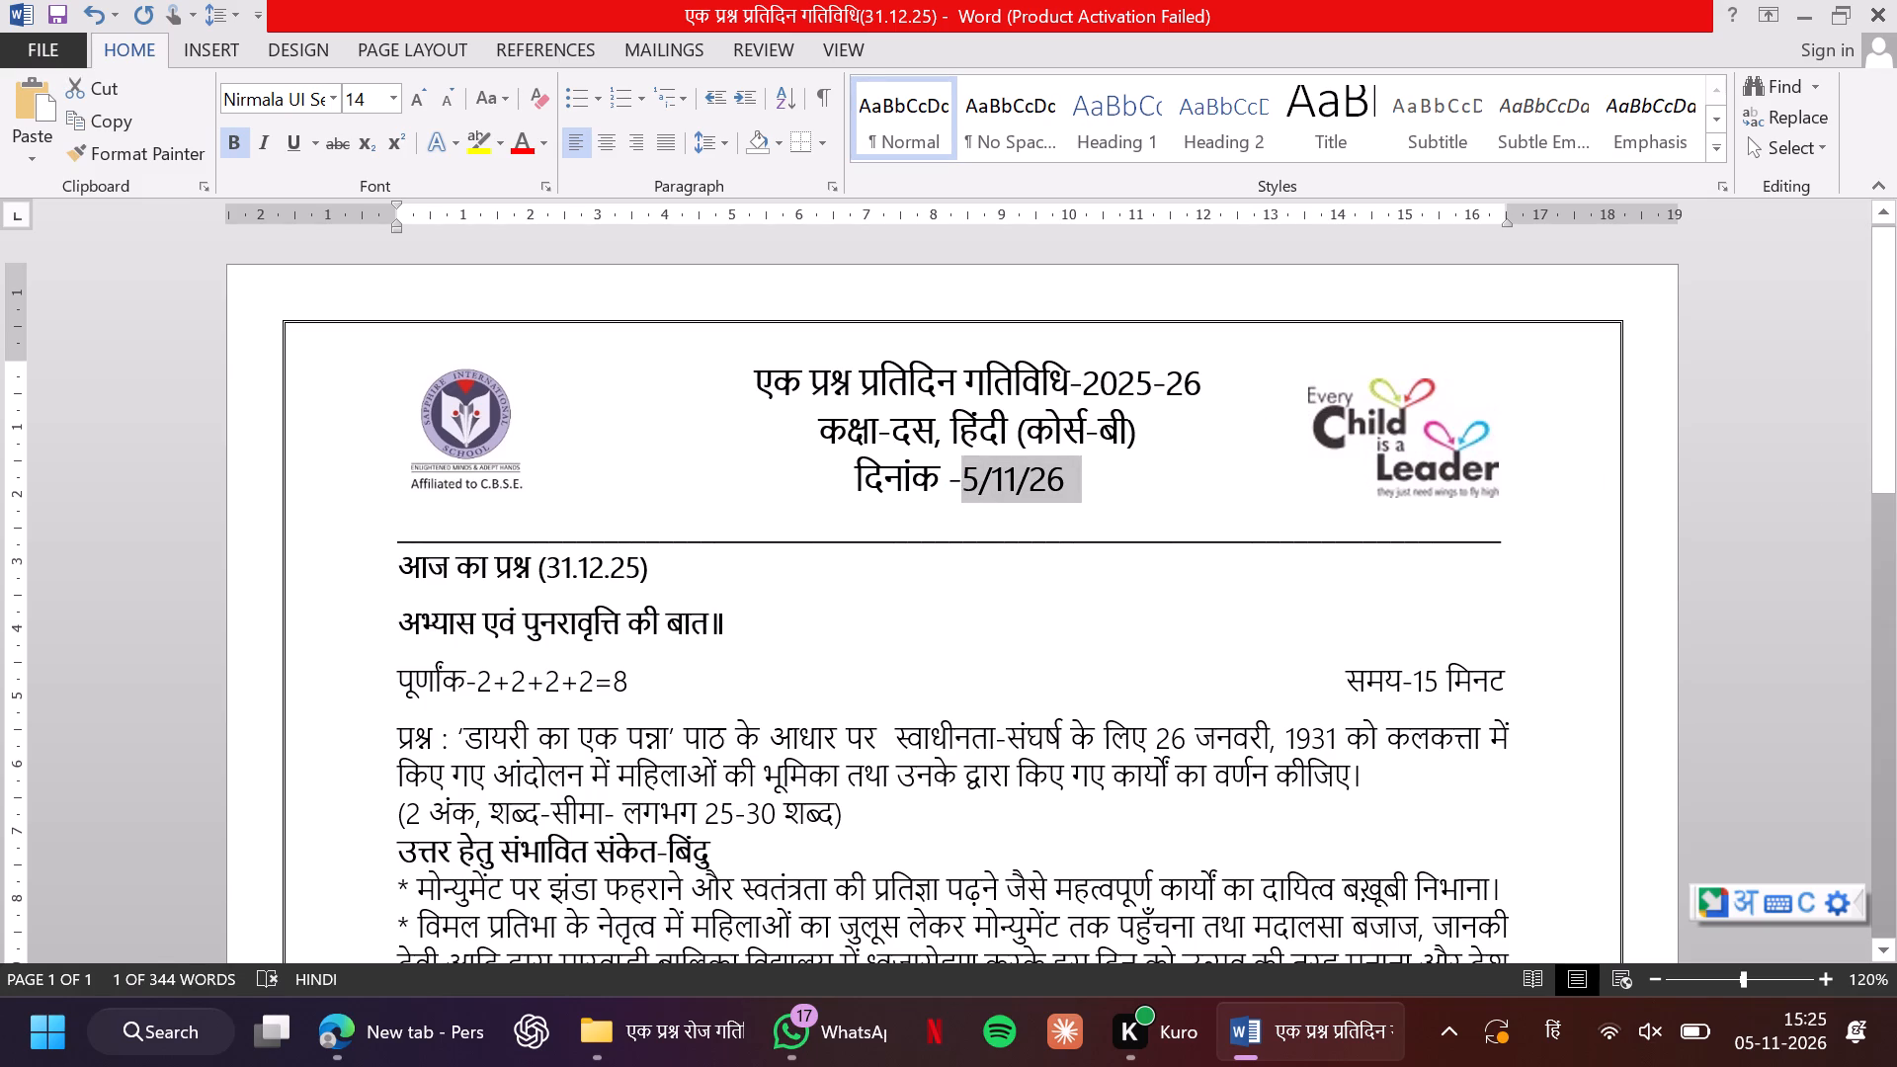
{"action": "left_click_drag", "start_coordinate": [634, 568], "coordinate": [553, 570]}
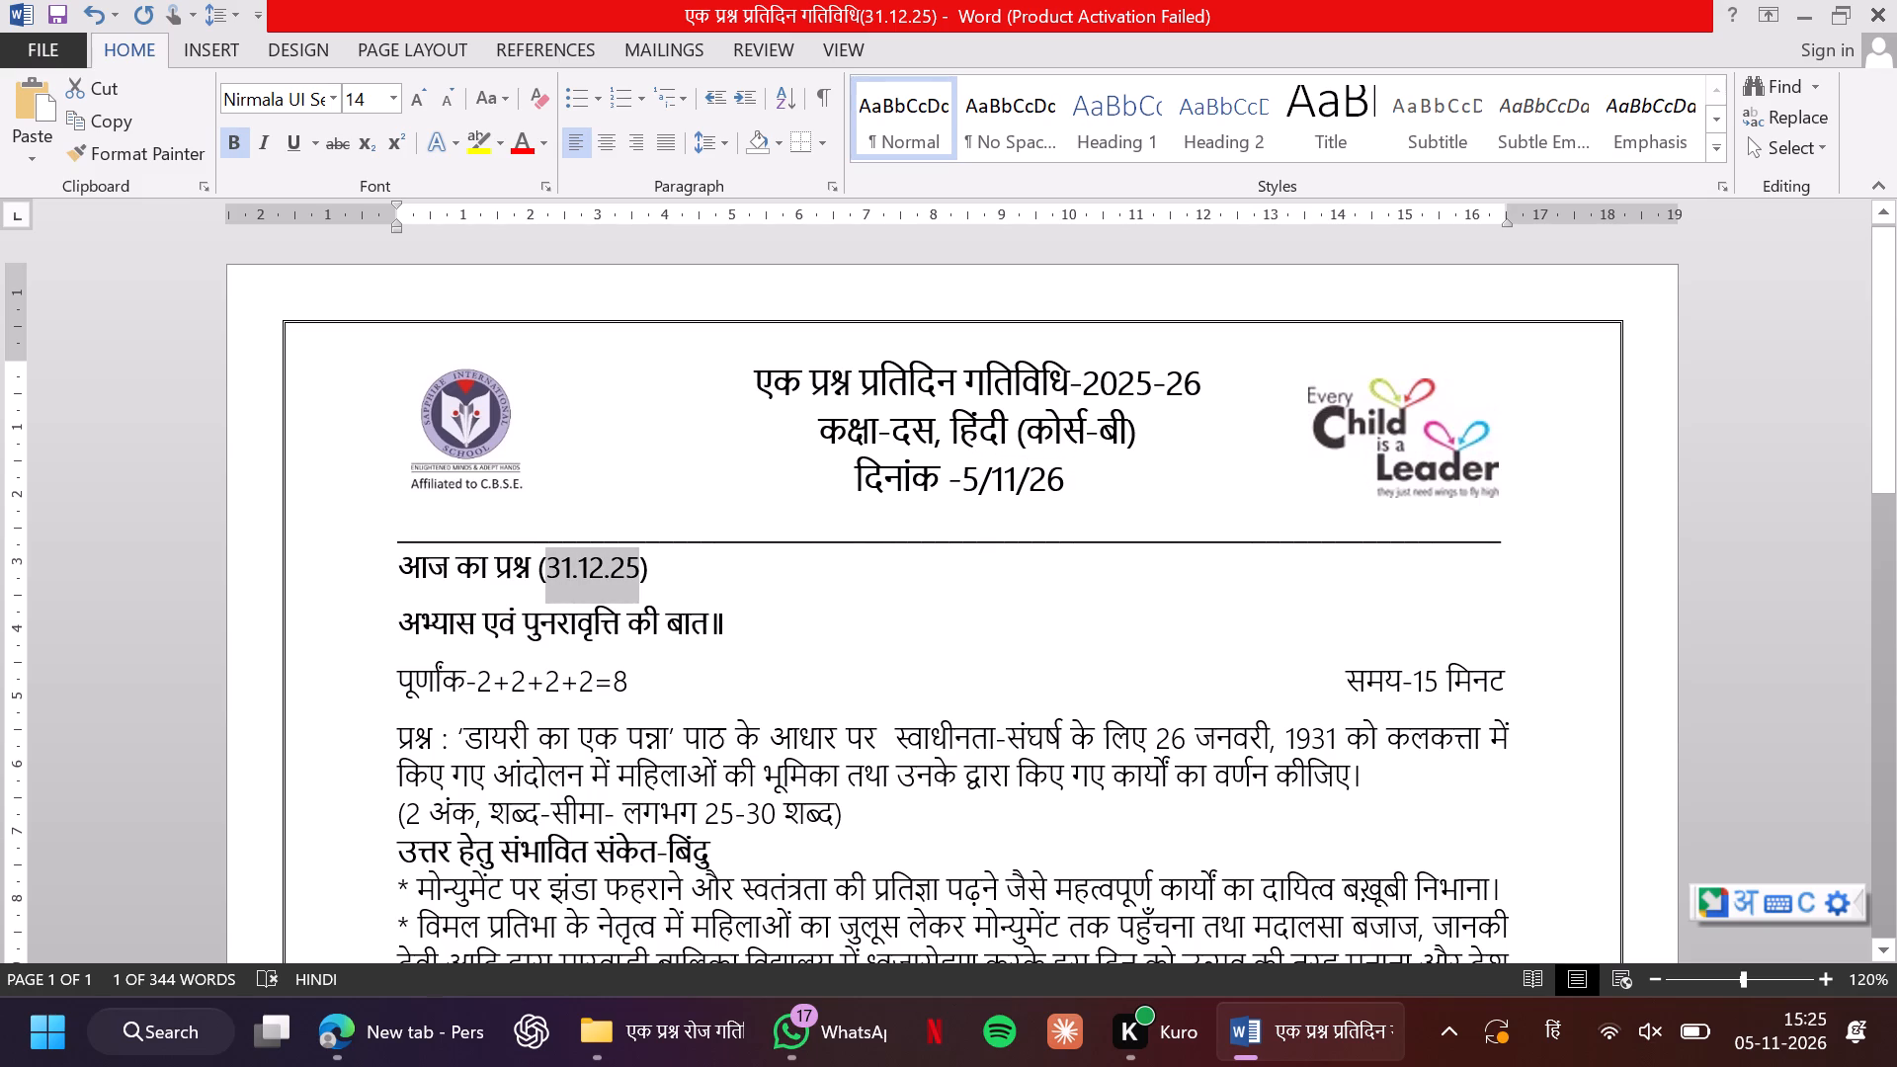
{"action": "left_click_drag", "start_coordinate": [553, 570], "coordinate": [553, 572]}
{"action": "key", "text": "ctrl+v"}
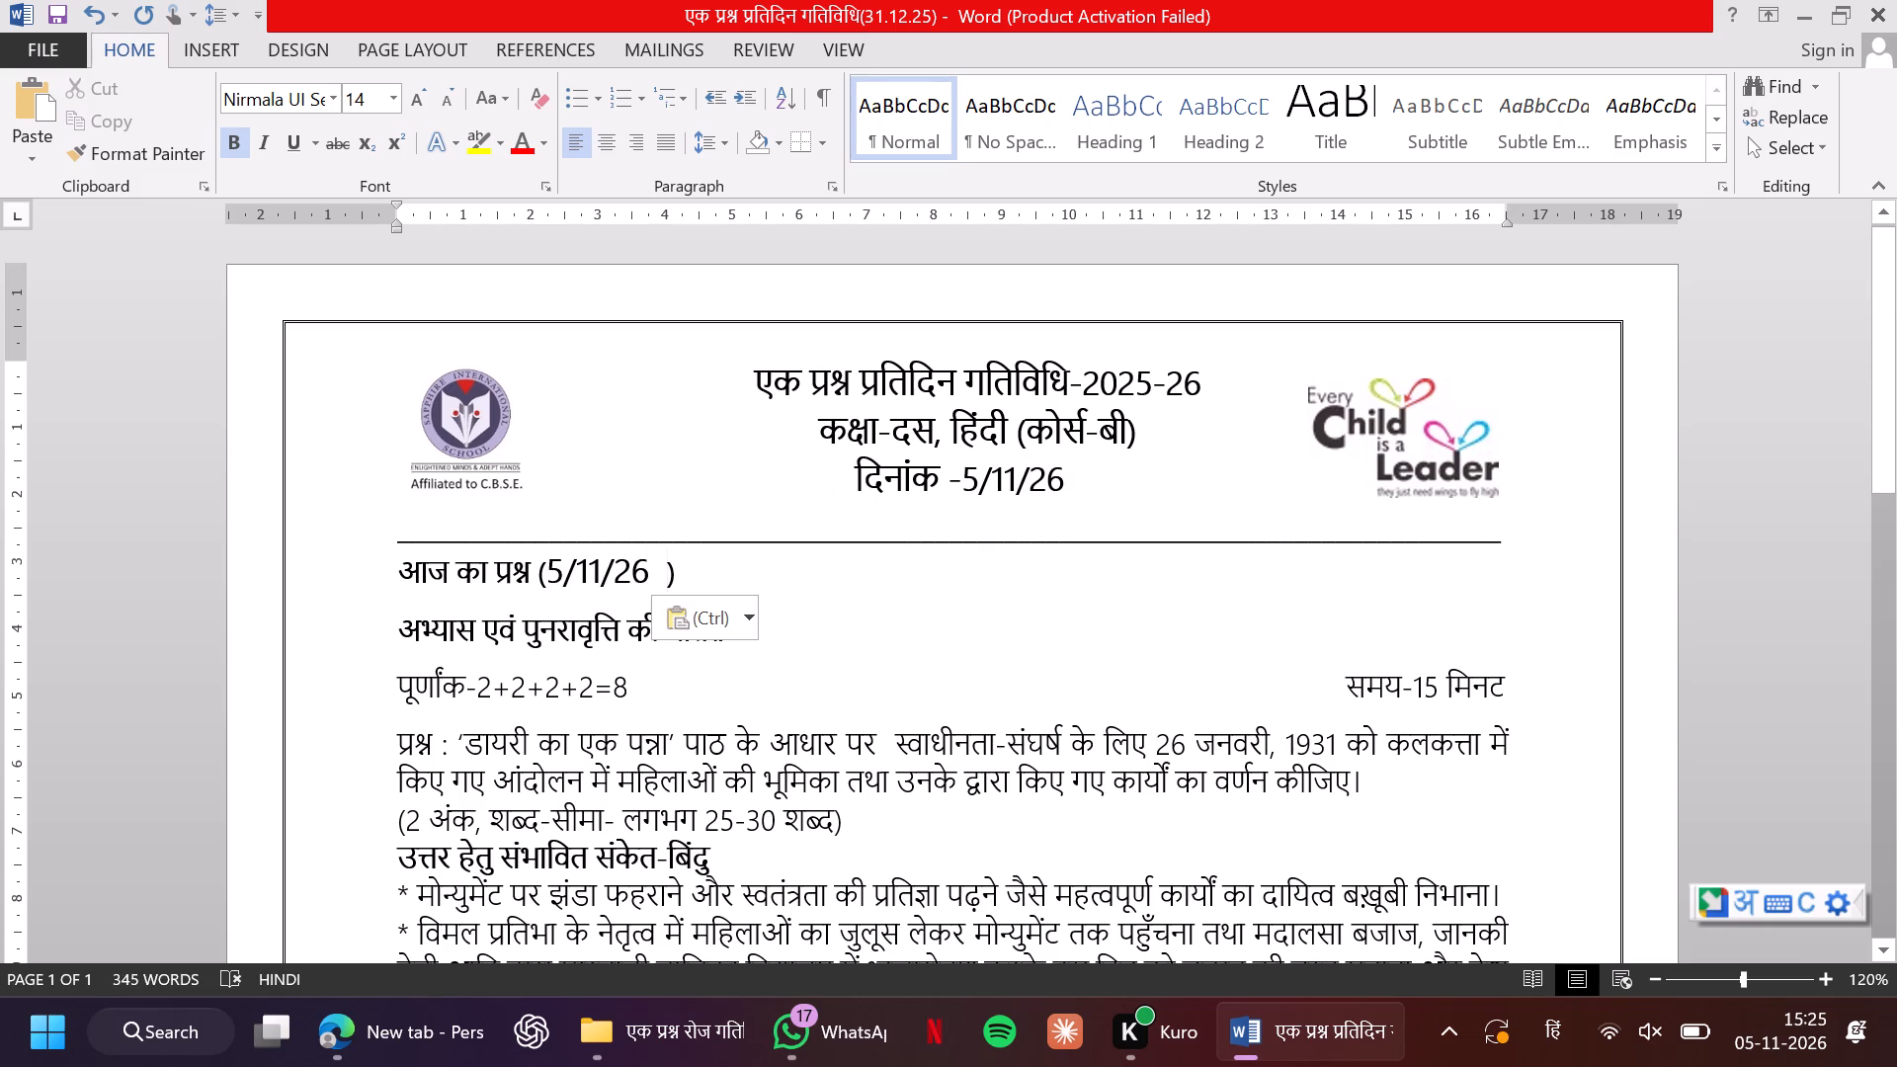
Start exporting the worksheet as a PDF and choose the desktop folder dell all data as the location.
{"action": "scroll", "coordinate": [998, 714], "scroll_direction": "down", "scroll_amount": 6}
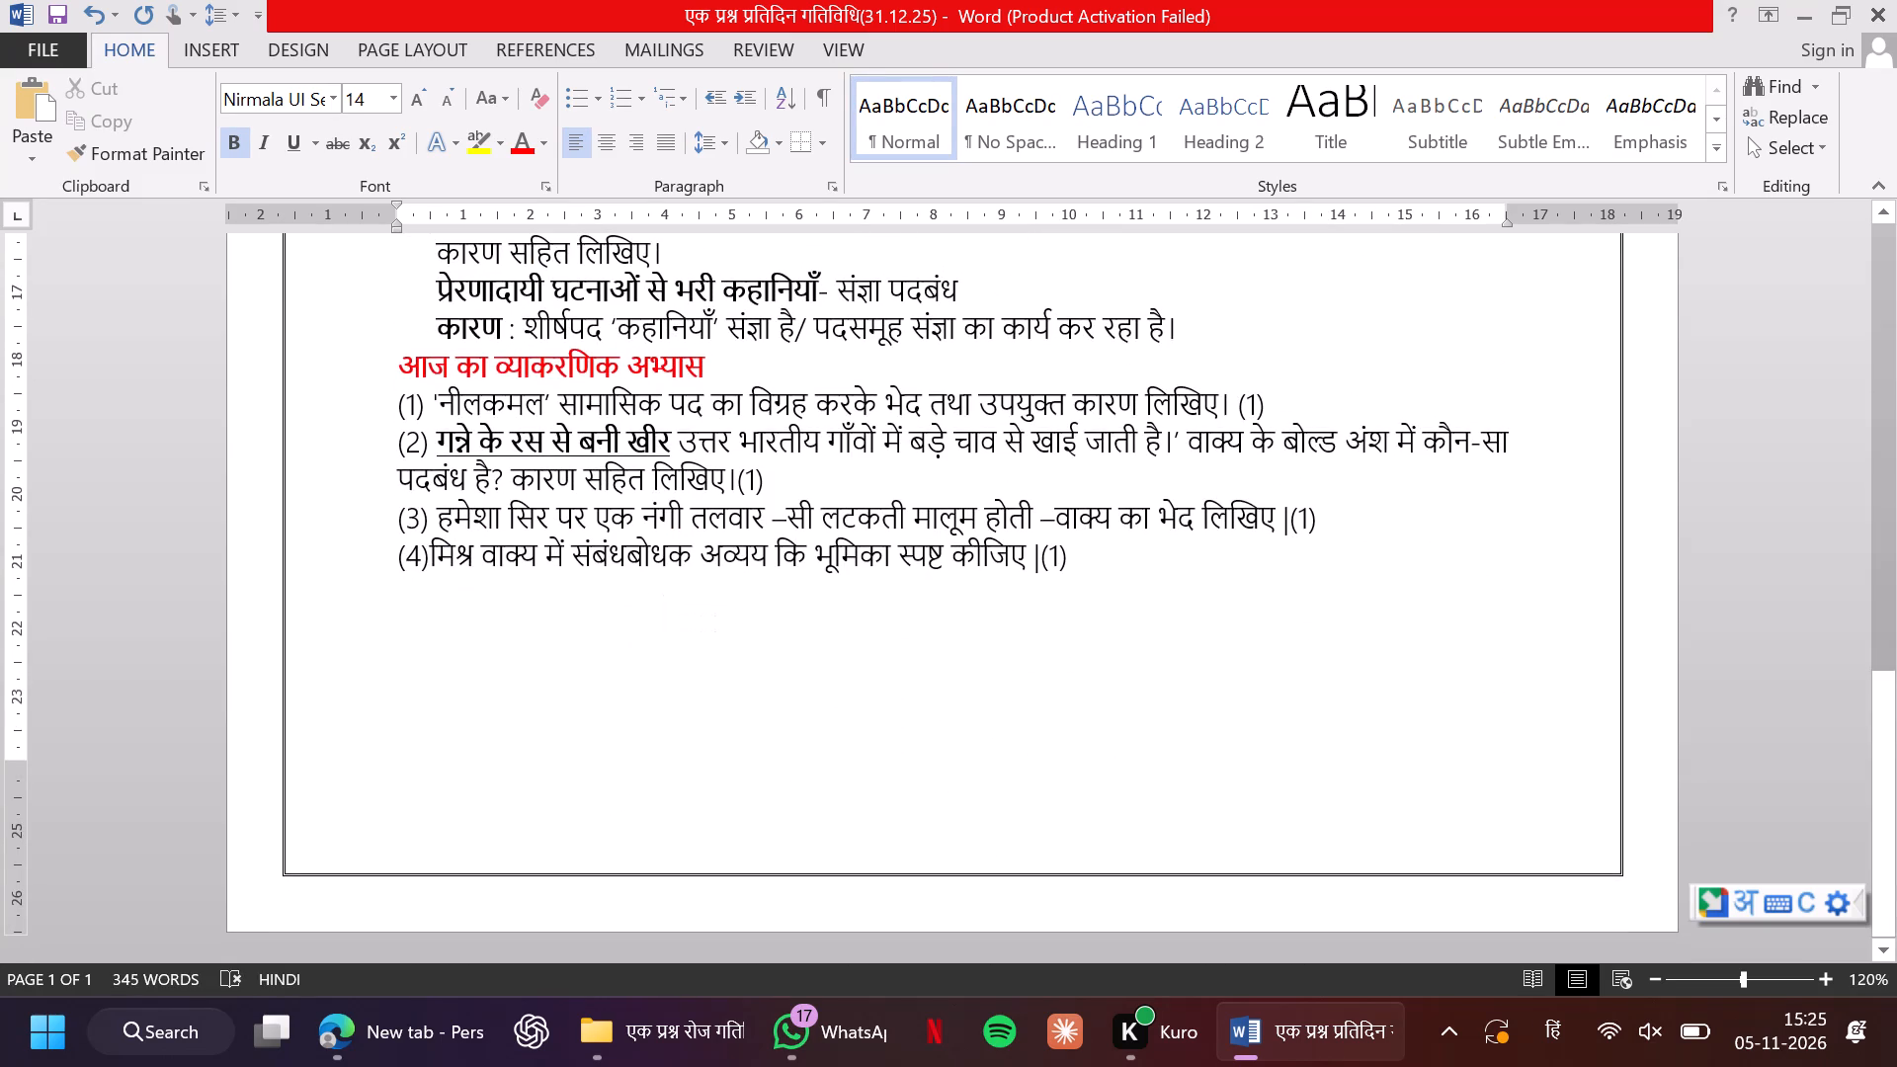
{"action": "scroll", "coordinate": [998, 714], "scroll_direction": "down", "scroll_amount": 2}
{"action": "scroll", "coordinate": [998, 714], "scroll_direction": "up", "scroll_amount": 10}
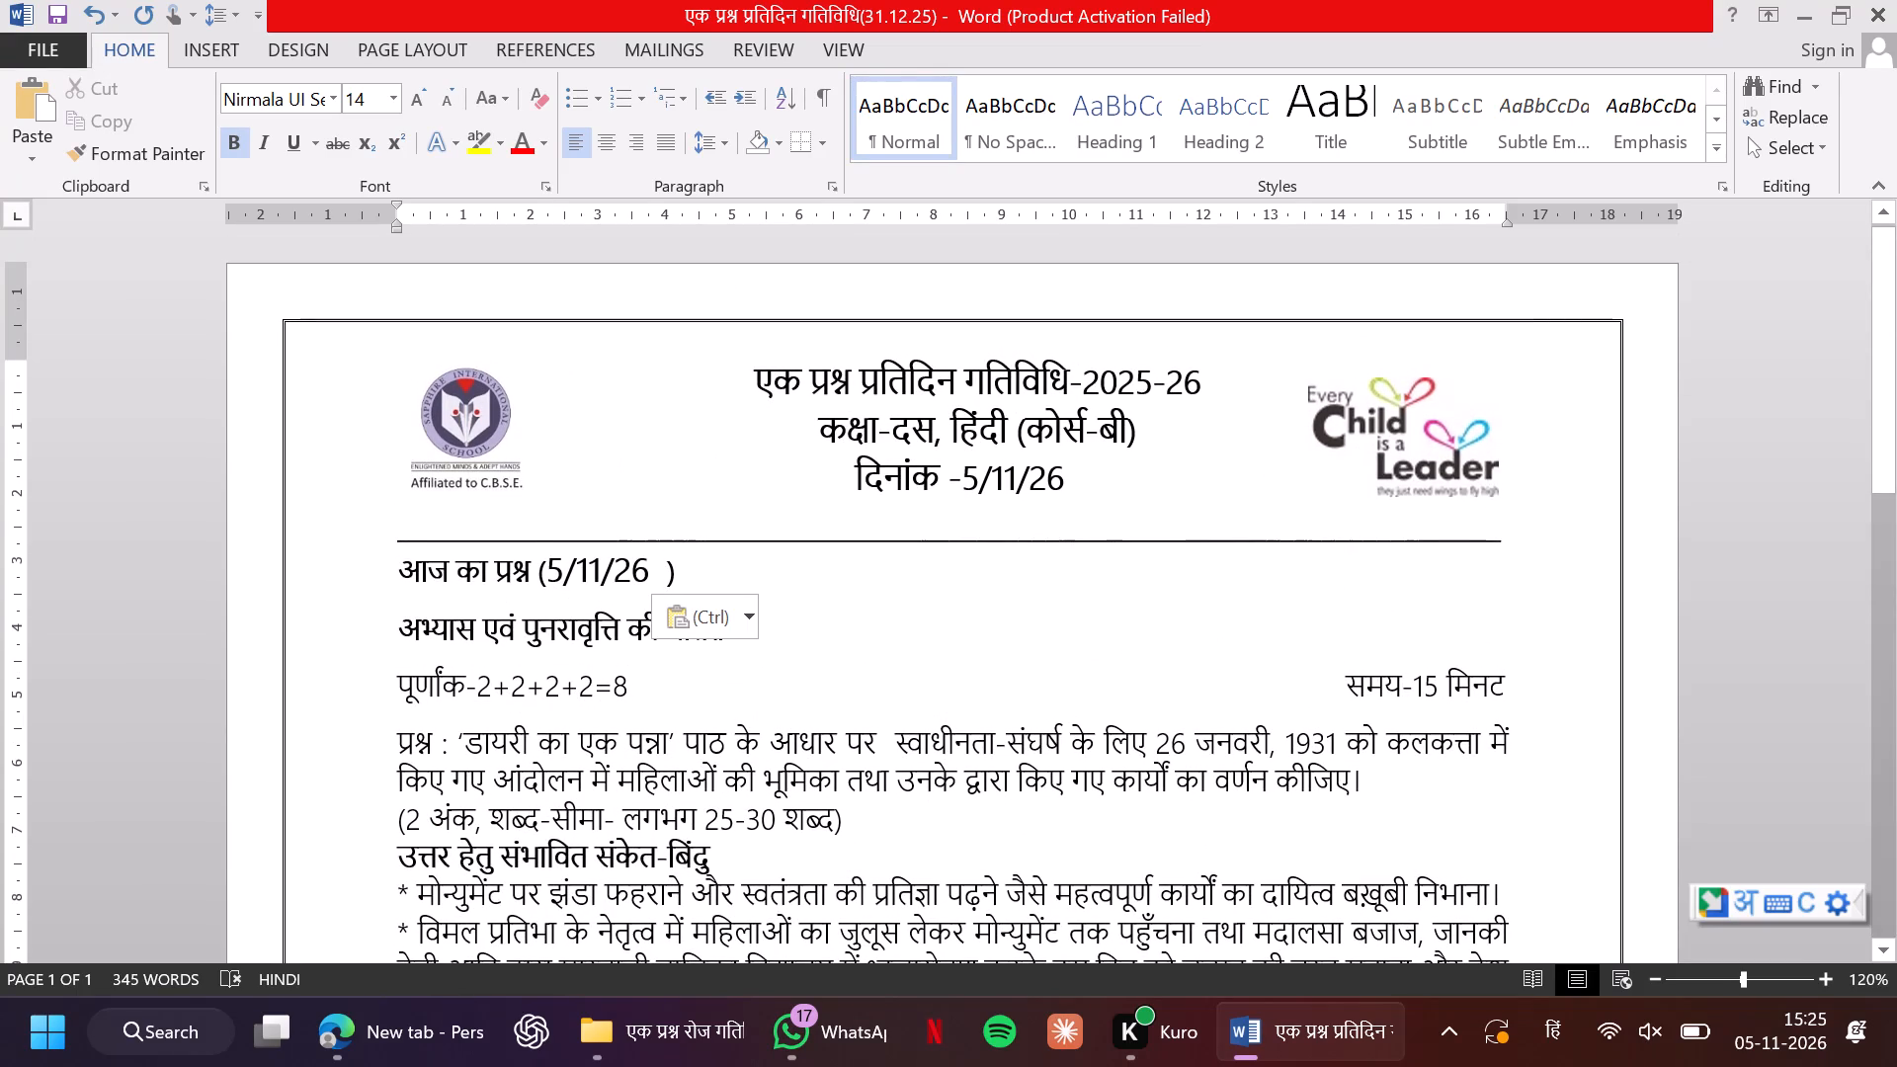
{"action": "left_click", "coordinate": [54, 59]}
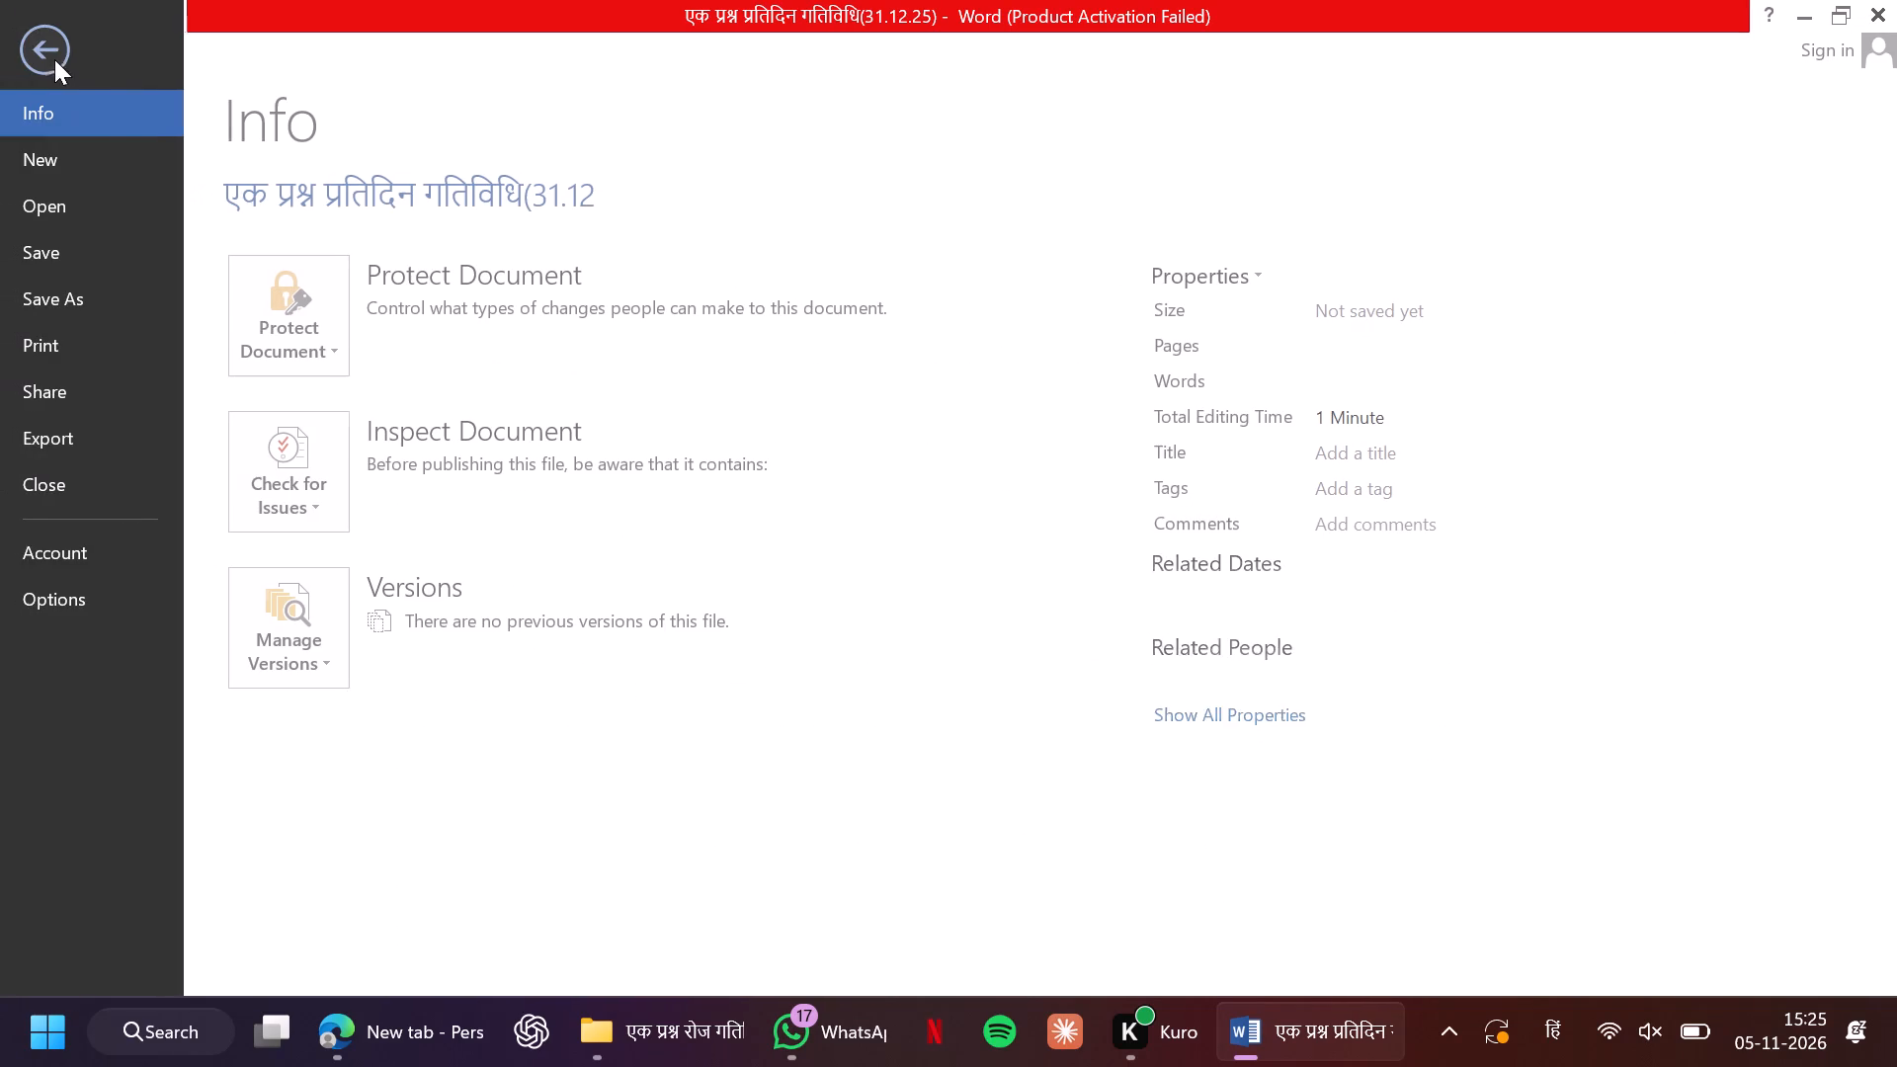
{"action": "left_click", "coordinate": [88, 438]}
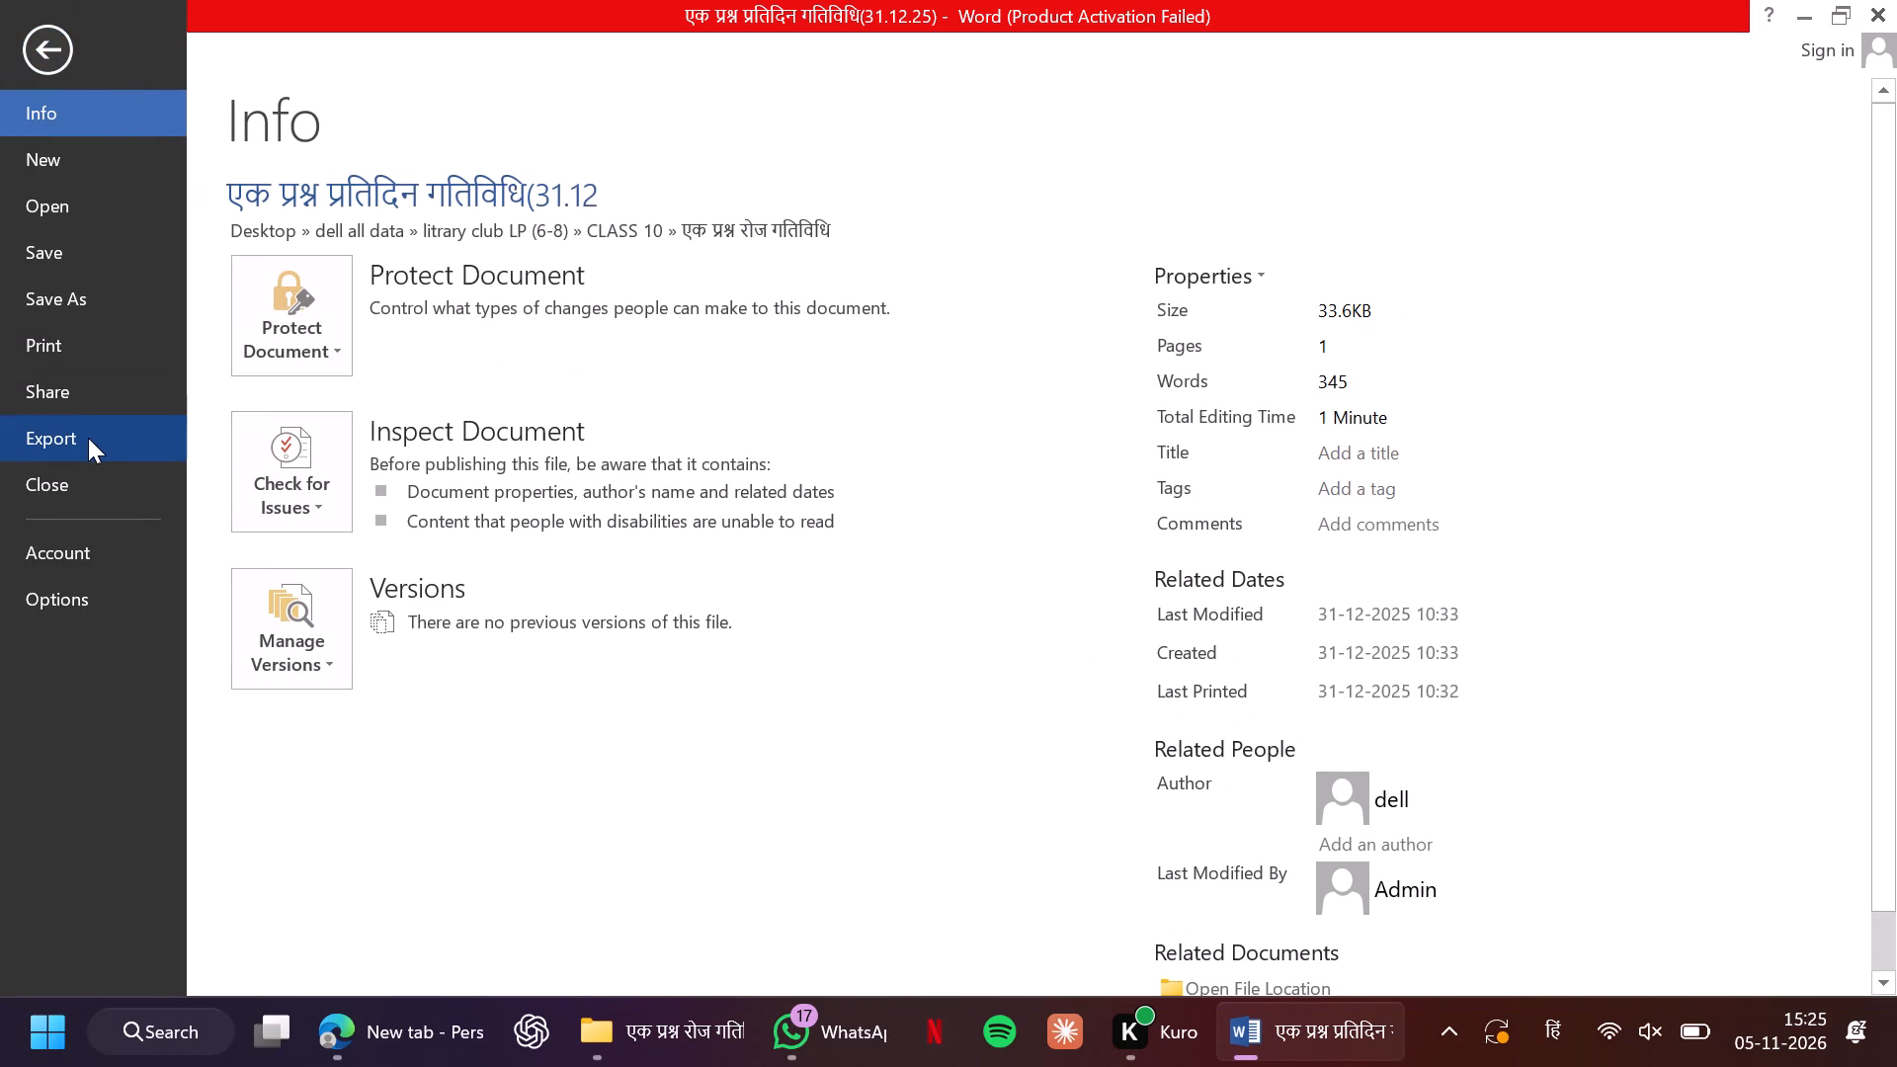
{"action": "left_click", "coordinate": [751, 427]}
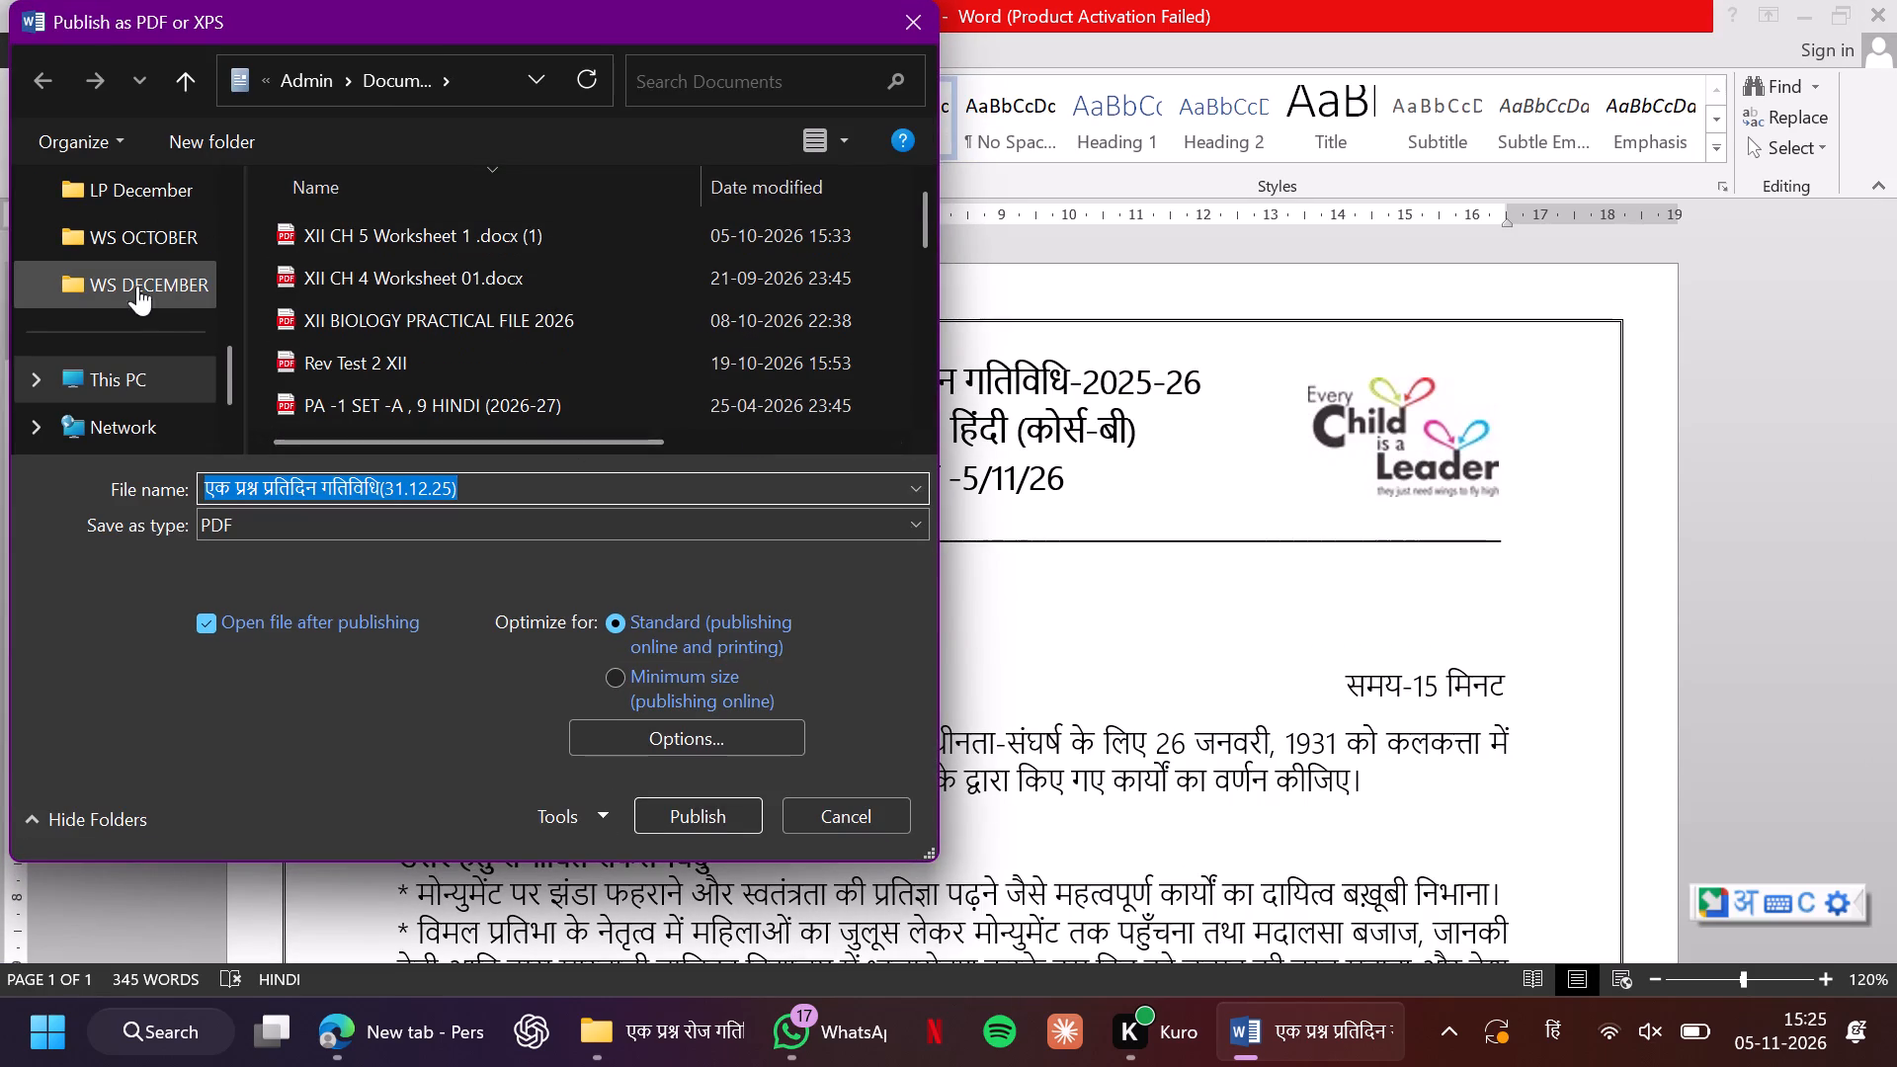
{"action": "left_click", "coordinate": [230, 238]}
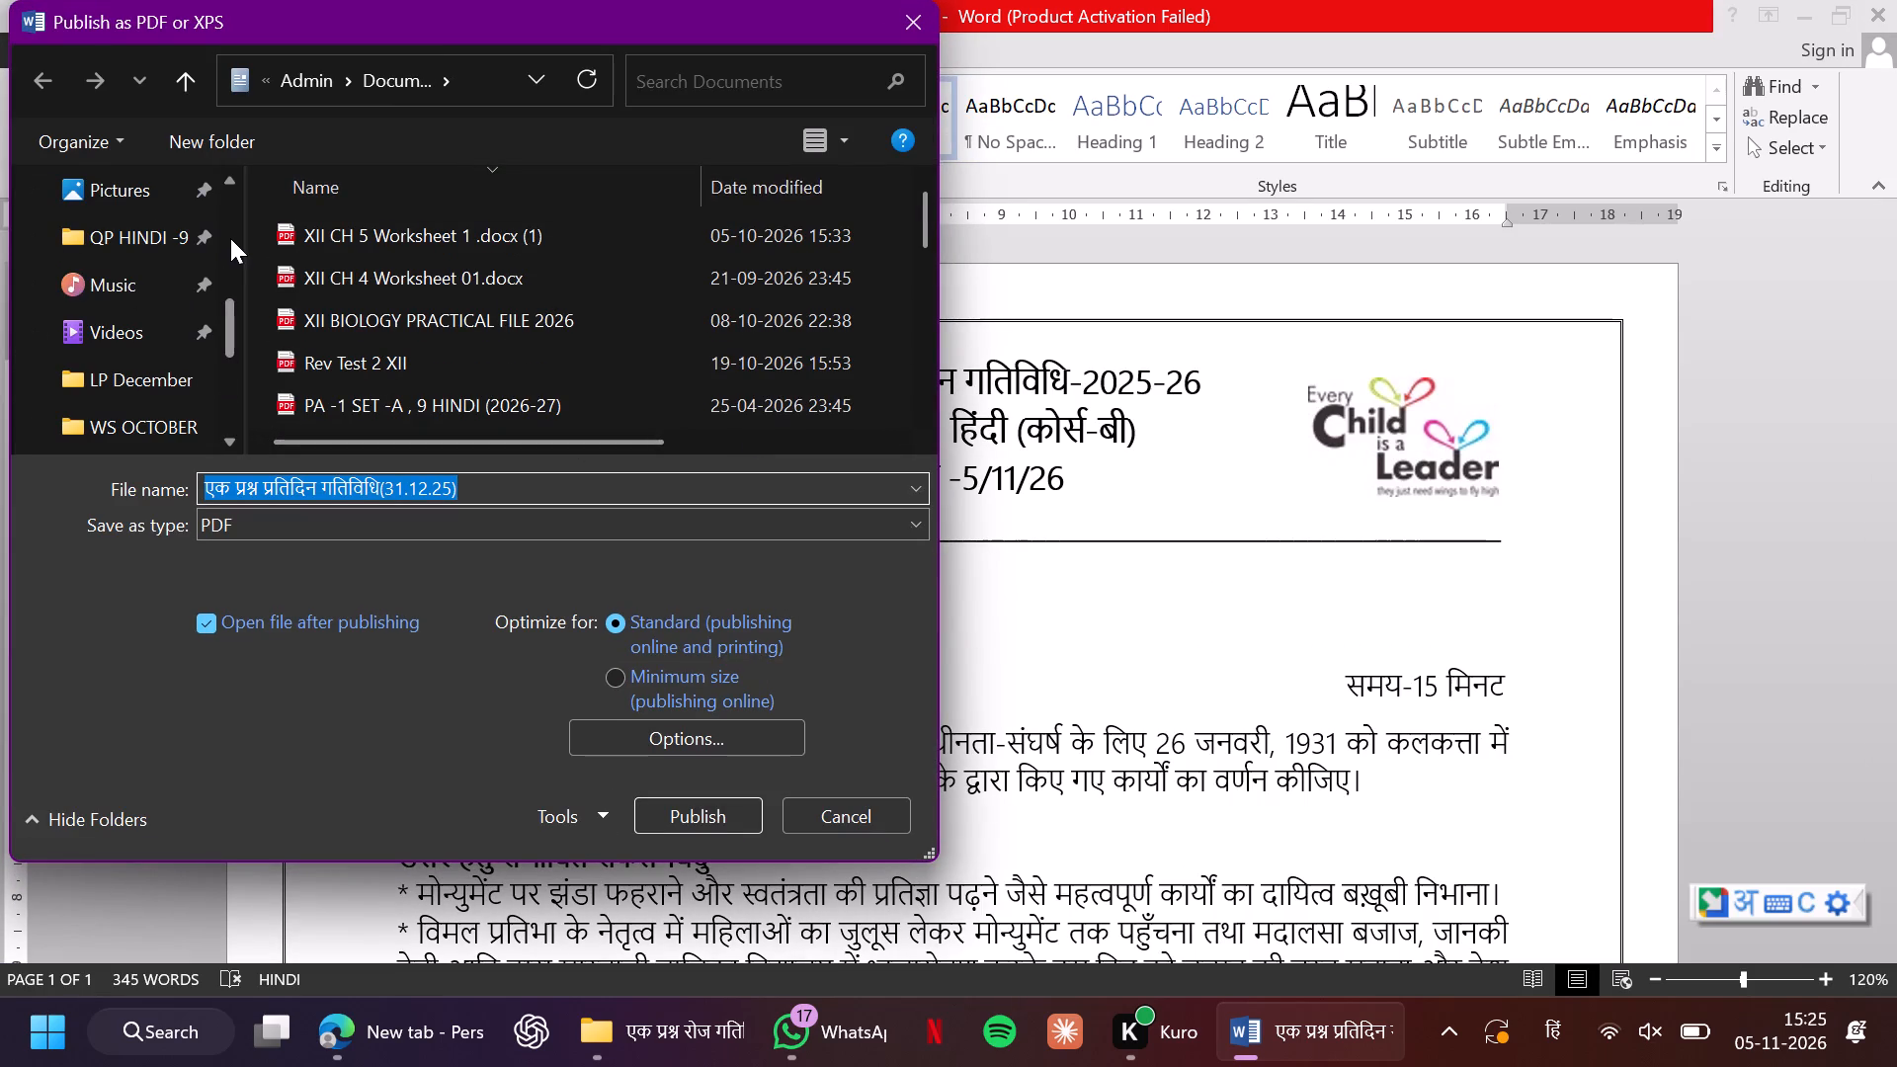
{"action": "left_click", "coordinate": [220, 202]}
{"action": "double_click", "coordinate": [165, 227]}
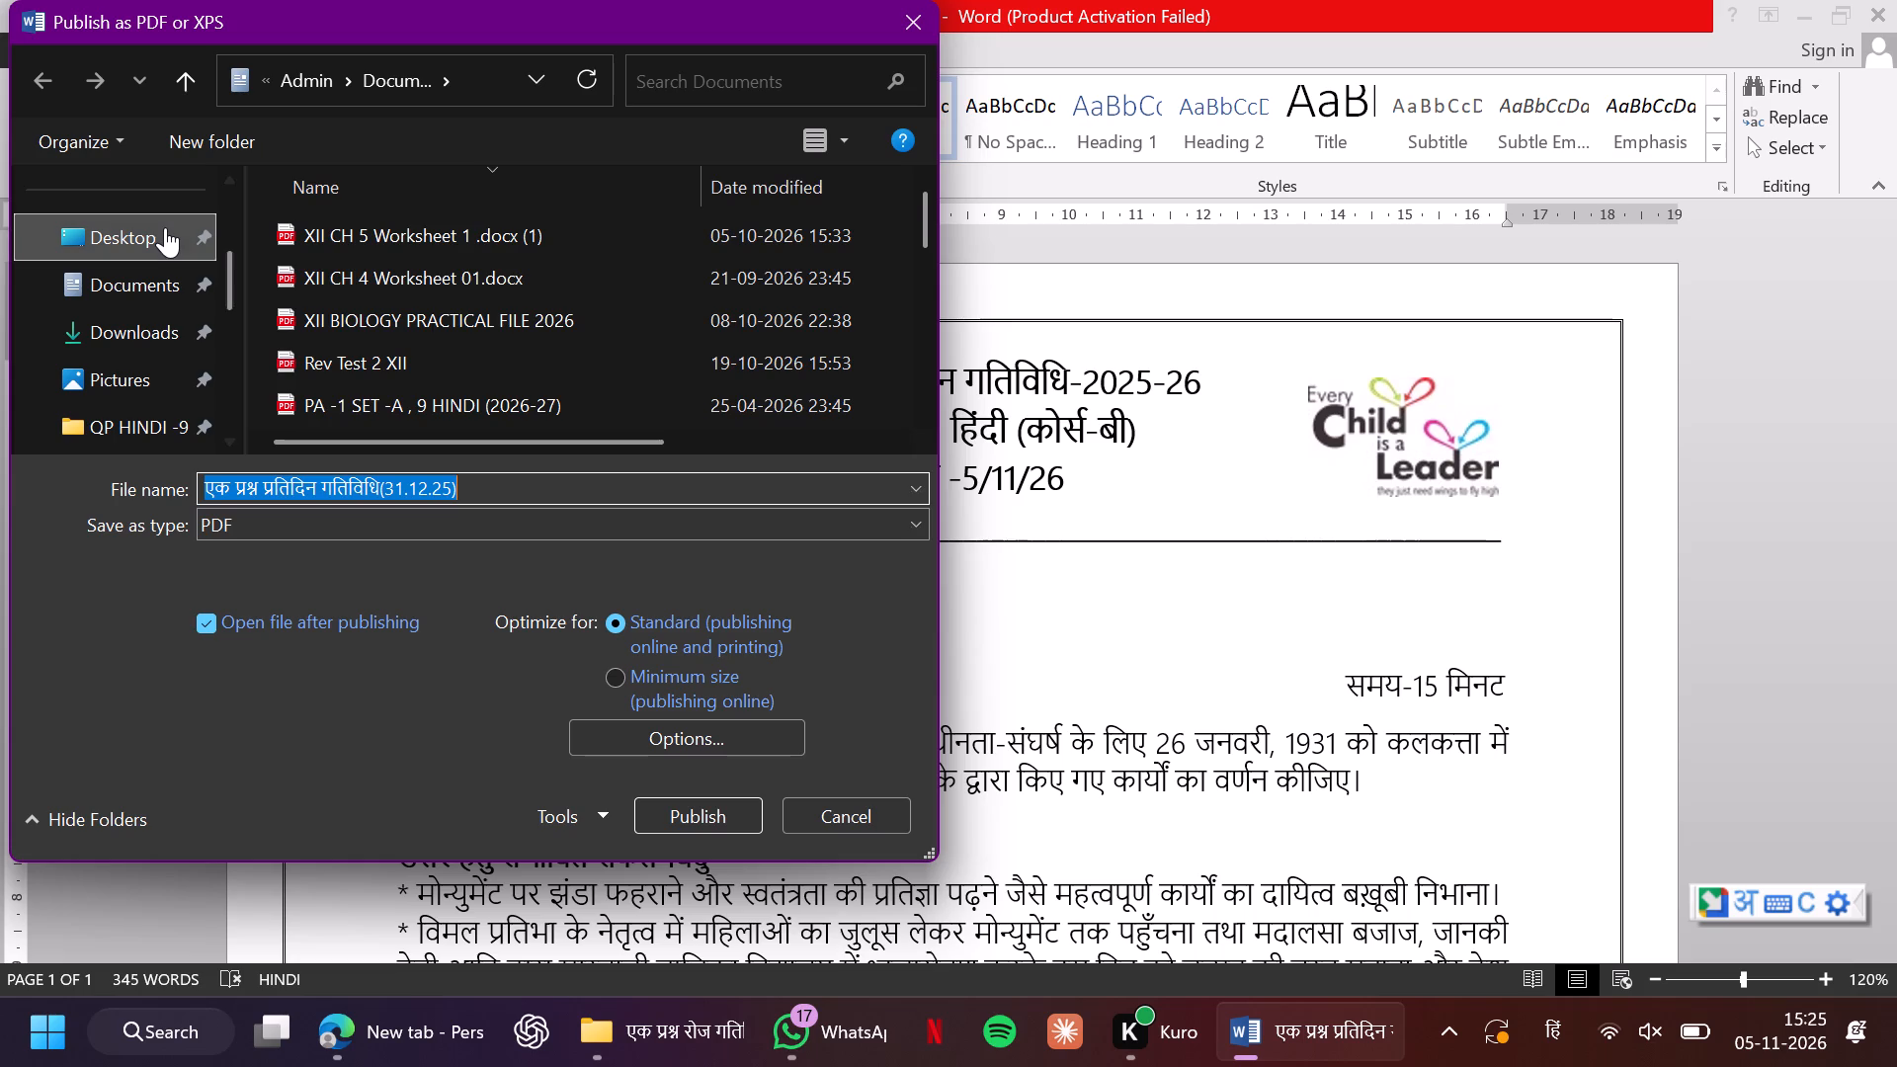
{"action": "double_click", "coordinate": [486, 298]}
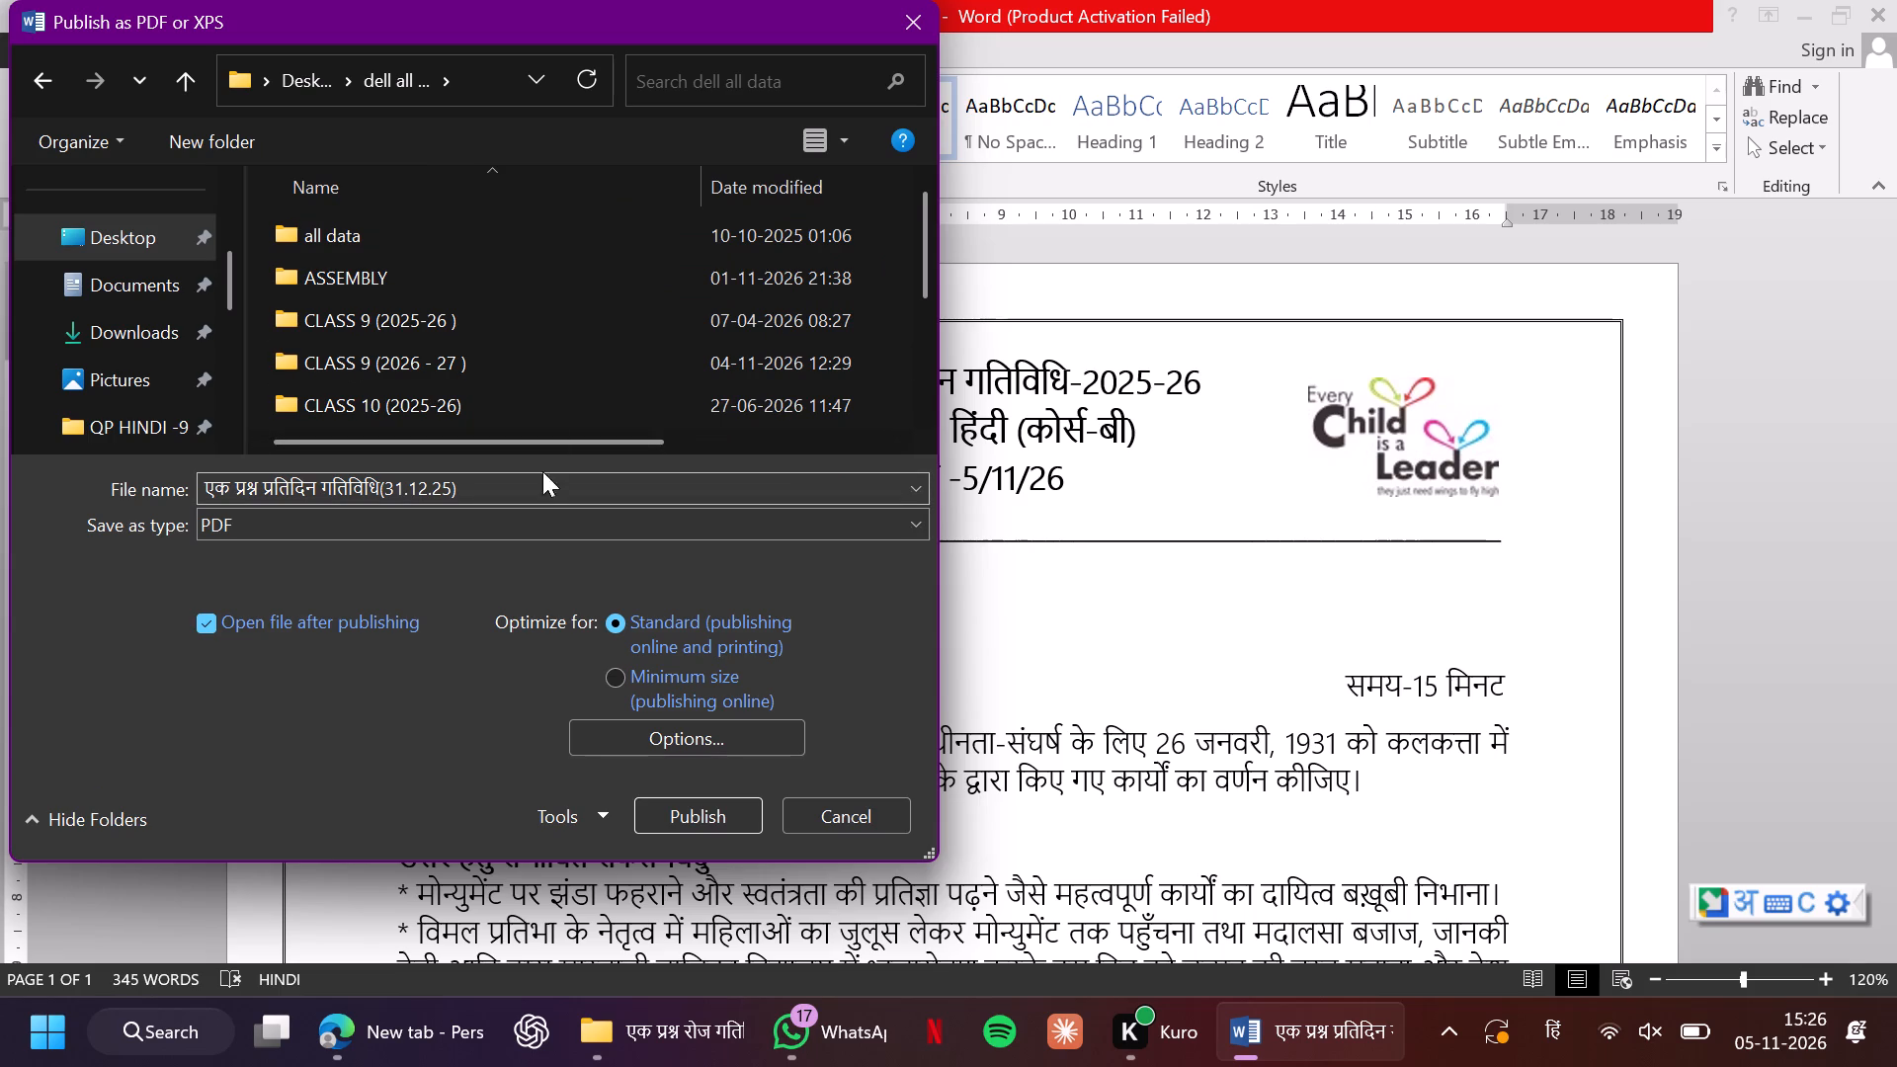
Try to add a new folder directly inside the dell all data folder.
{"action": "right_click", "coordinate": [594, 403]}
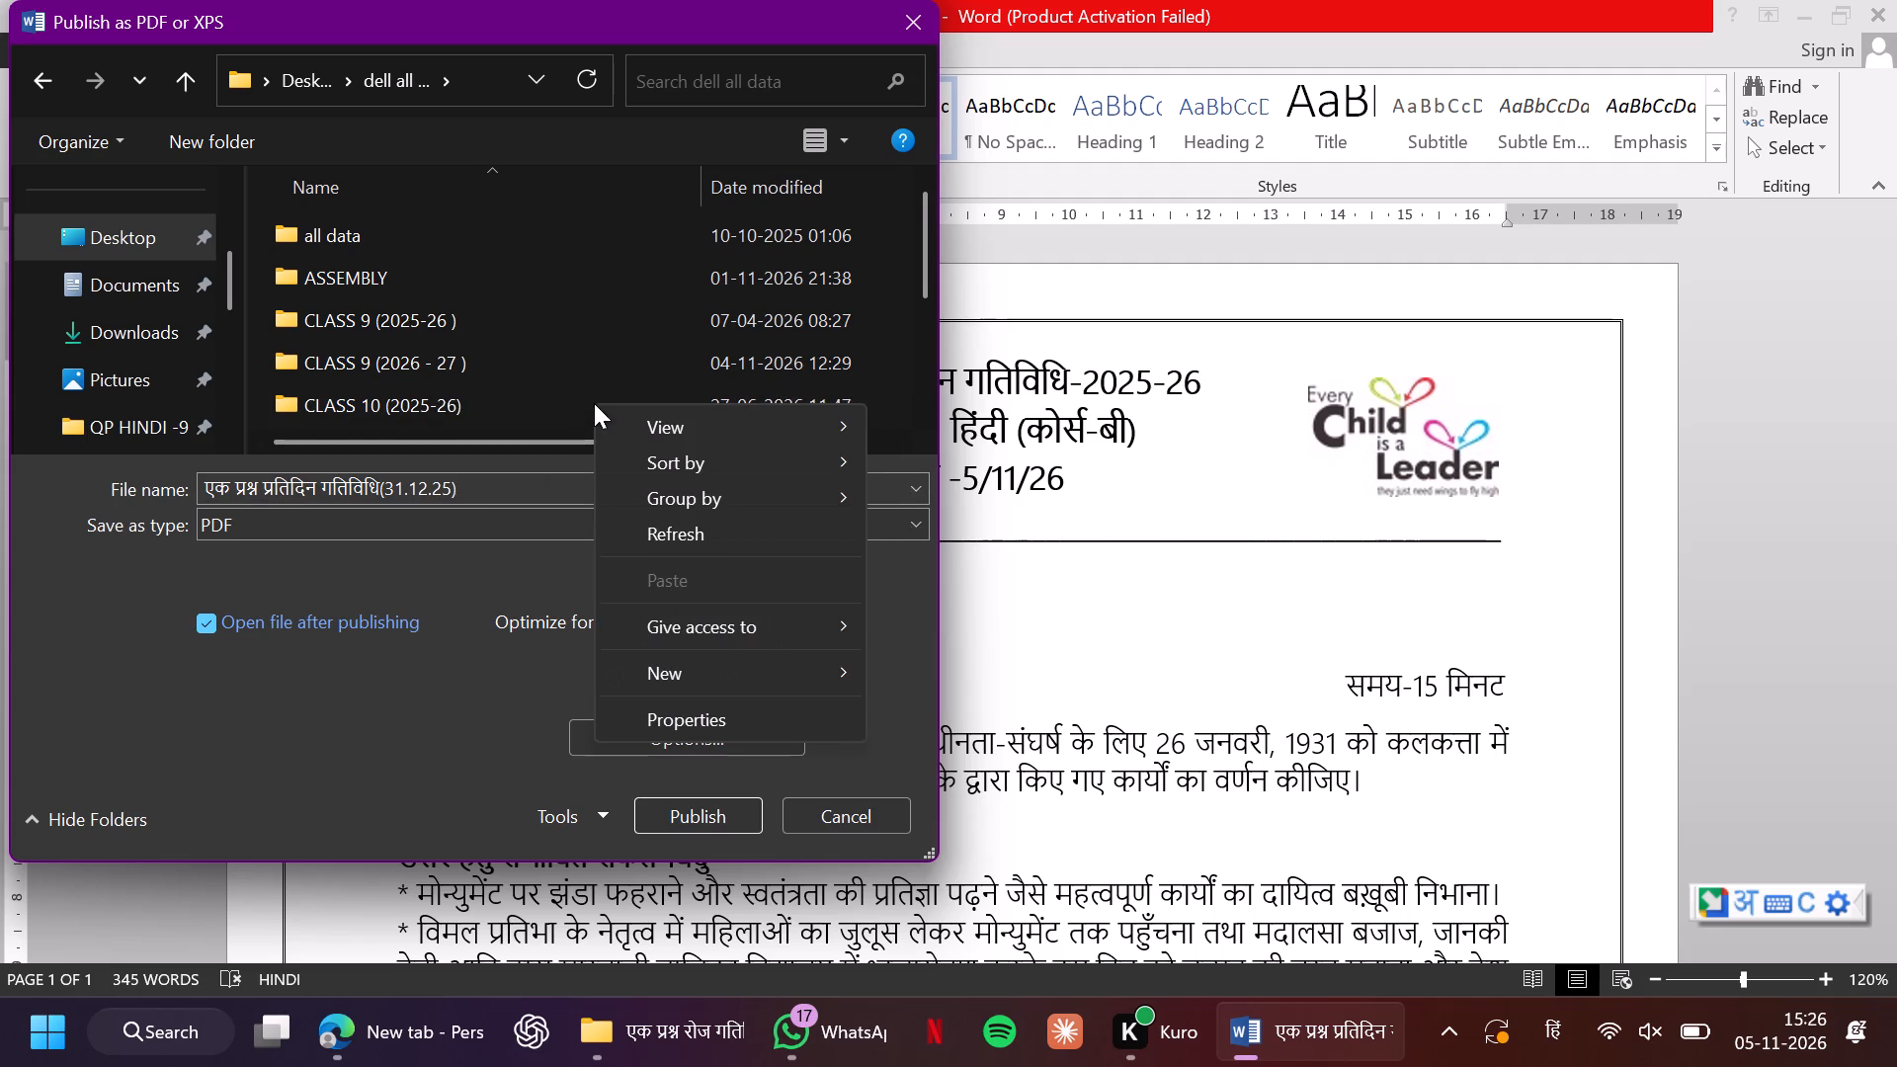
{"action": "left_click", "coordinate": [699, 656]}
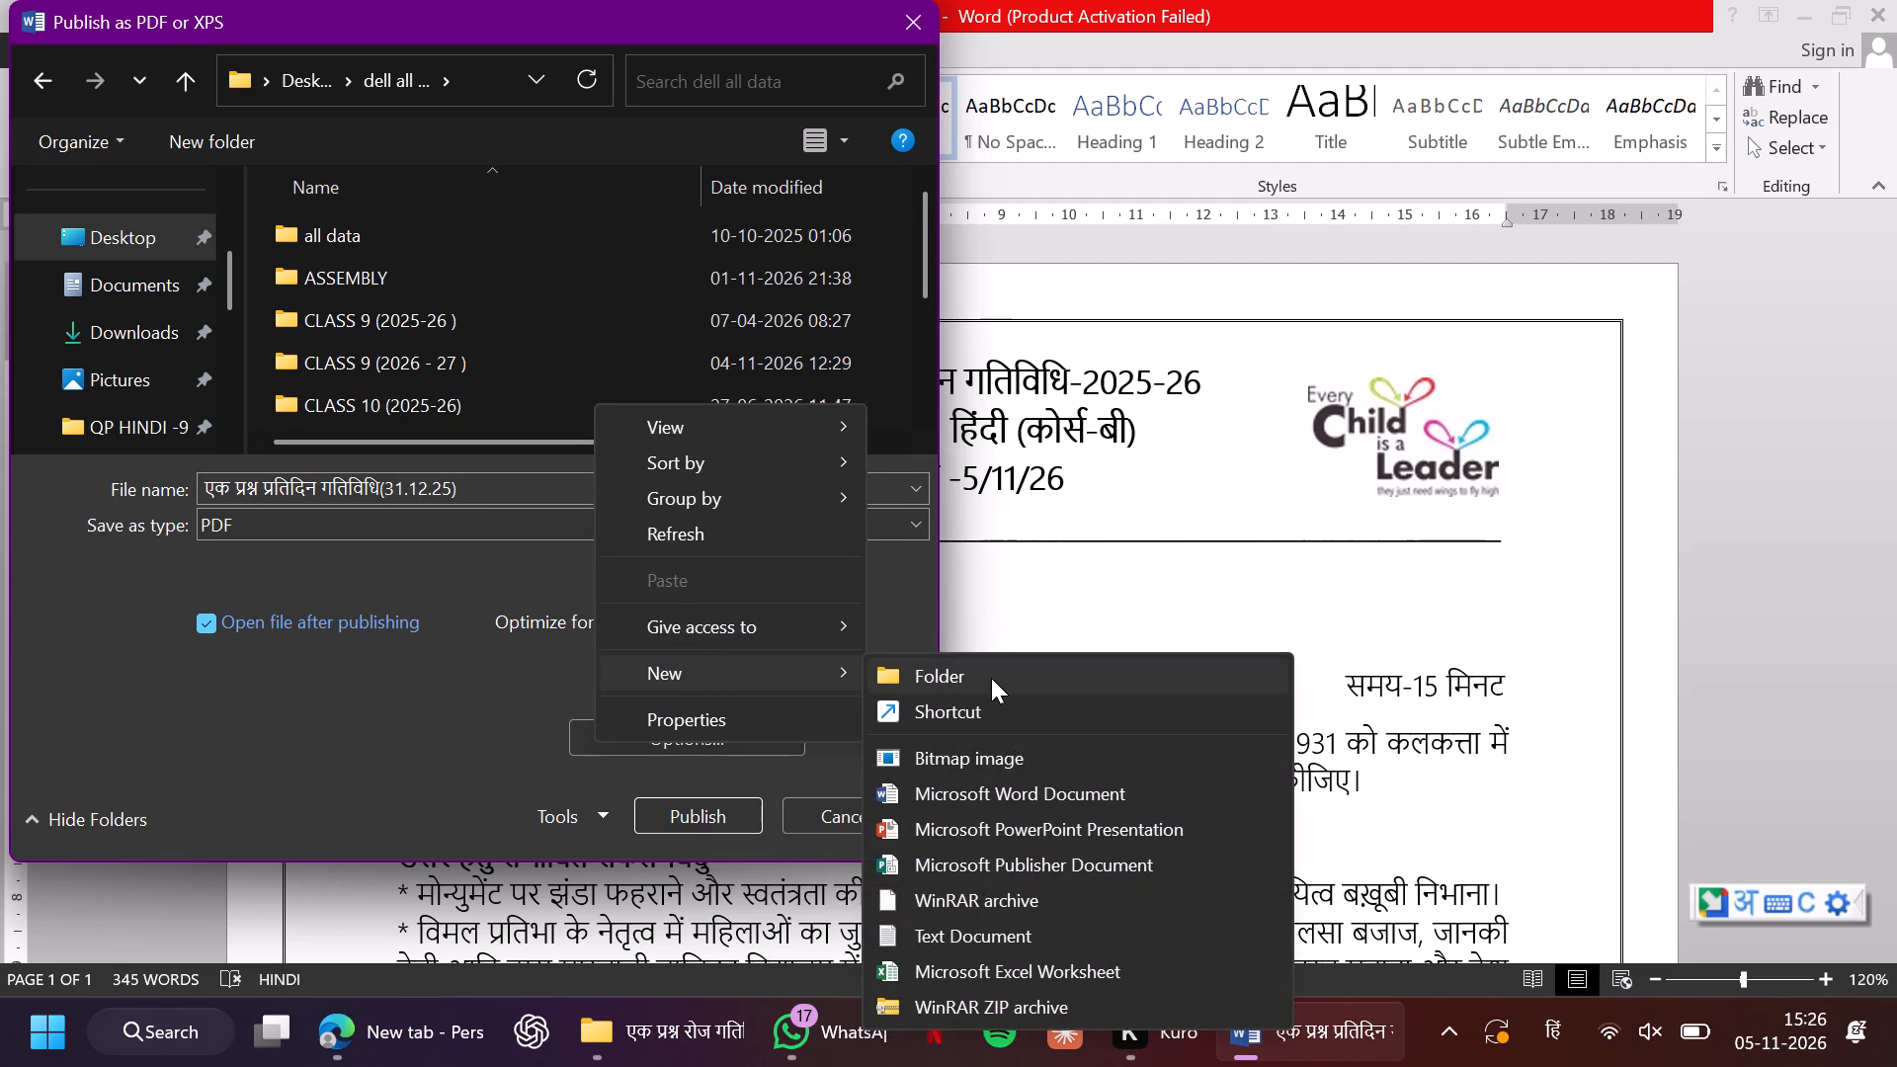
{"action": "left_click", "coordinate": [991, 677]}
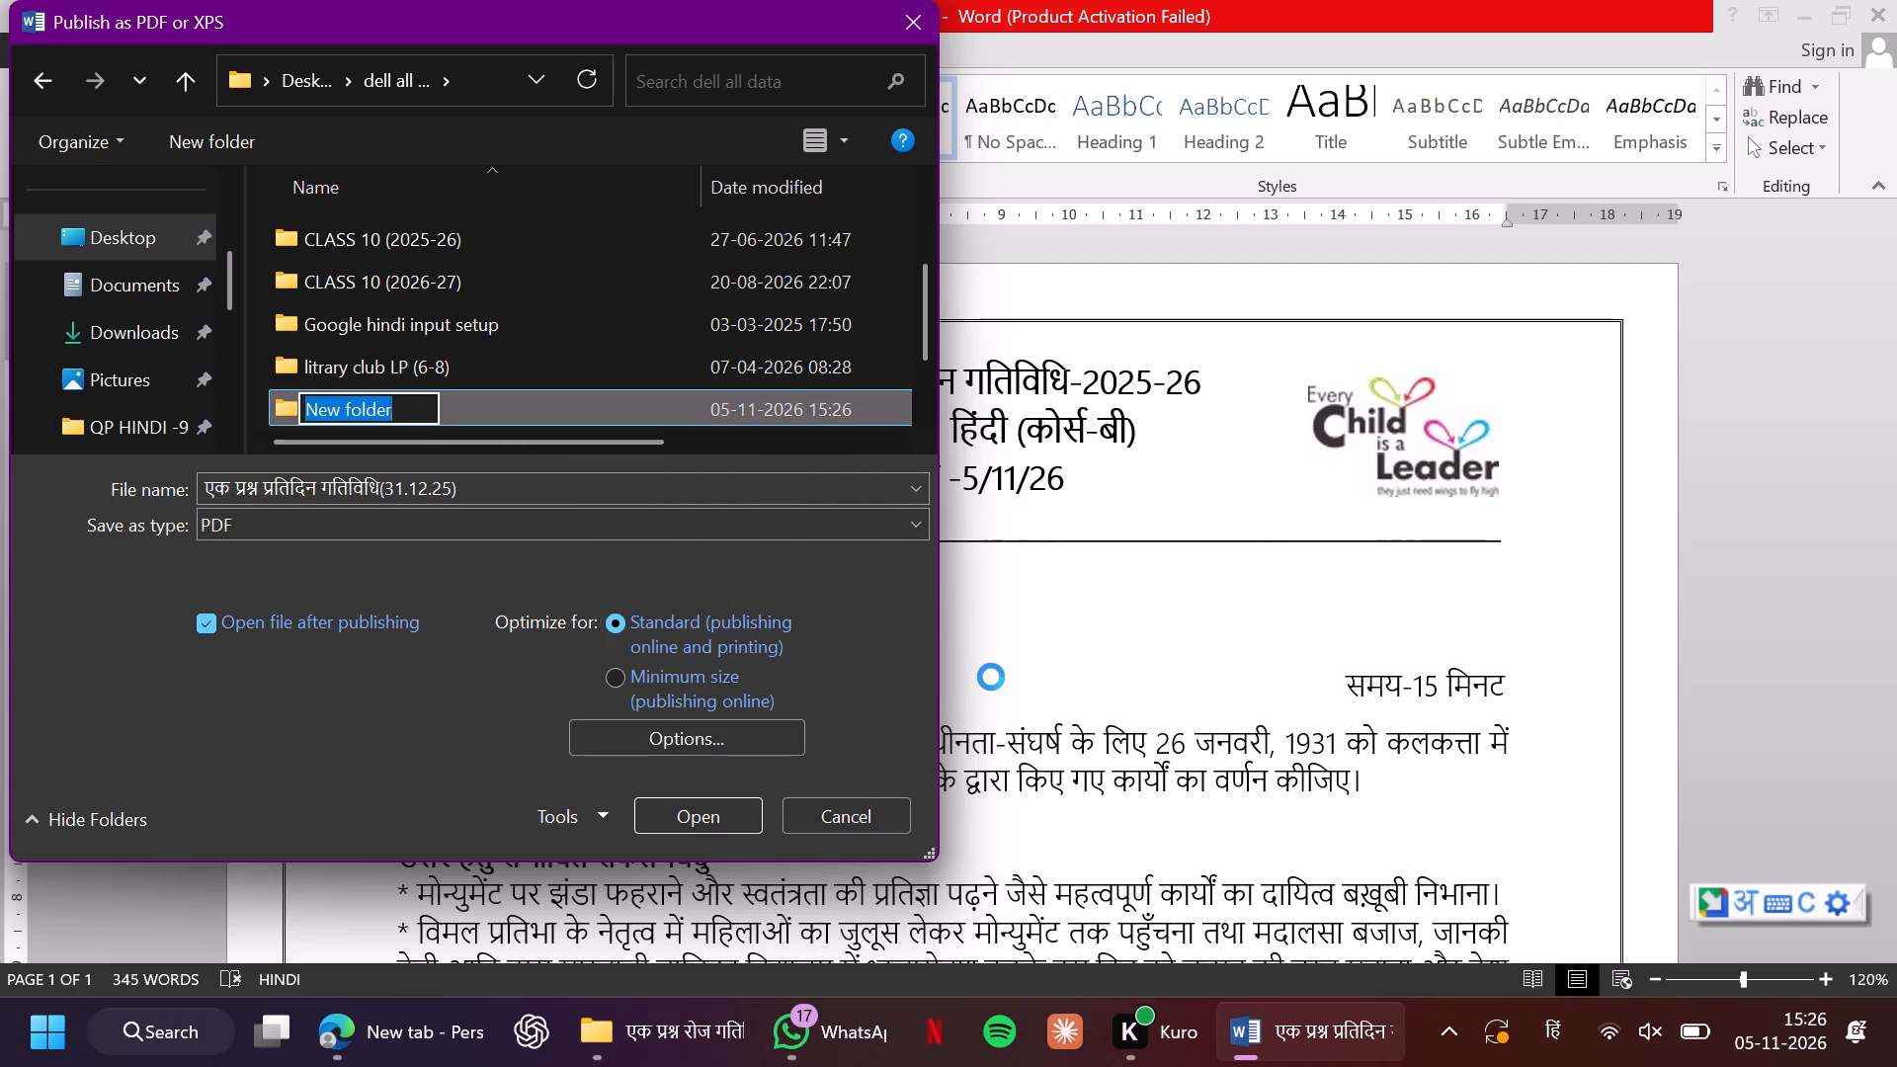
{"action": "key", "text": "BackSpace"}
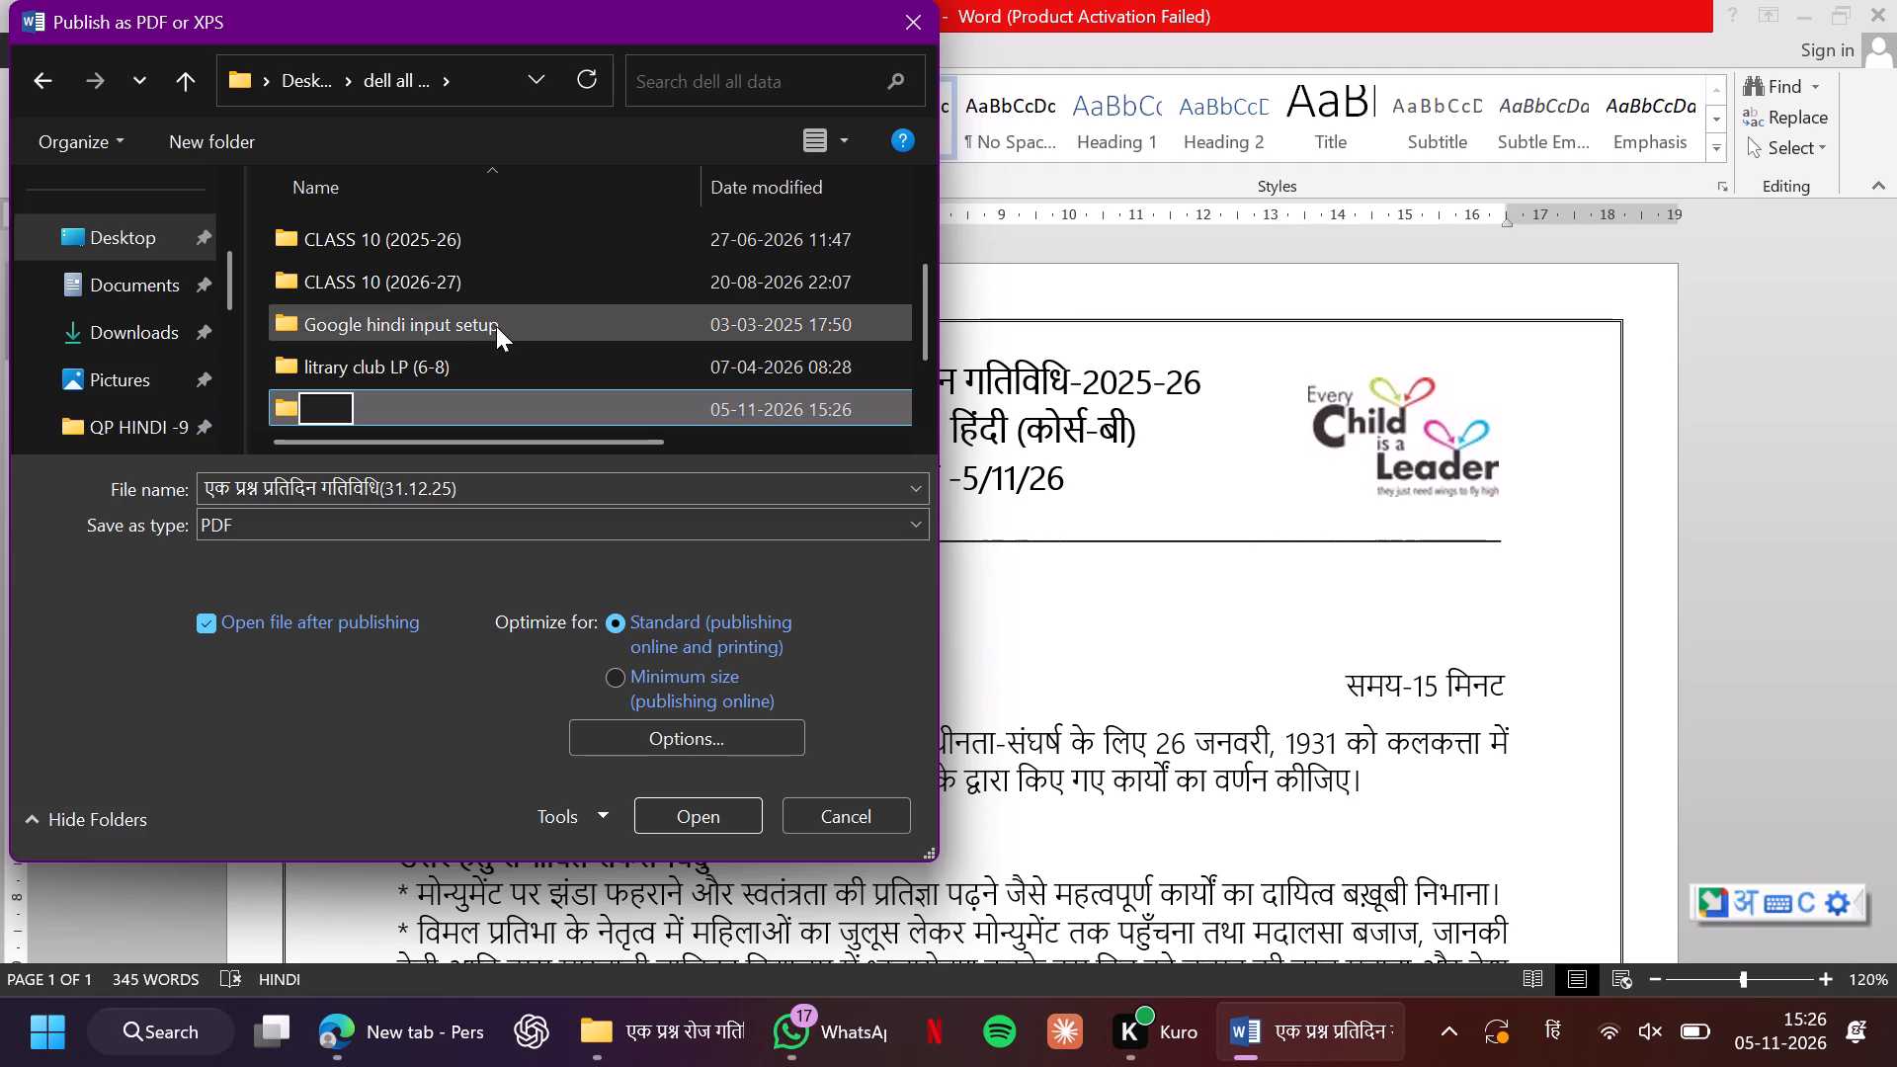
Create a folder named एक प्रश्न प्रतिदिन गतिविधि inside the CLASS 10 (2026-27) folder.
{"action": "double_click", "coordinate": [435, 282]}
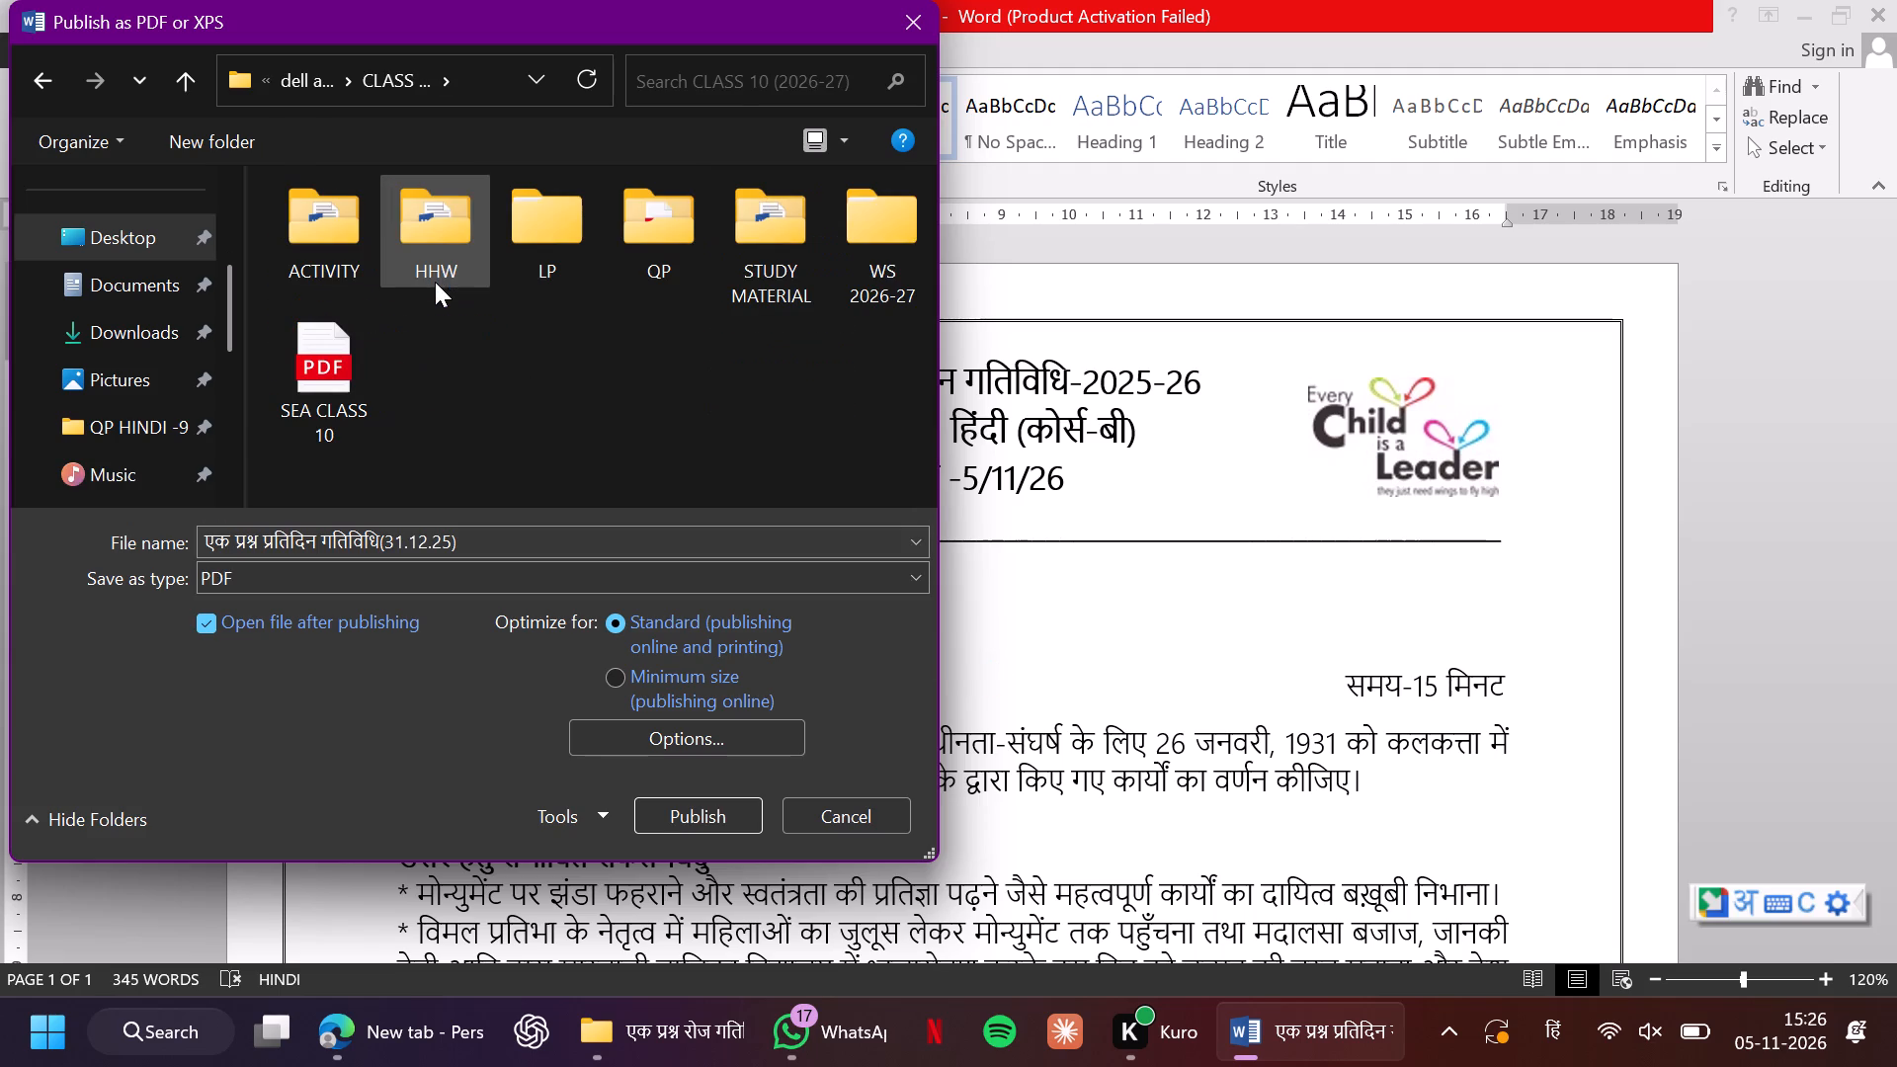
{"action": "right_click", "coordinate": [555, 451]}
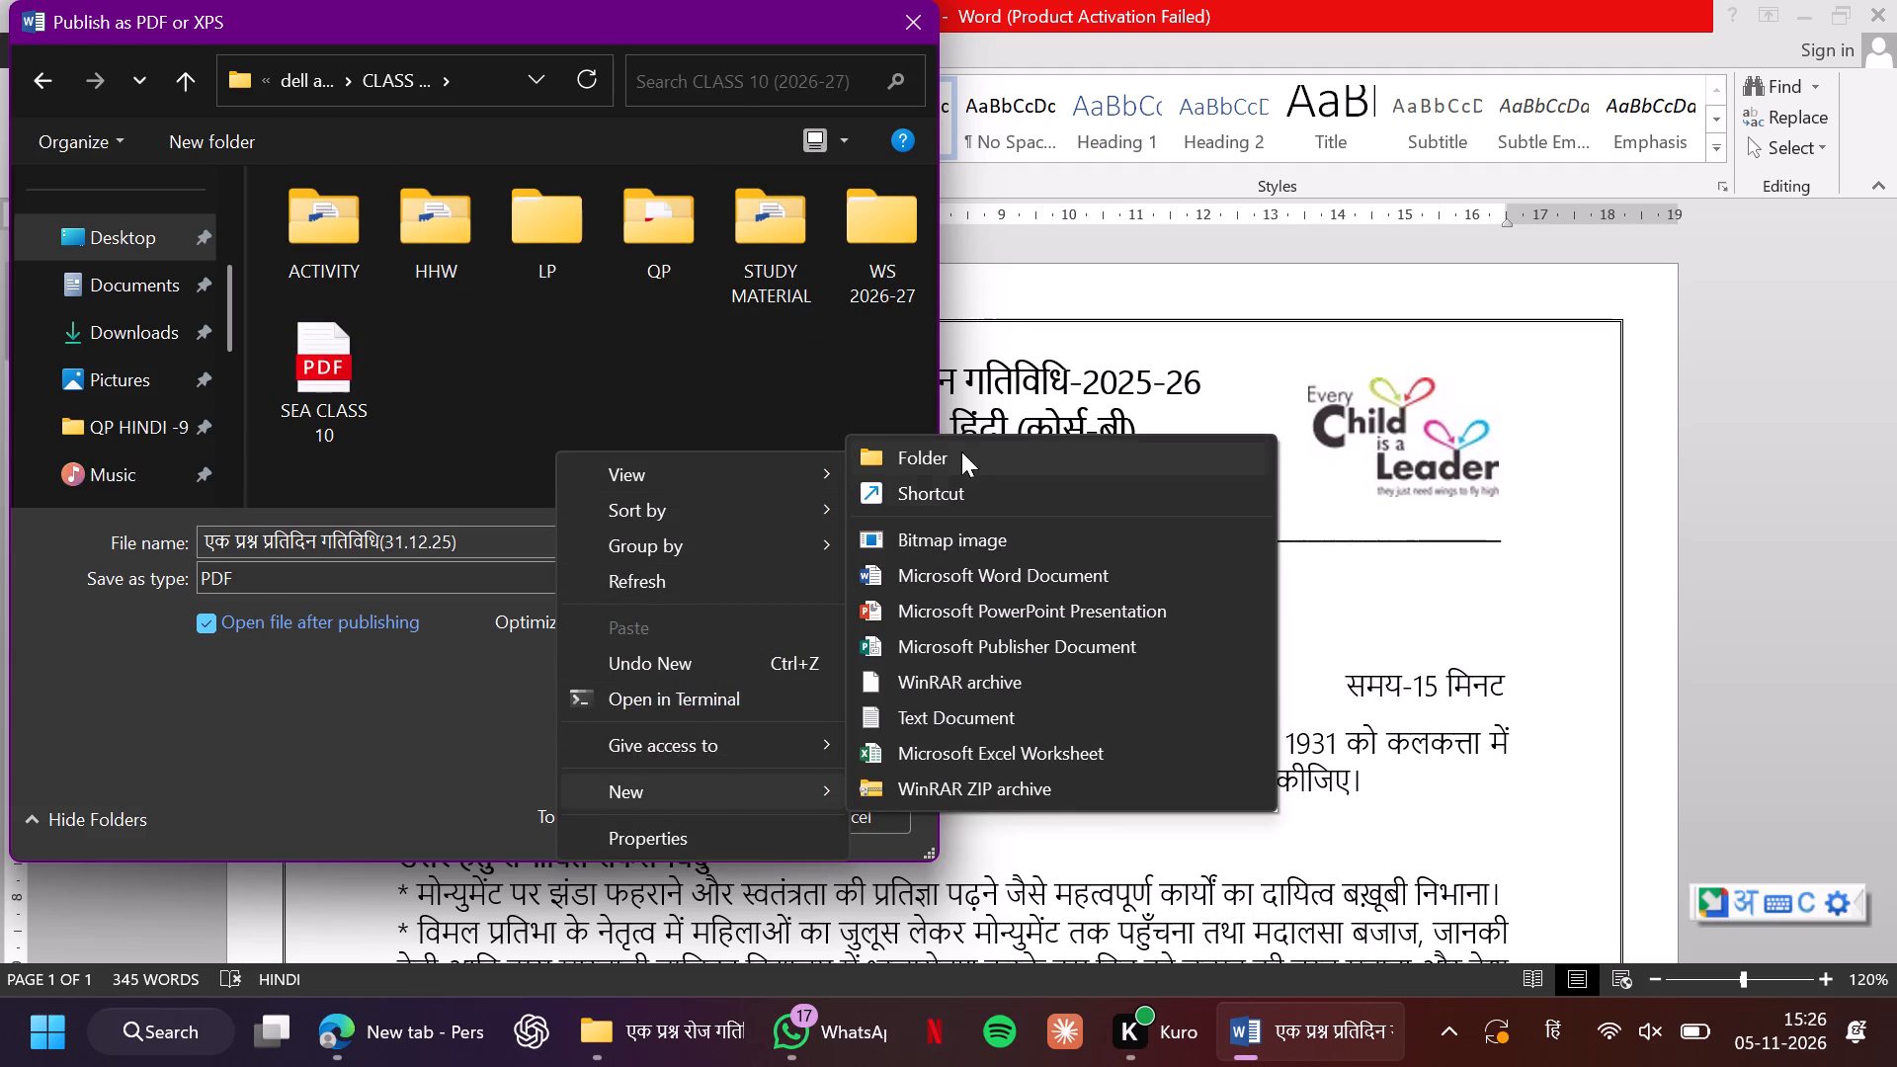
{"action": "left_click", "coordinate": [955, 462]}
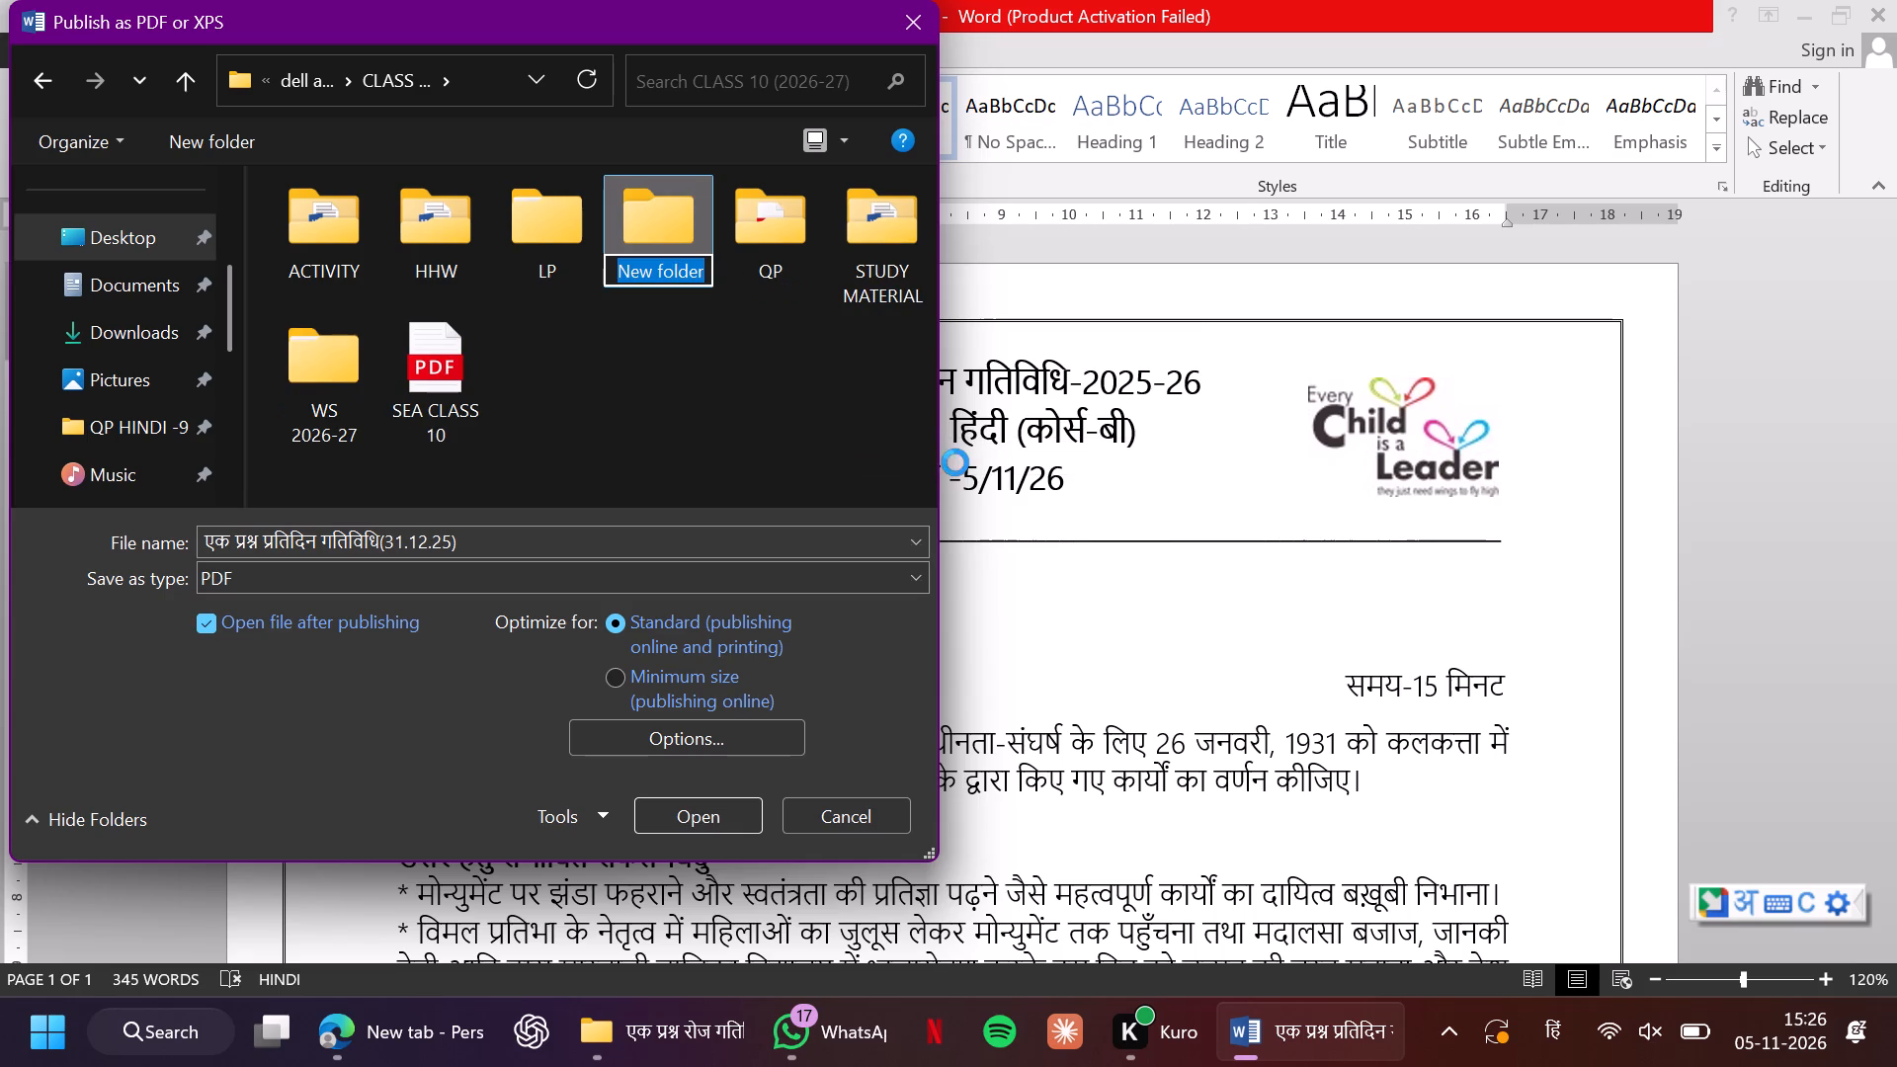
{"action": "key", "text": "BackSpace"}
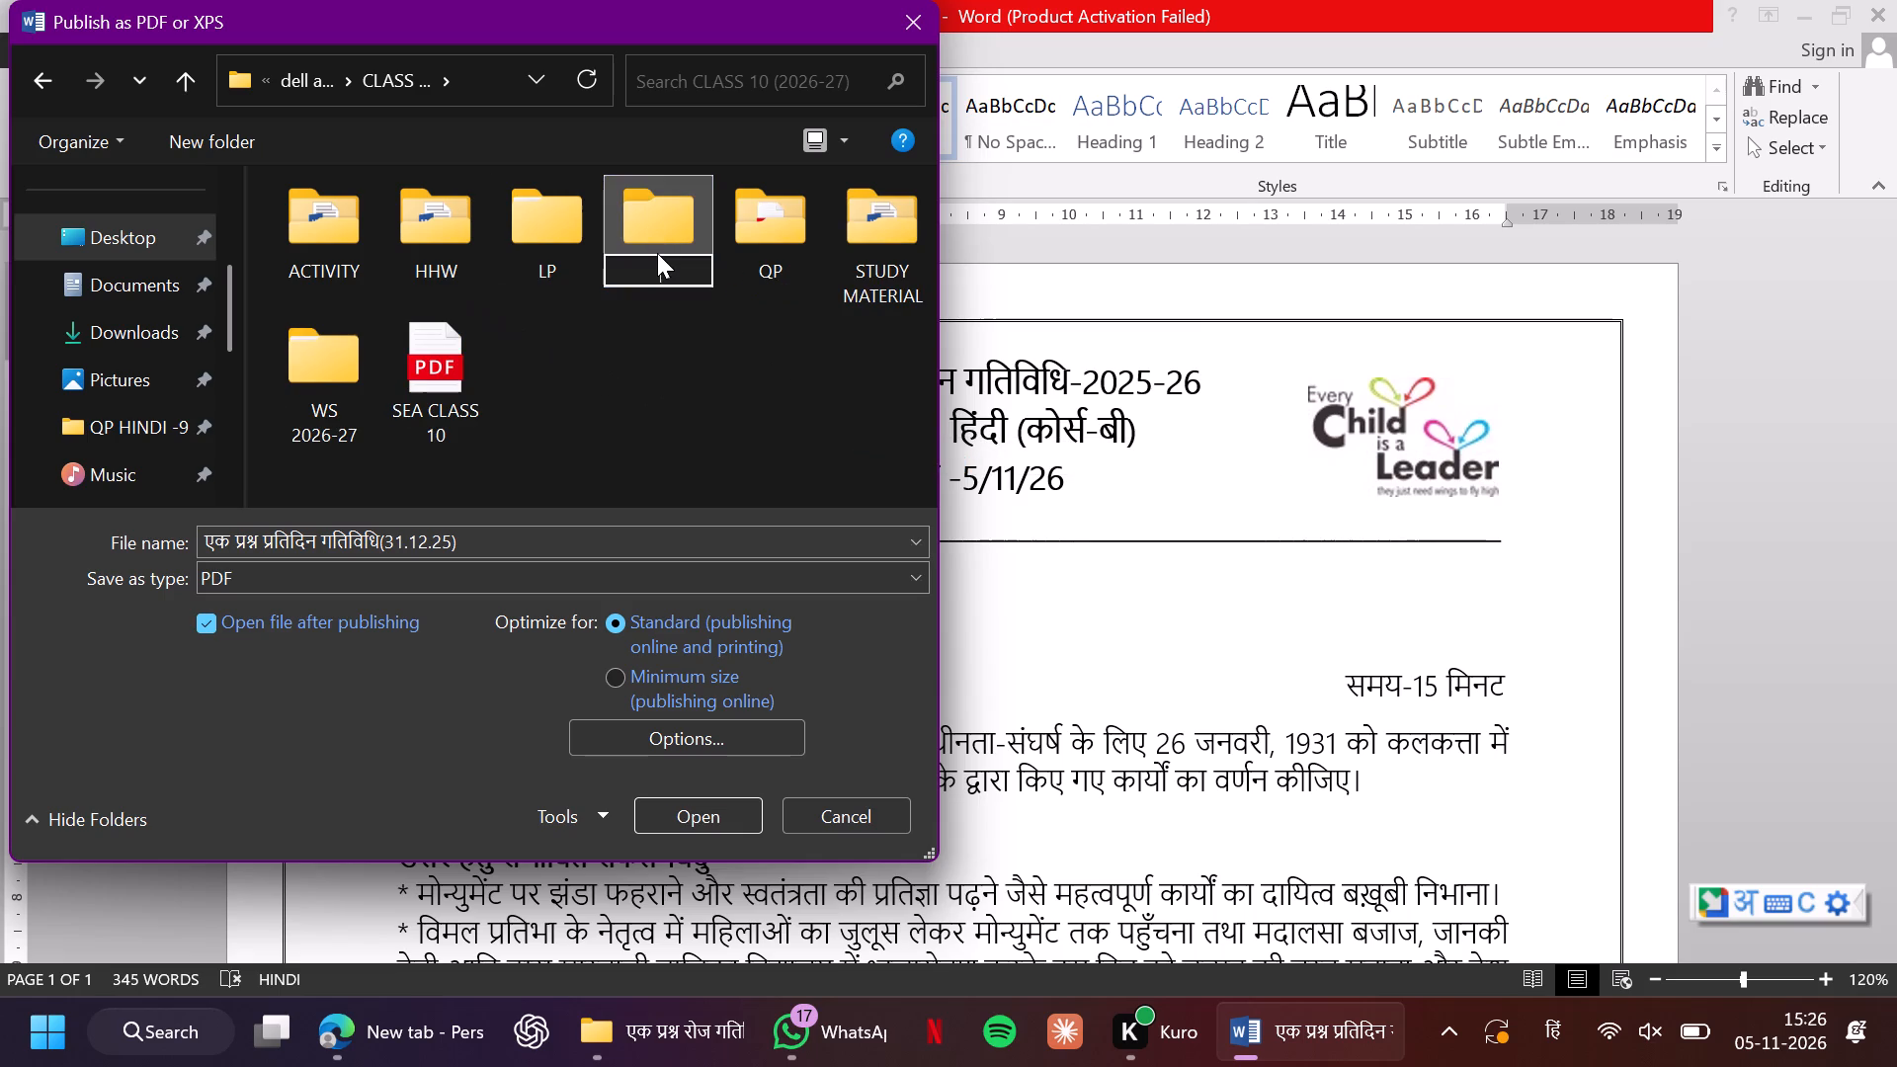
{"action": "type", "text": "EK PRSHN G"}
{"action": "type", "text": "ATIVIDHI"}
{"action": "key", "text": "space"}
{"action": "left_click", "coordinate": [687, 258]}
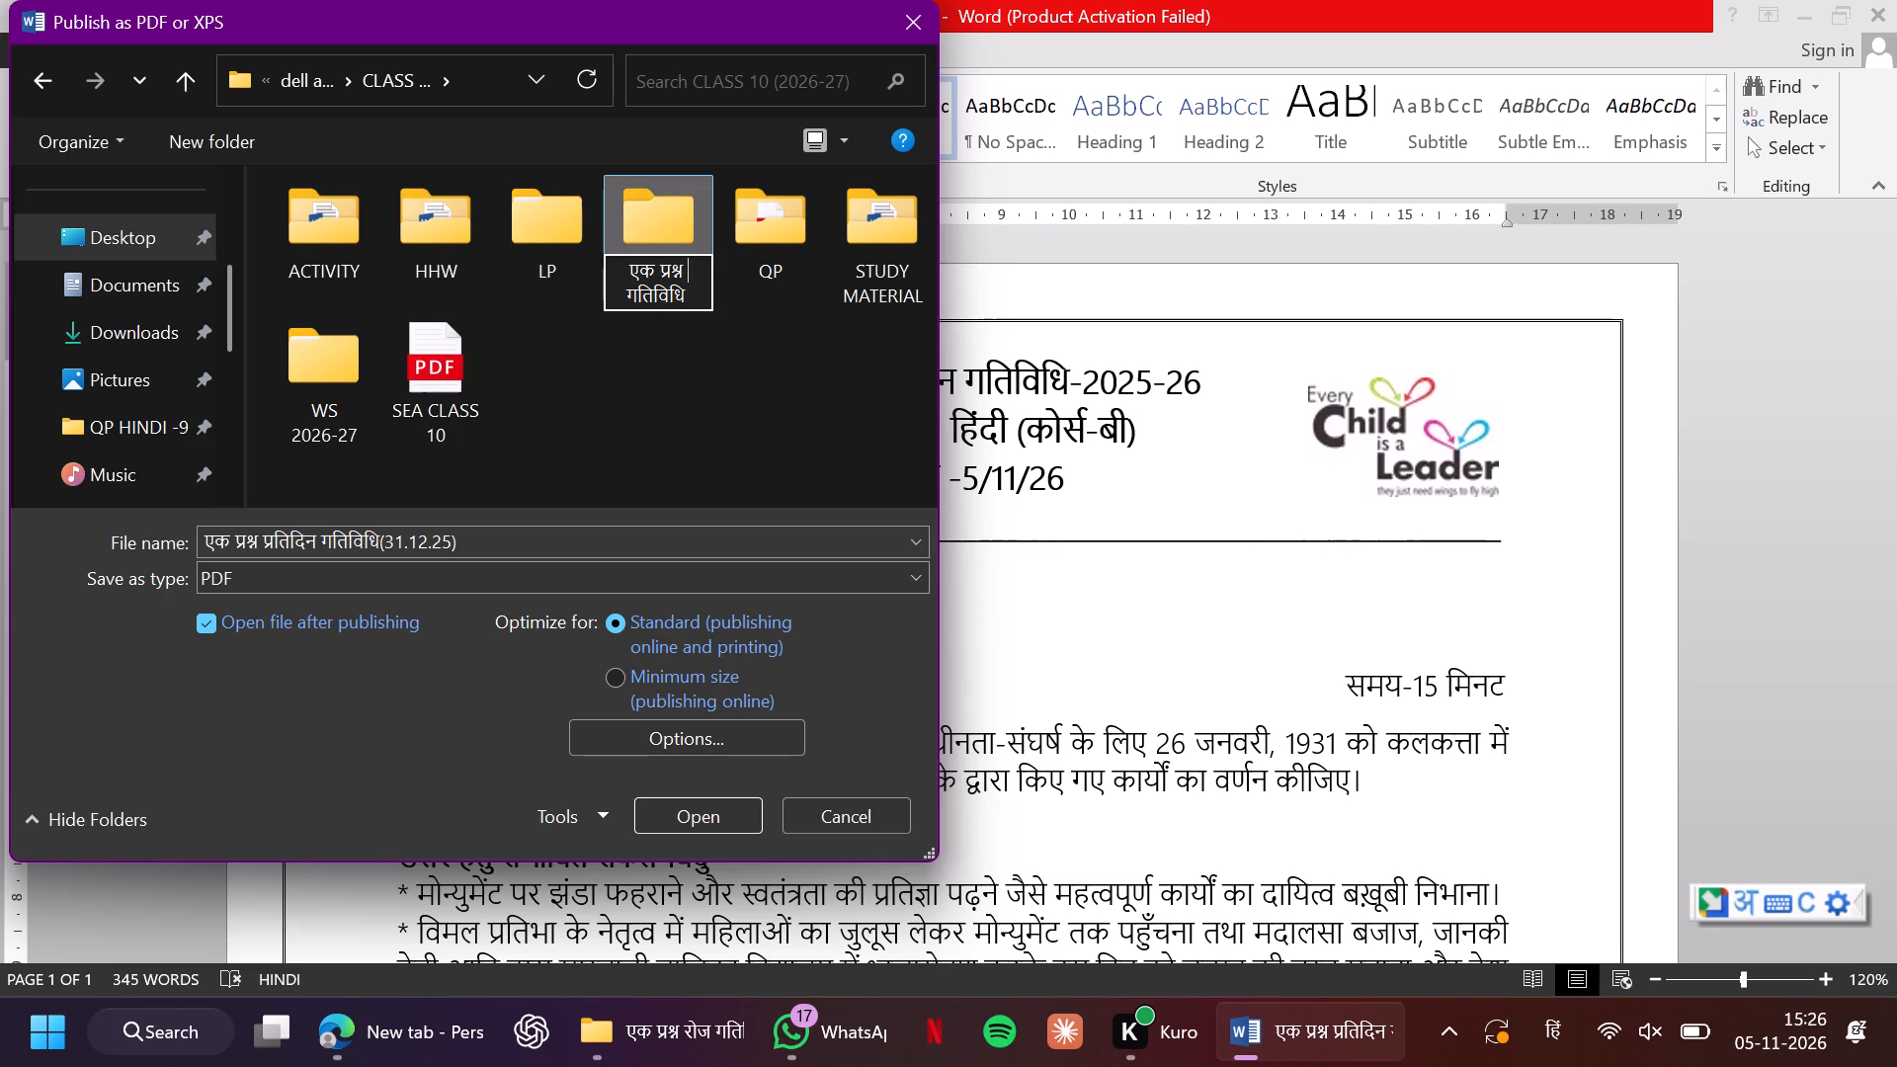
{"action": "type", "text": "PRTIDIN"}
{"action": "key", "text": "space"}
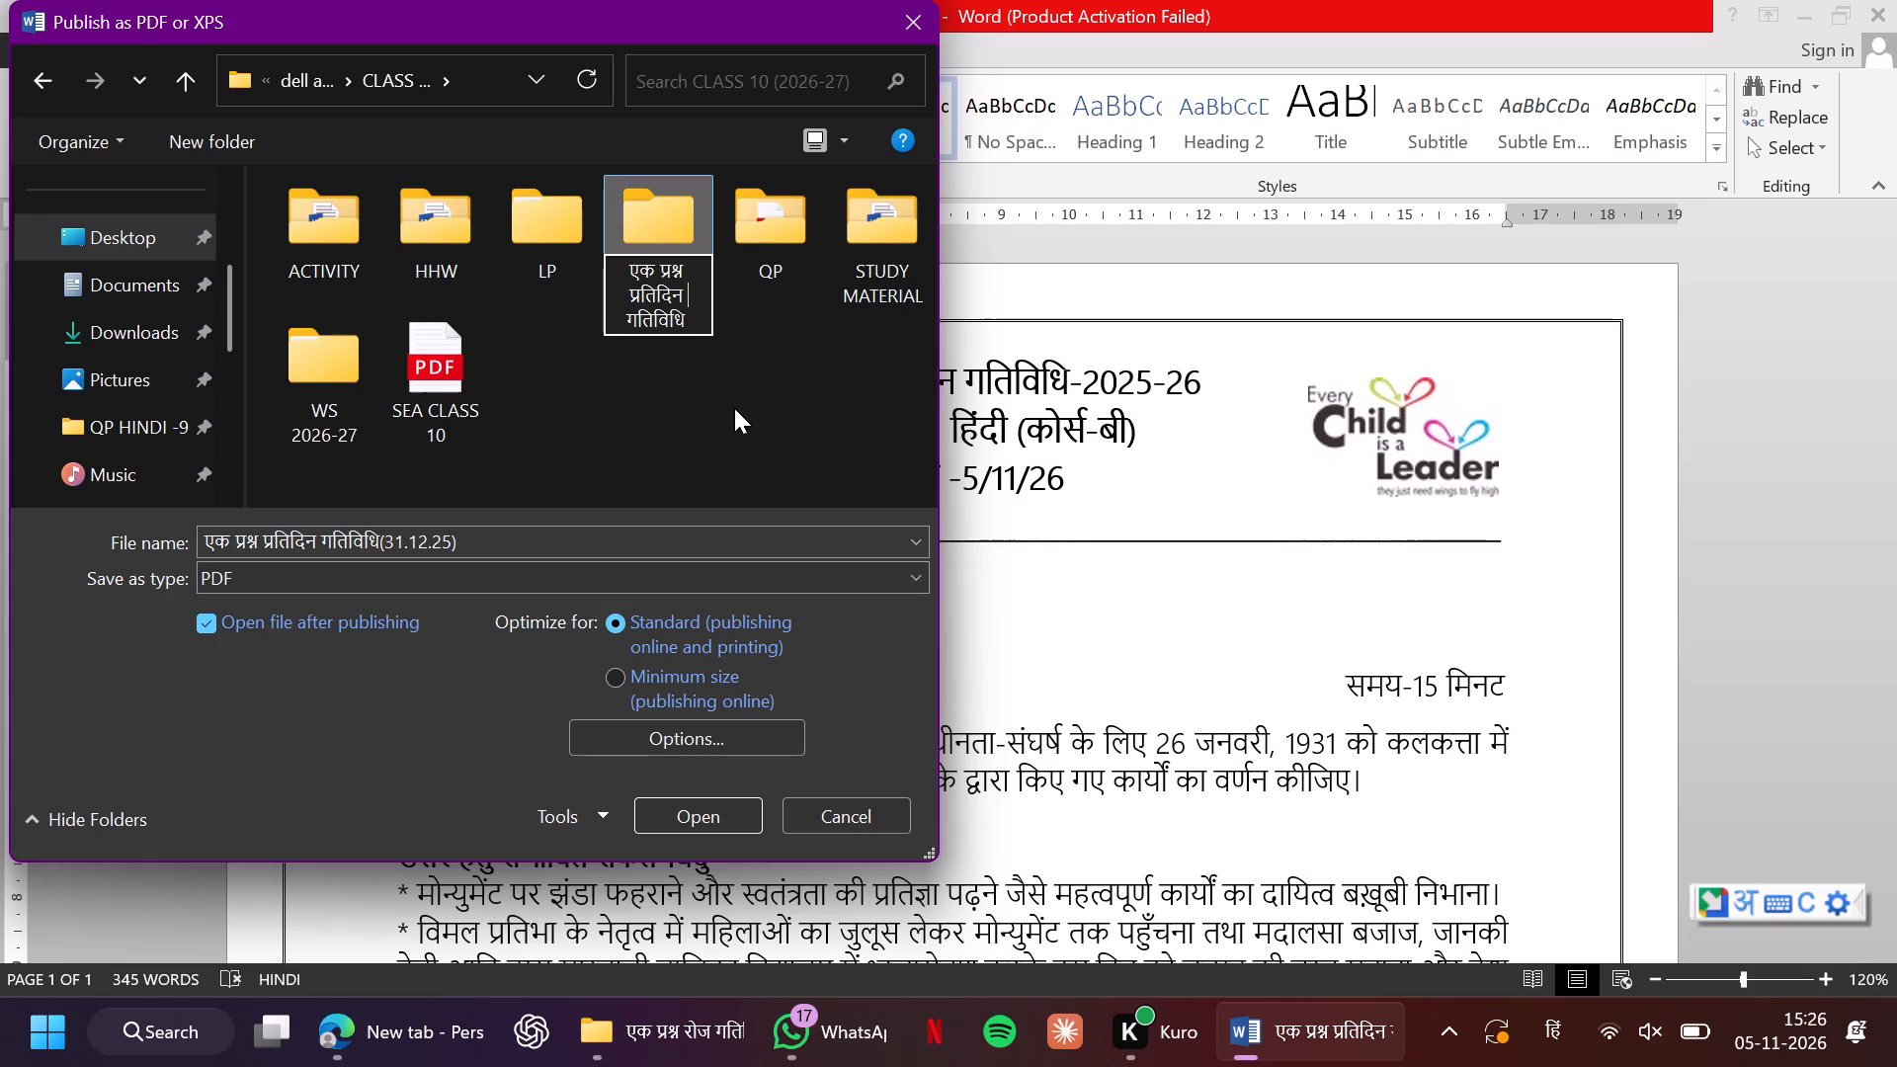
{"action": "left_click", "coordinate": [734, 408]}
{"action": "left_click", "coordinate": [812, 412]}
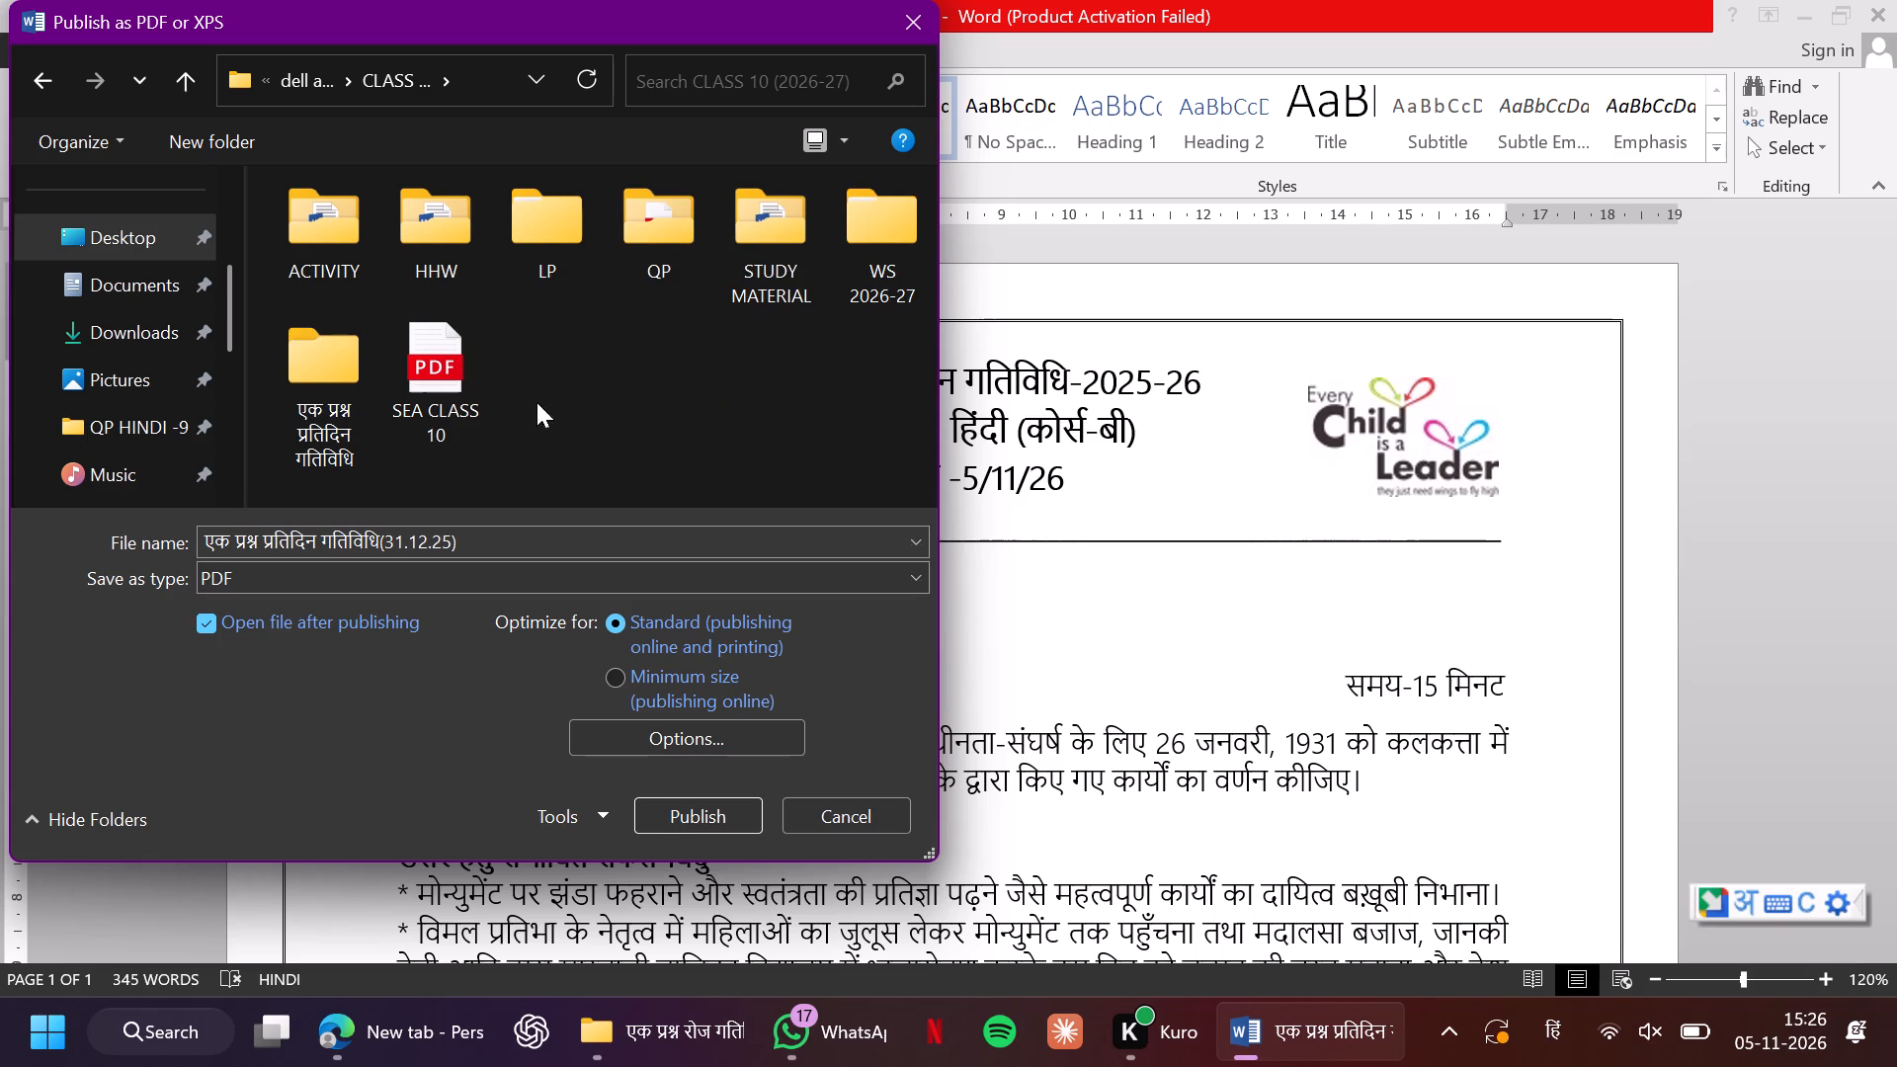
Publish the PDF as एक प्रश्न प्रतिदिन गतिविधि(31.12.25) inside the new एक प्रश्न प्रतिदिन गतिविधि folder.
{"action": "double_click", "coordinate": [331, 395]}
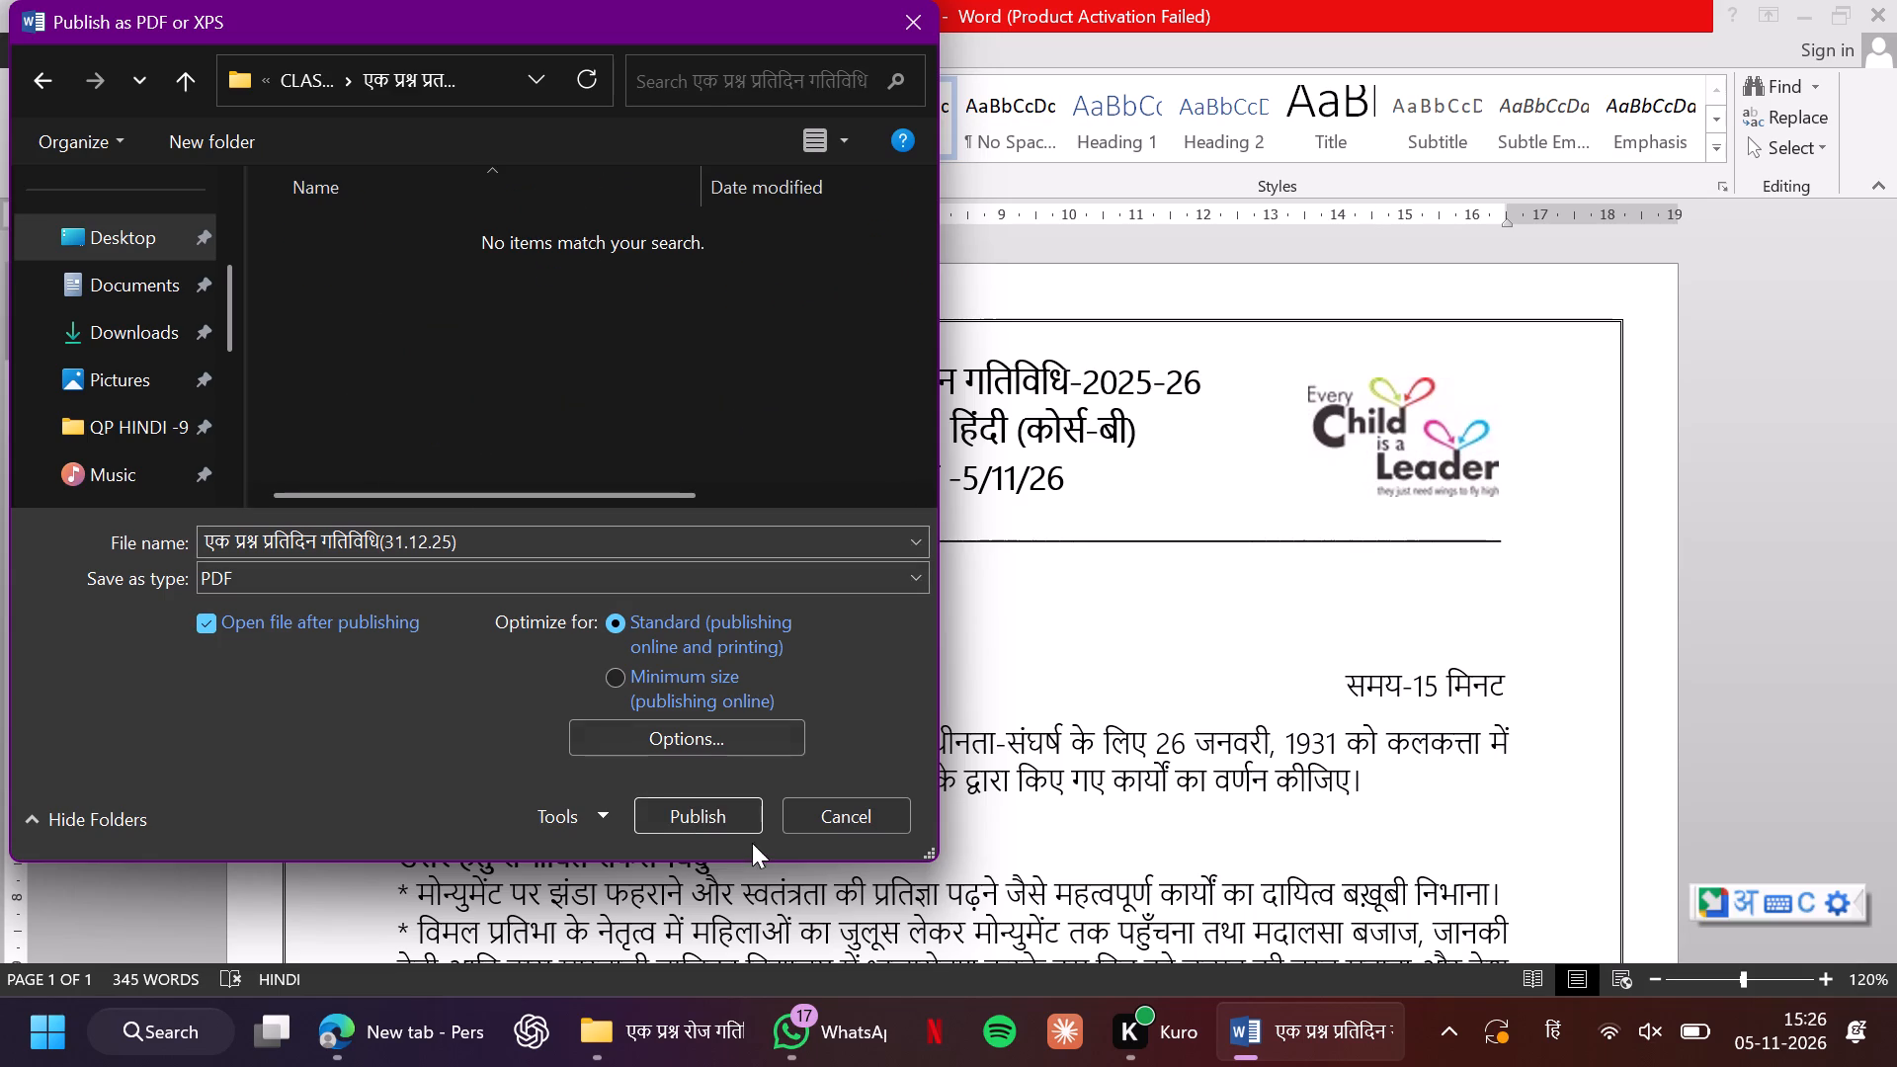
{"action": "left_click", "coordinate": [732, 811]}
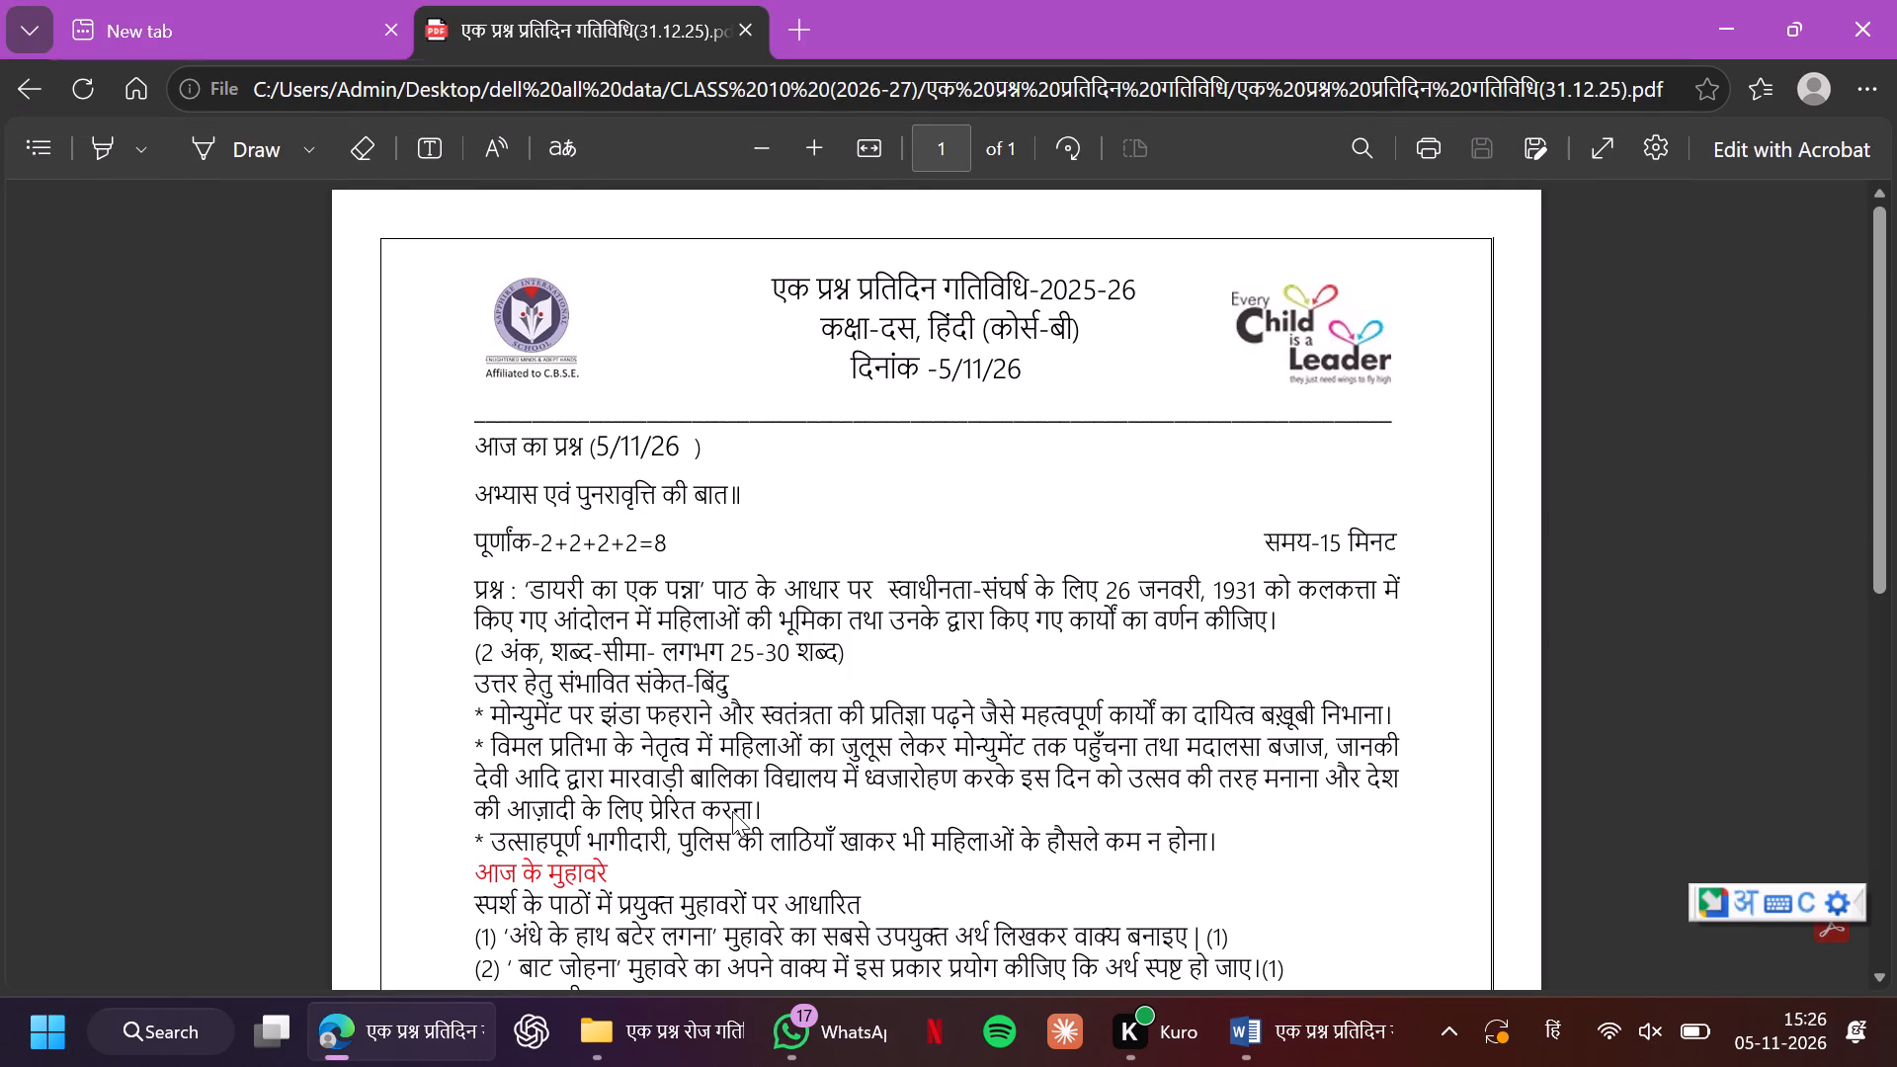
Read through the published worksheet PDF, checking its dates, questions and grammar sections.
{"action": "scroll", "coordinate": [732, 811], "scroll_direction": "down", "scroll_amount": 4}
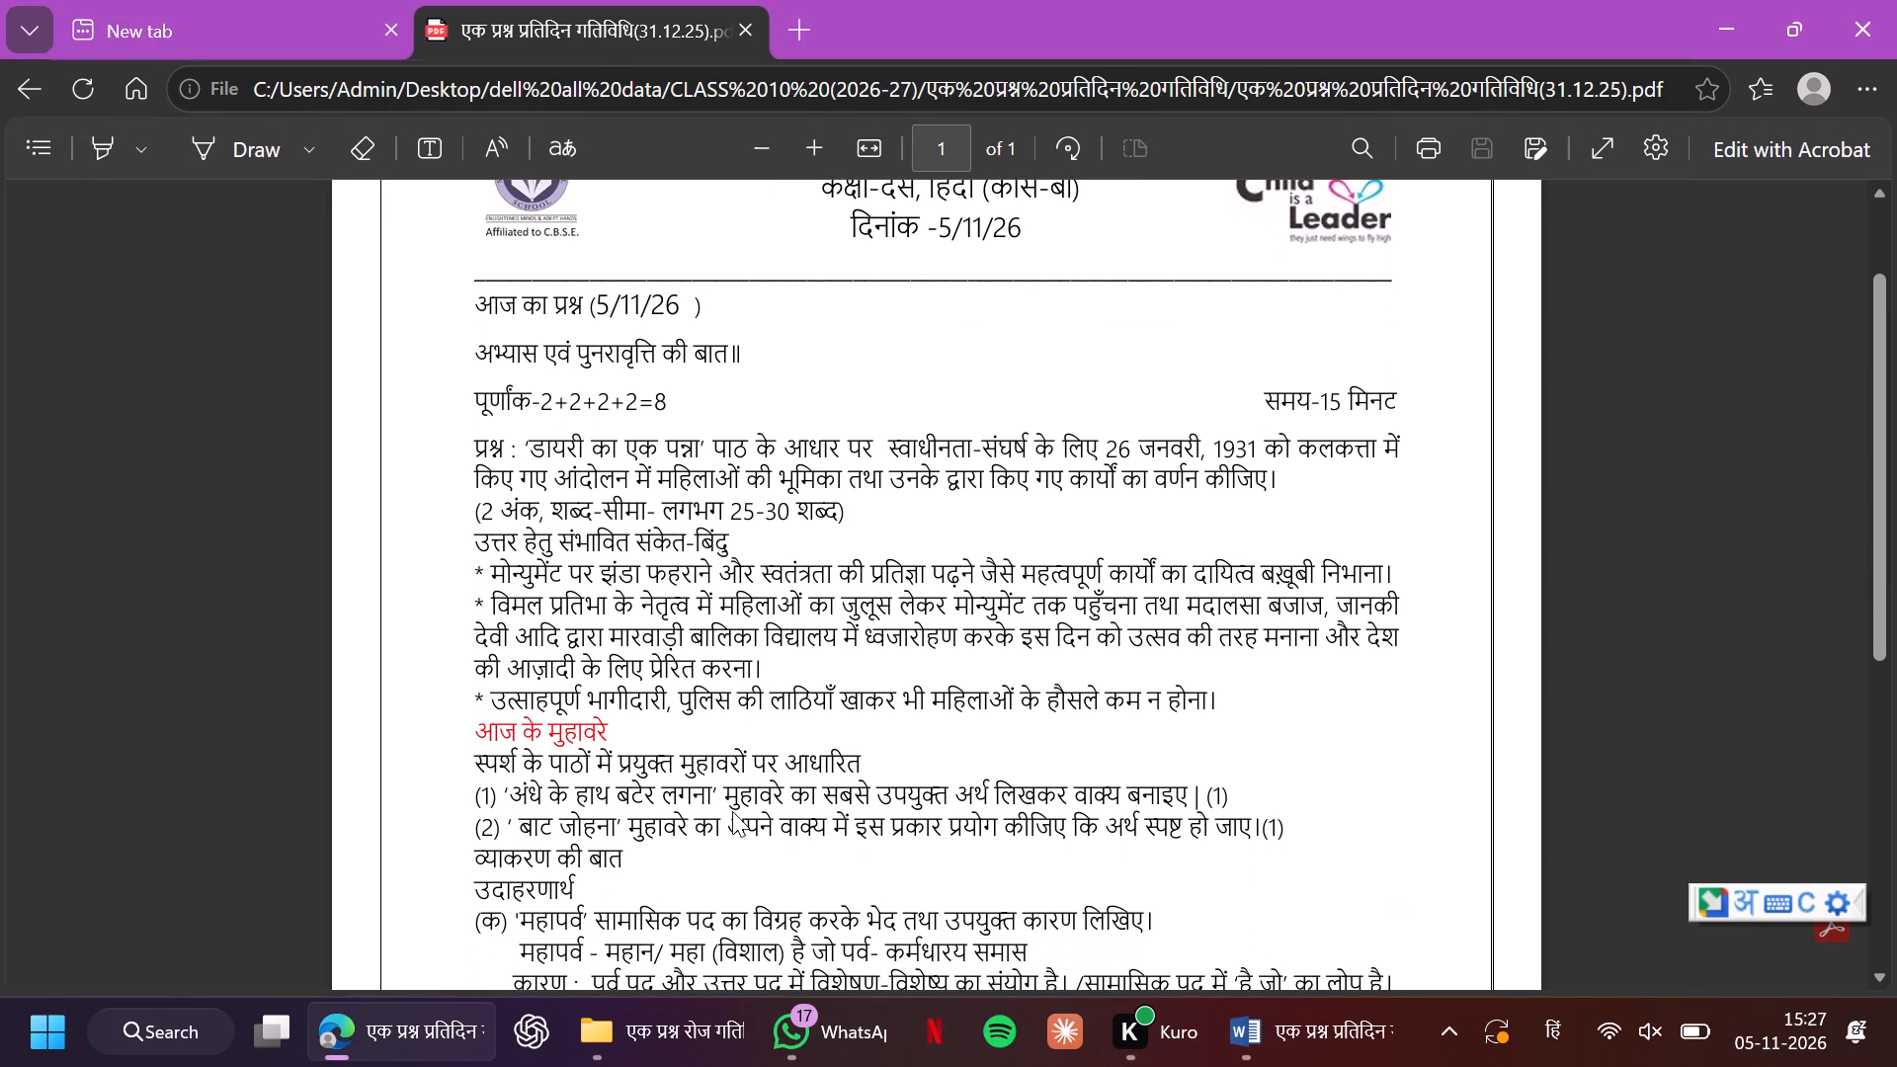
{"action": "scroll", "coordinate": [732, 811], "scroll_direction": "down", "scroll_amount": 1}
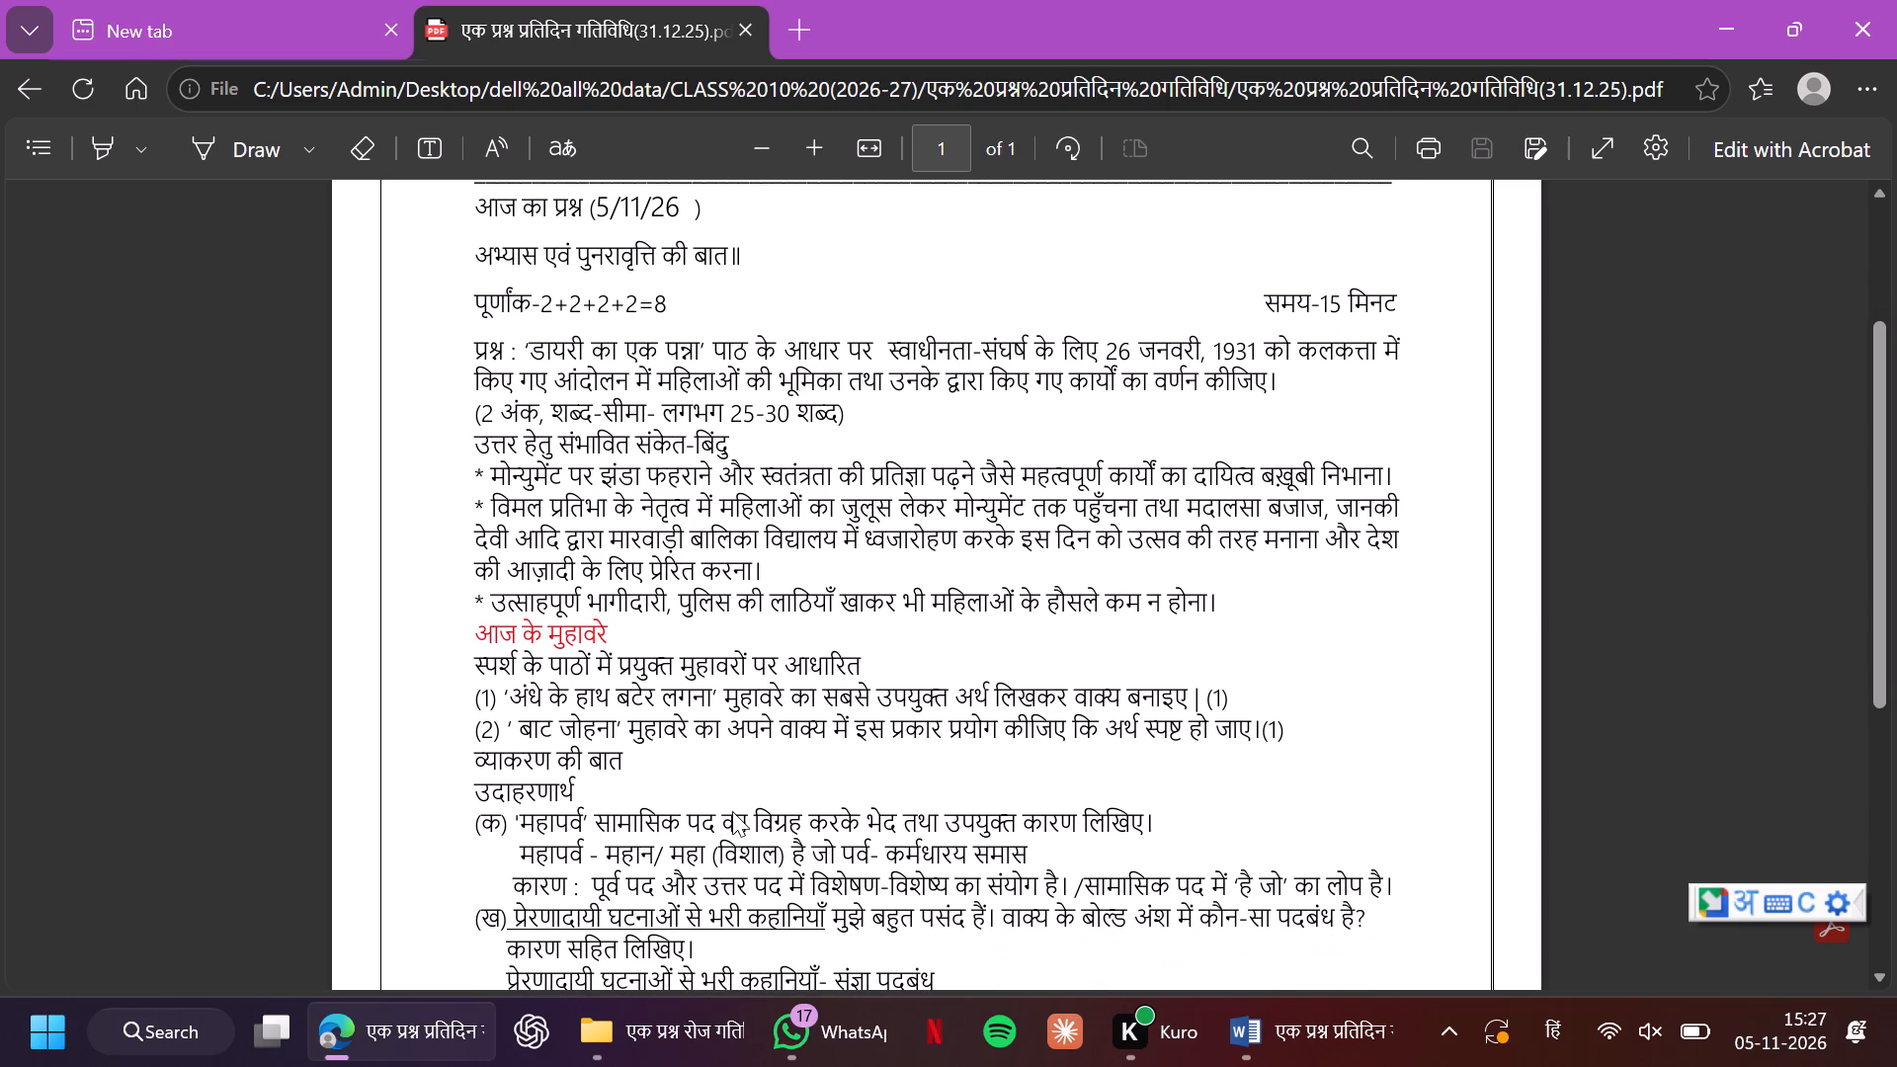
{"action": "scroll", "coordinate": [732, 811], "scroll_direction": "down", "scroll_amount": 1}
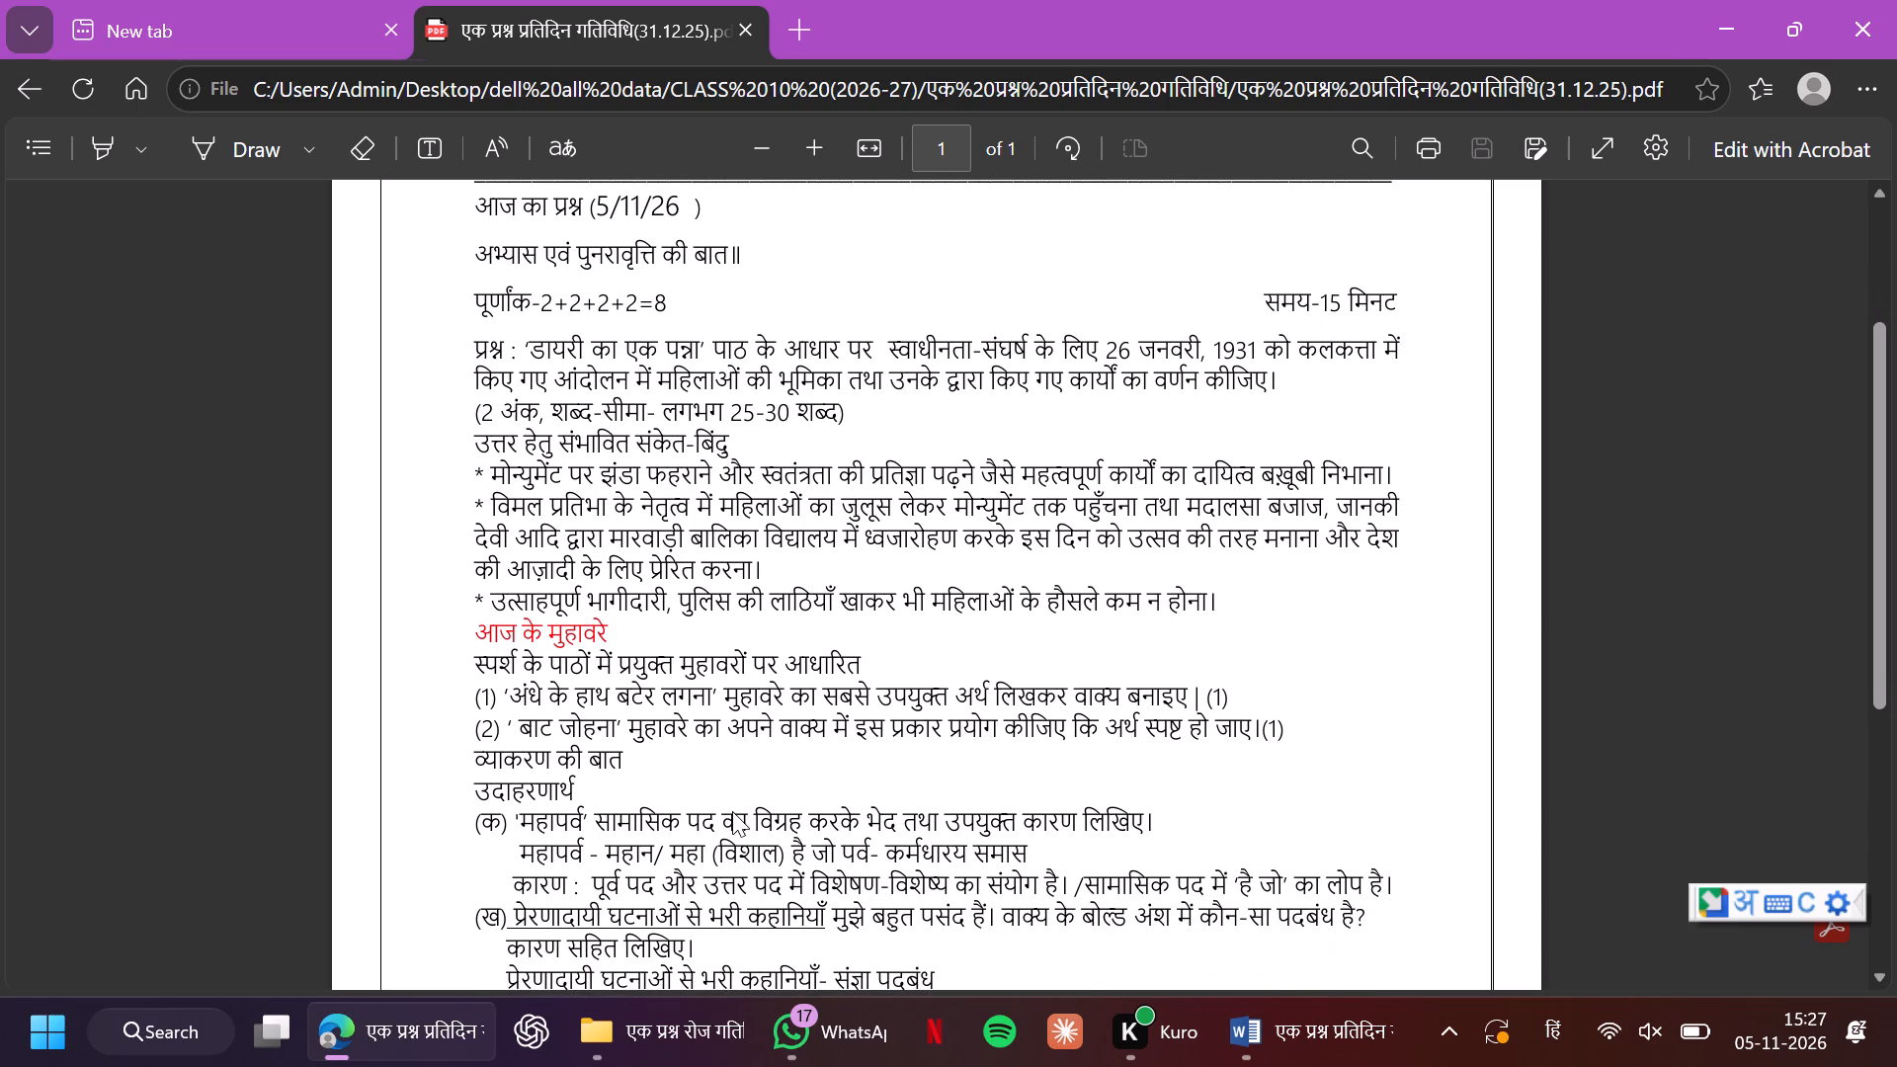
{"action": "scroll", "coordinate": [732, 811], "scroll_direction": "down", "scroll_amount": 2}
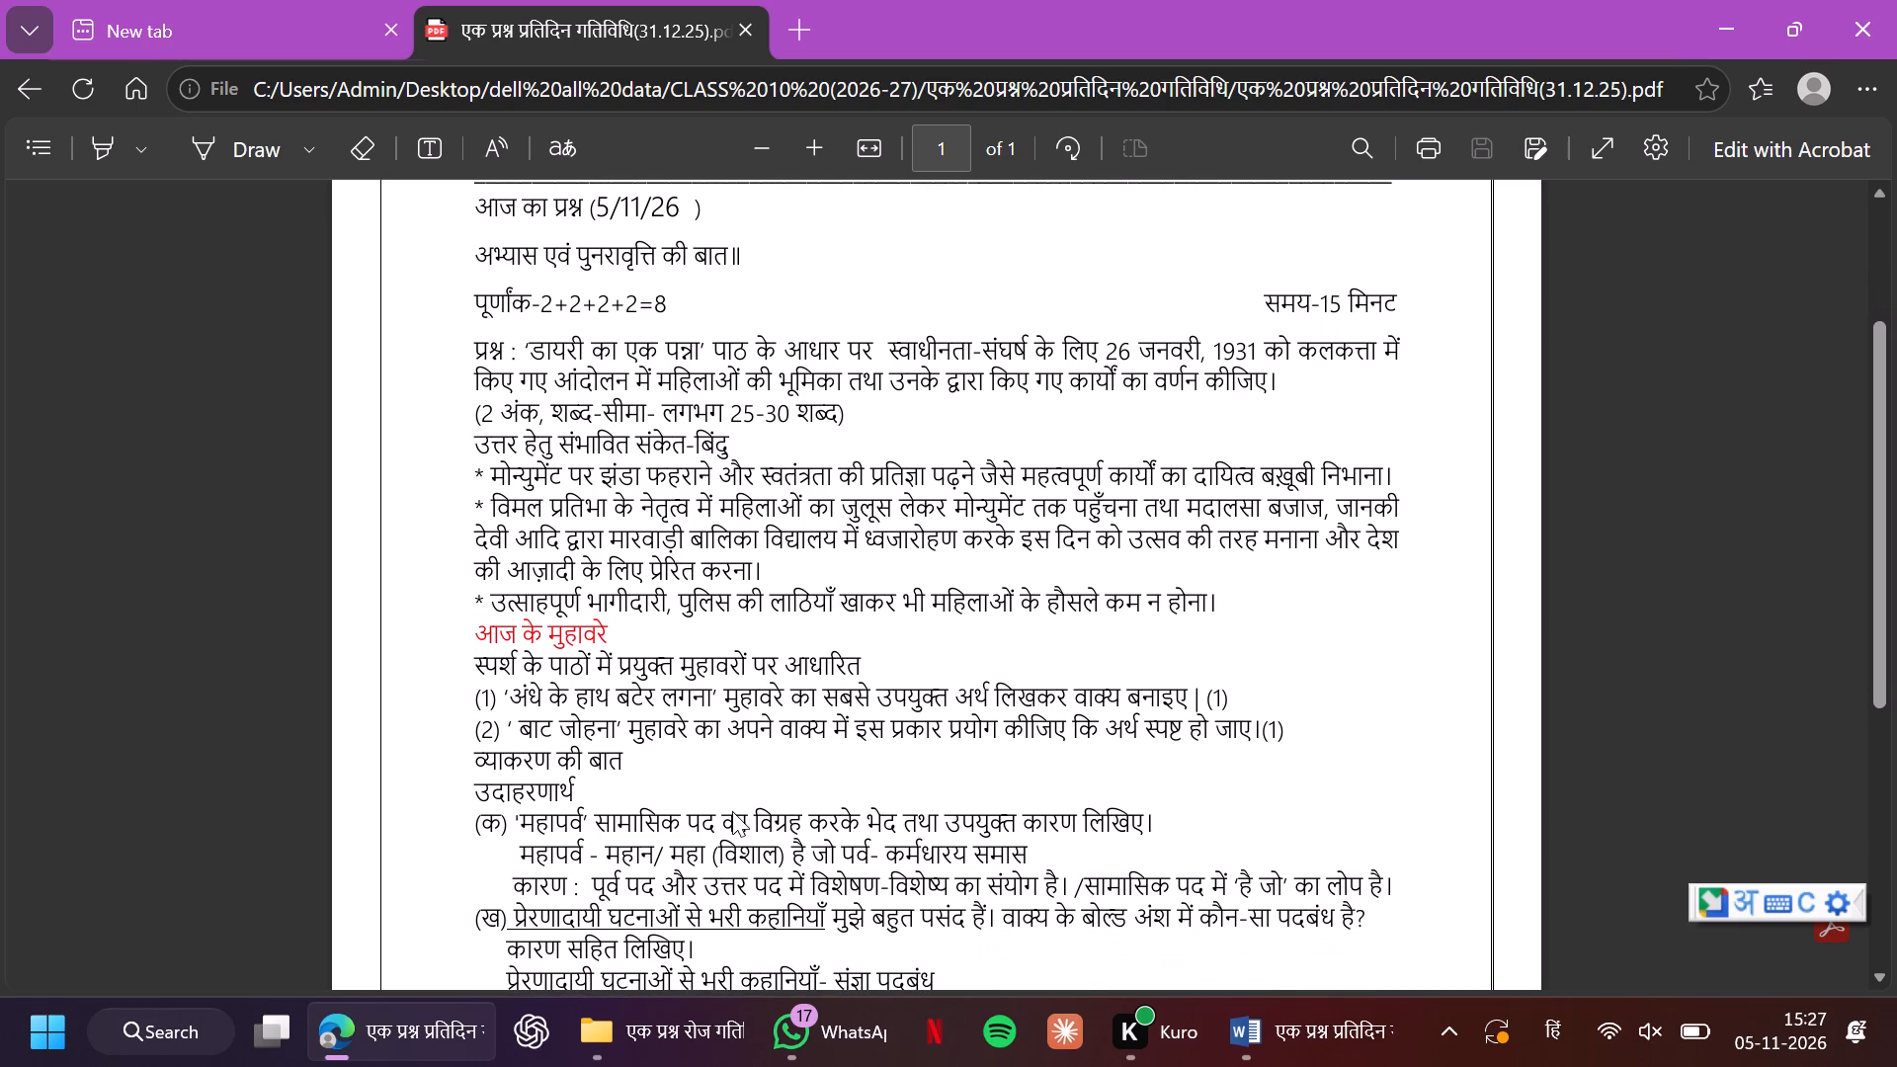
{"action": "scroll", "coordinate": [732, 811], "scroll_direction": "down", "scroll_amount": 1}
Review the rest of the published worksheet PDF down to the grammar exercises, recheck its heading, and close it.
{"action": "scroll", "coordinate": [732, 811], "scroll_direction": "down", "scroll_amount": 2}
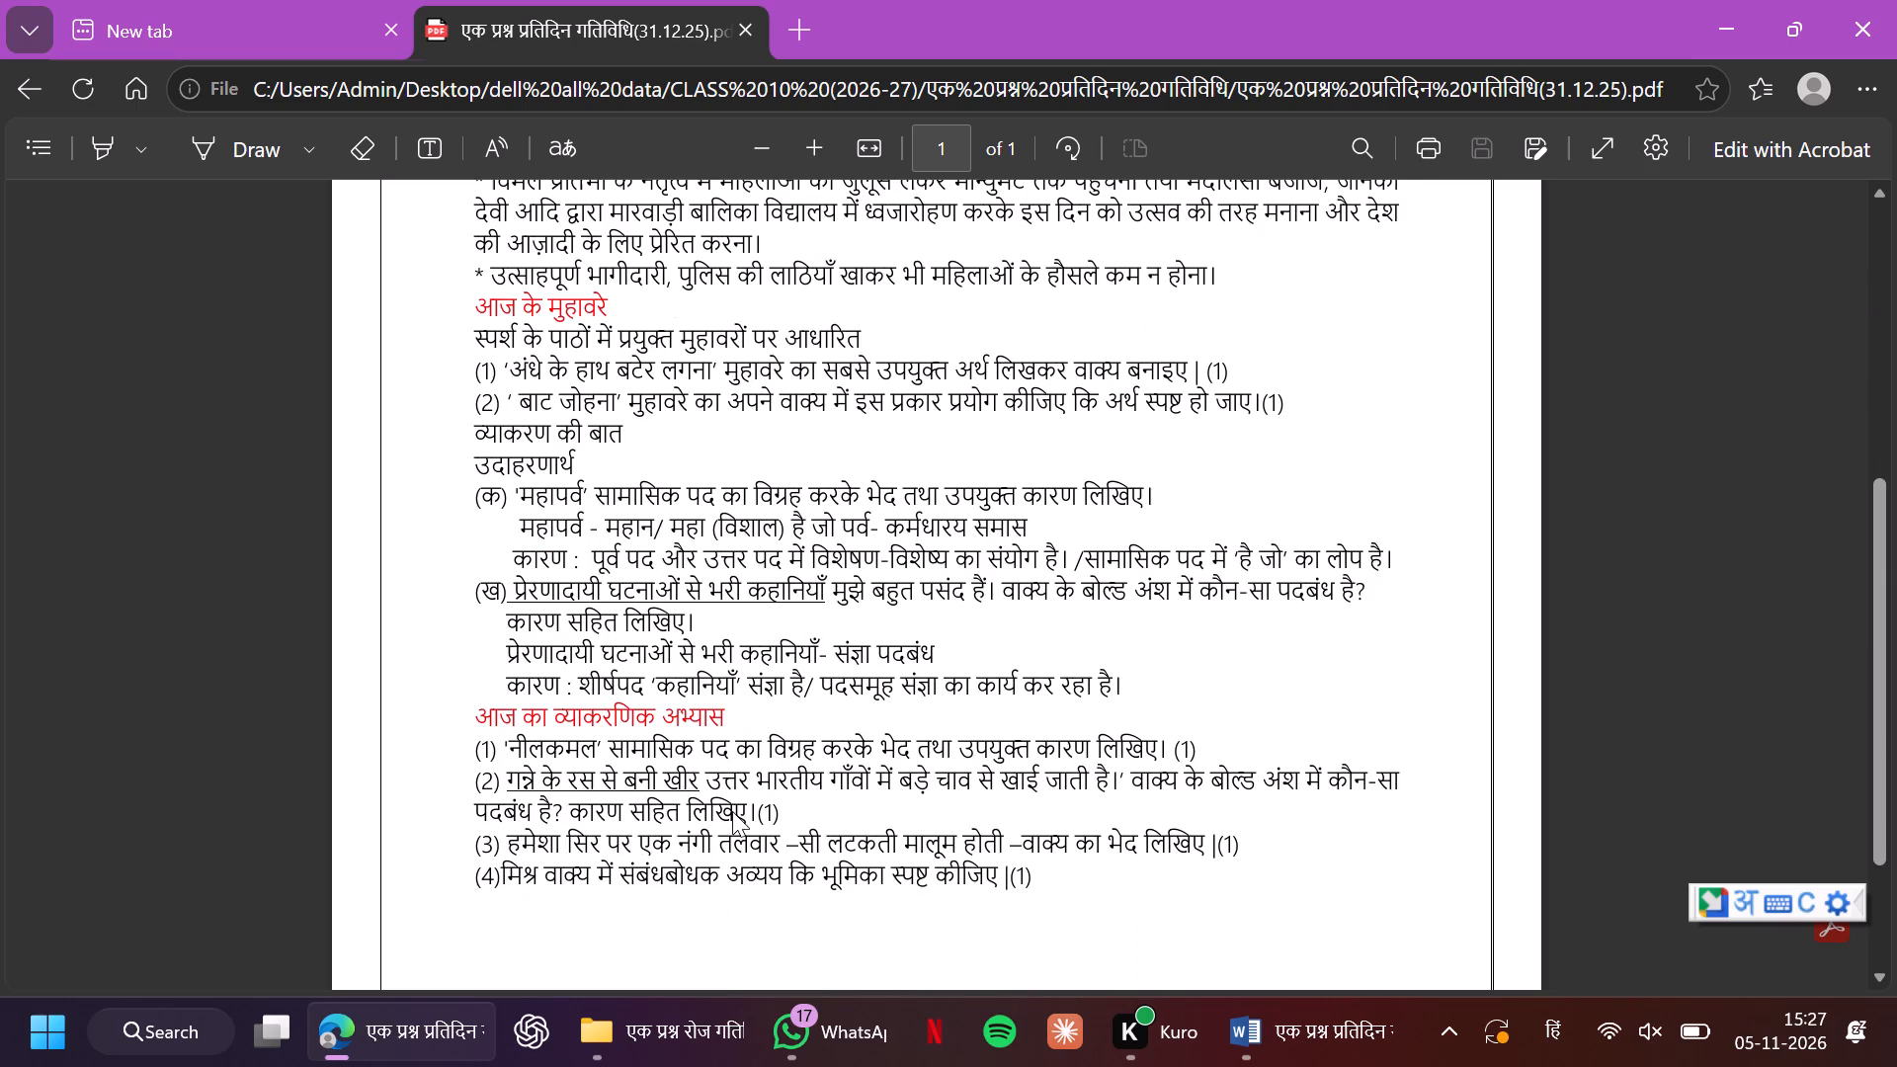
{"action": "scroll", "coordinate": [732, 811], "scroll_direction": "down", "scroll_amount": 3}
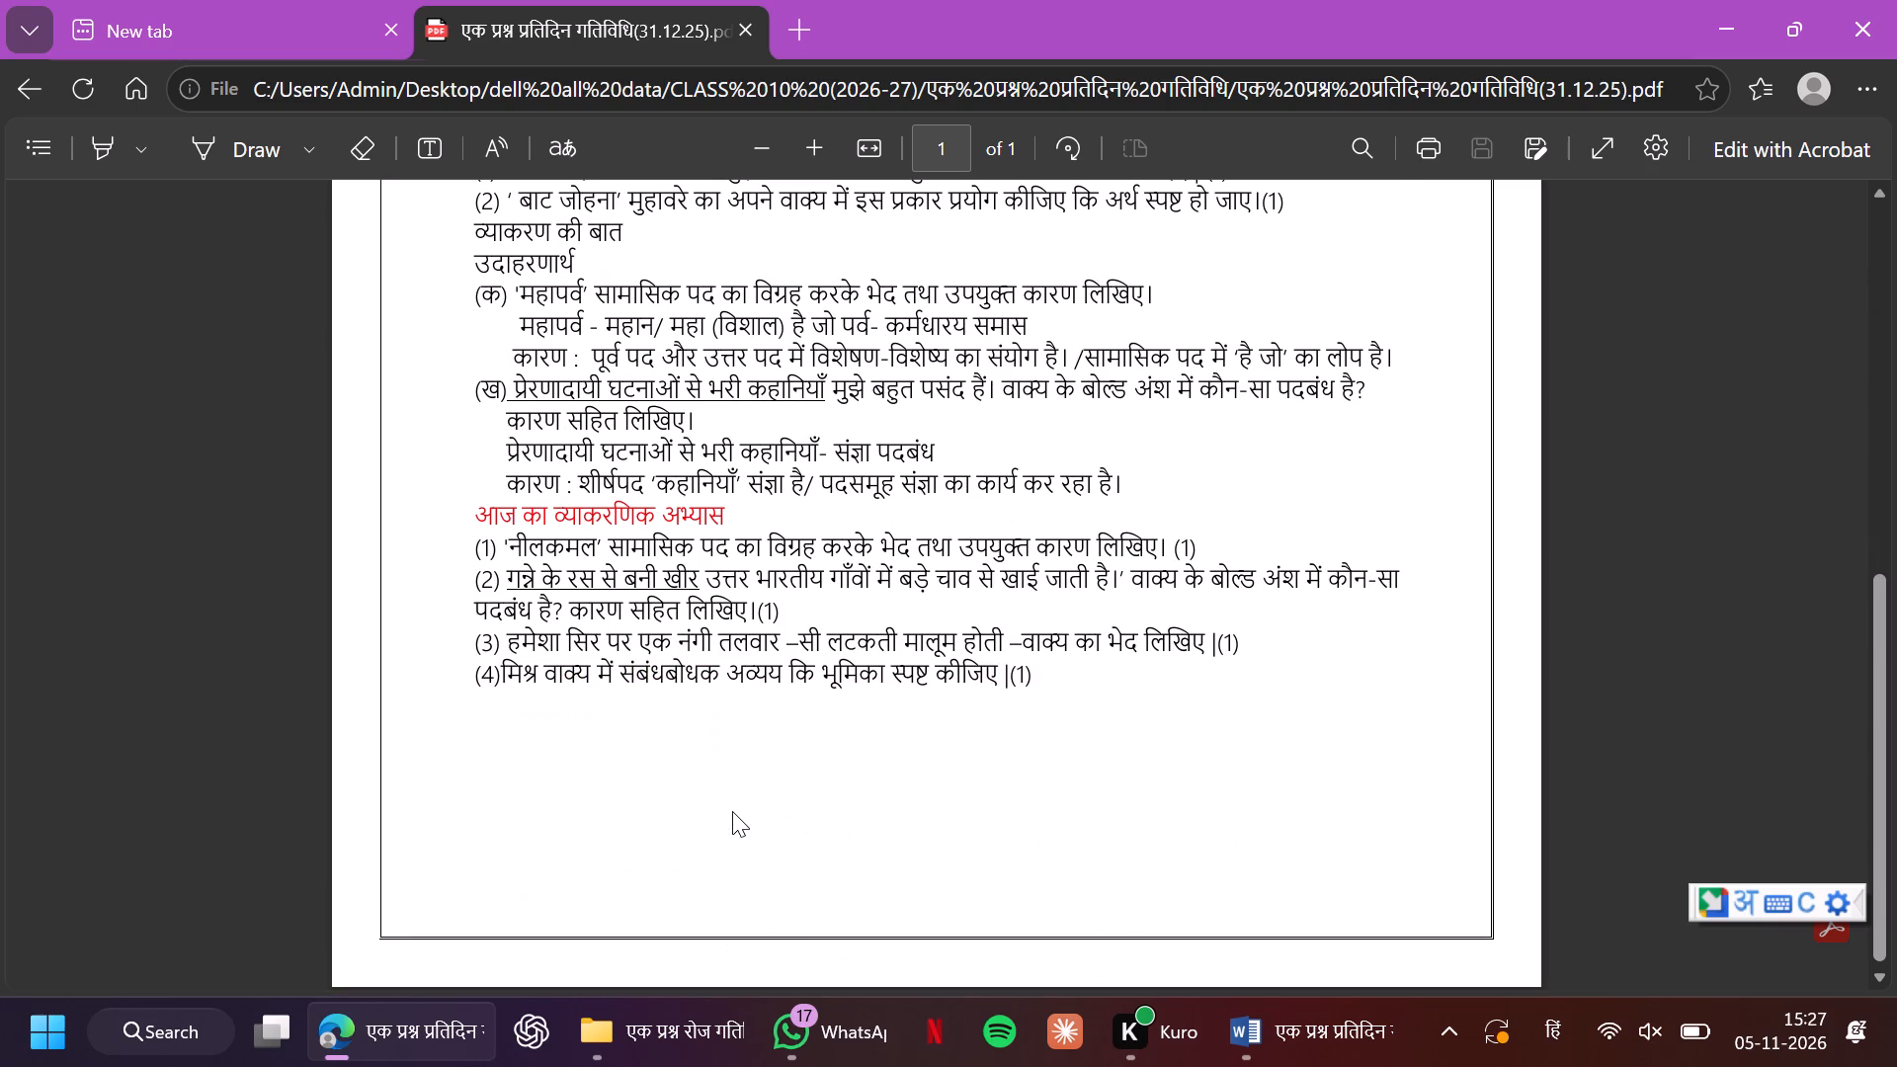
{"action": "scroll", "coordinate": [732, 811], "scroll_direction": "up", "scroll_amount": 3}
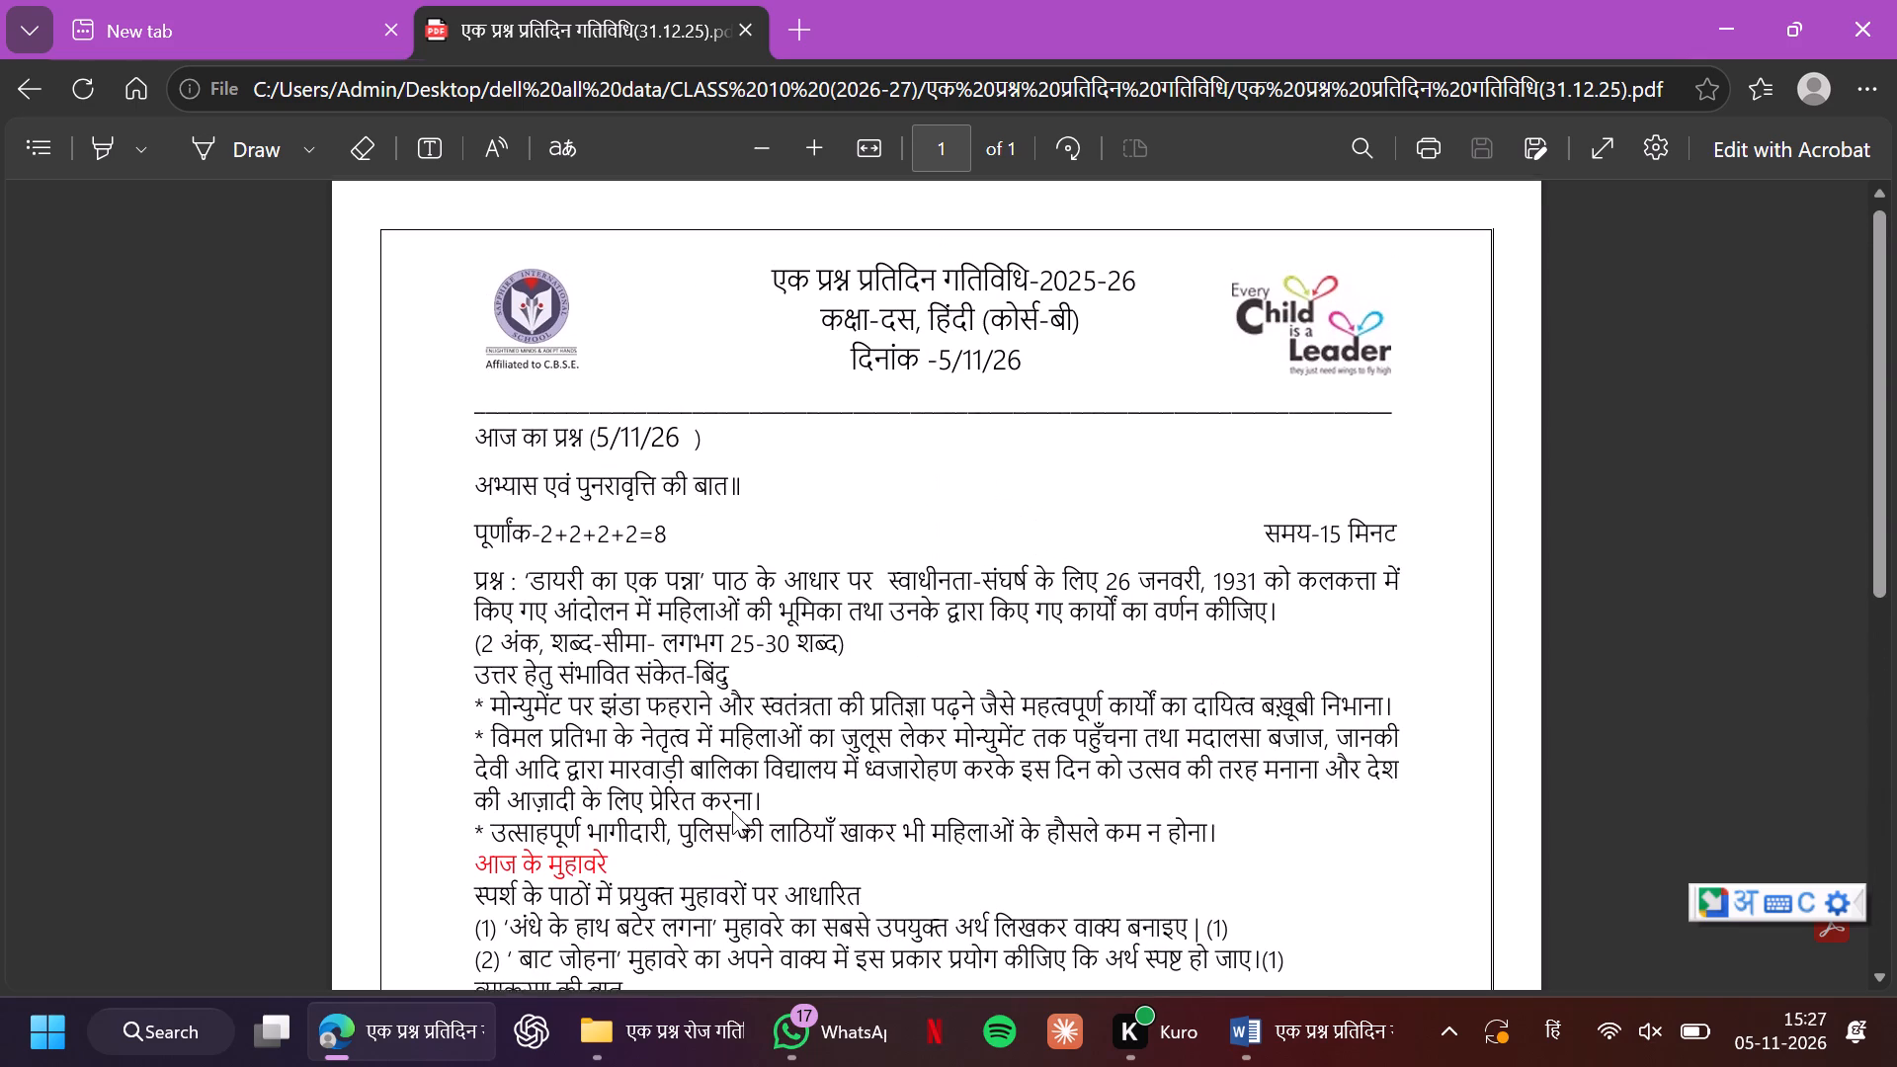
{"action": "scroll", "coordinate": [732, 811], "scroll_direction": "up", "scroll_amount": 5}
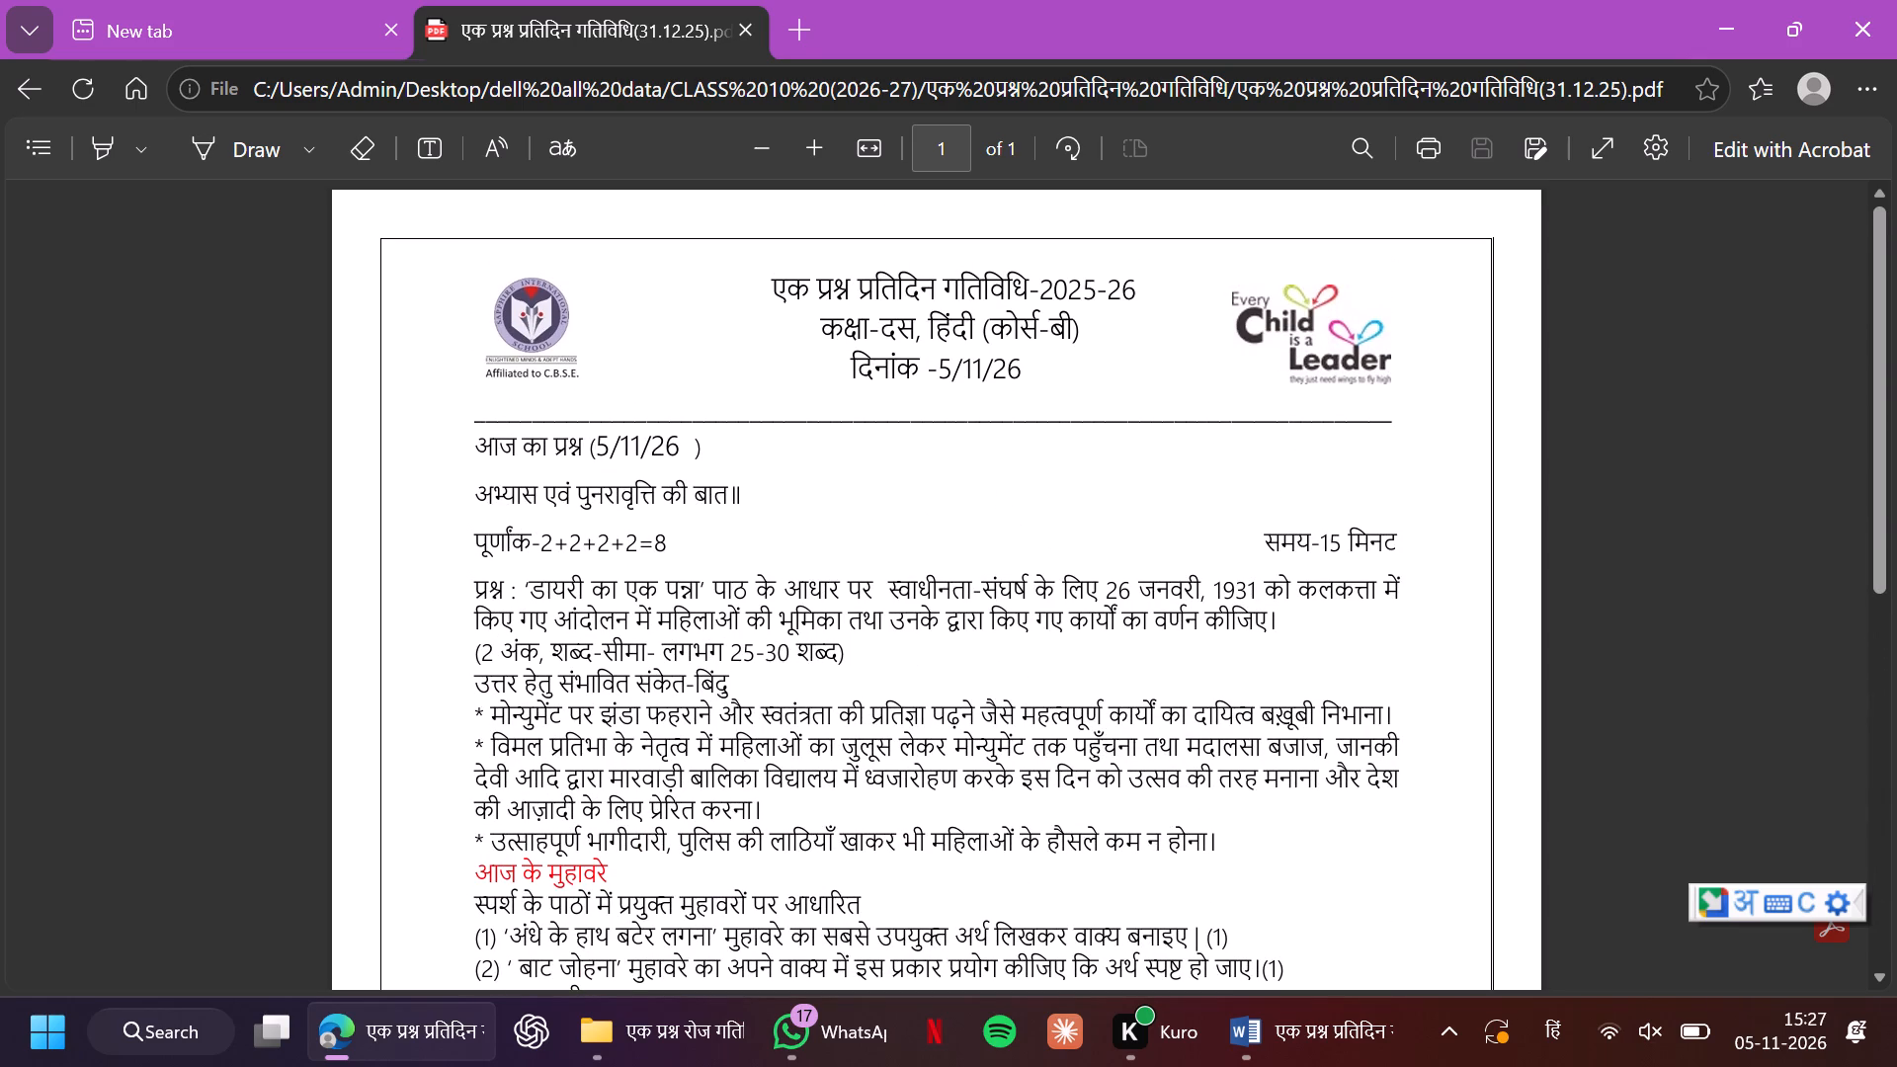
{"action": "left_click", "coordinate": [740, 28]}
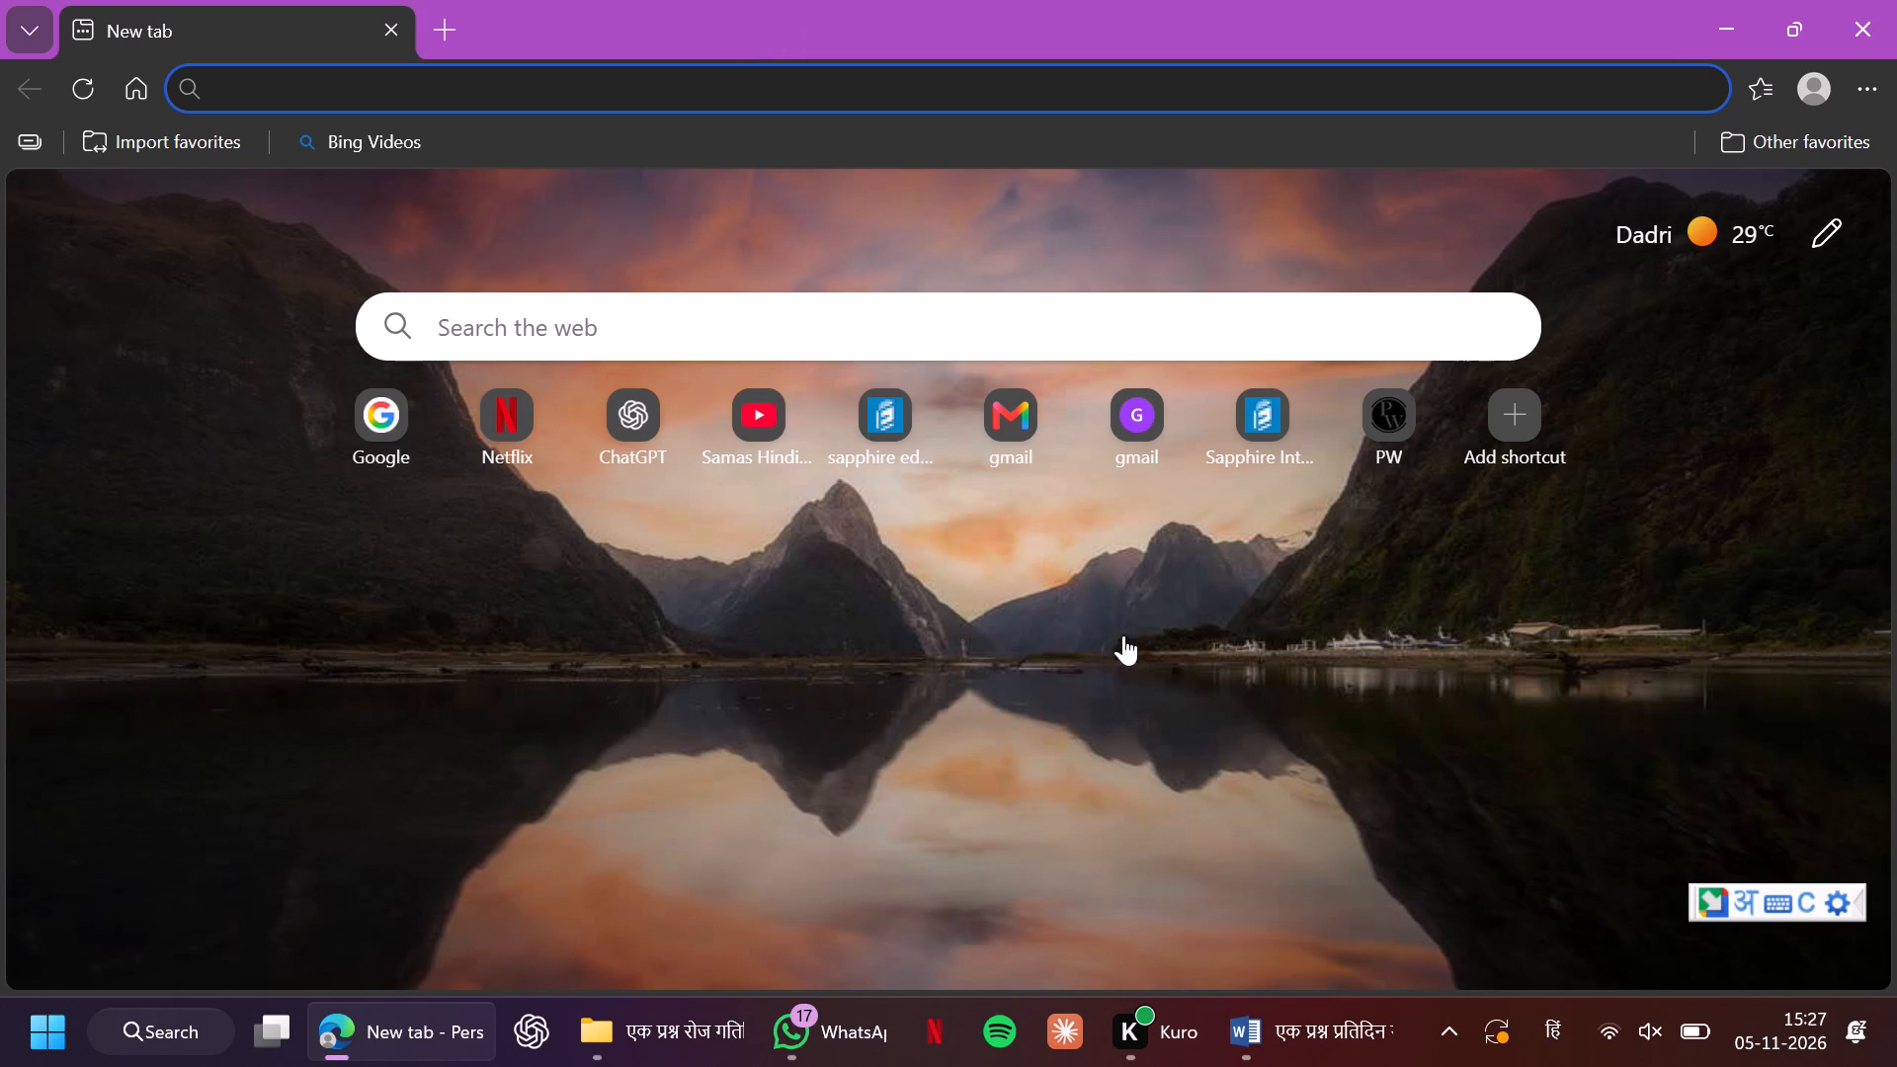
Save the Word worksheet as एक प्रश्न प्रतिदिन गतिविधि(5.11.26) in the एक प्रश्न प्रतिदिन गतिविधि folder inside CLASS 10 (2026-27).
{"action": "left_click", "coordinate": [1259, 1047]}
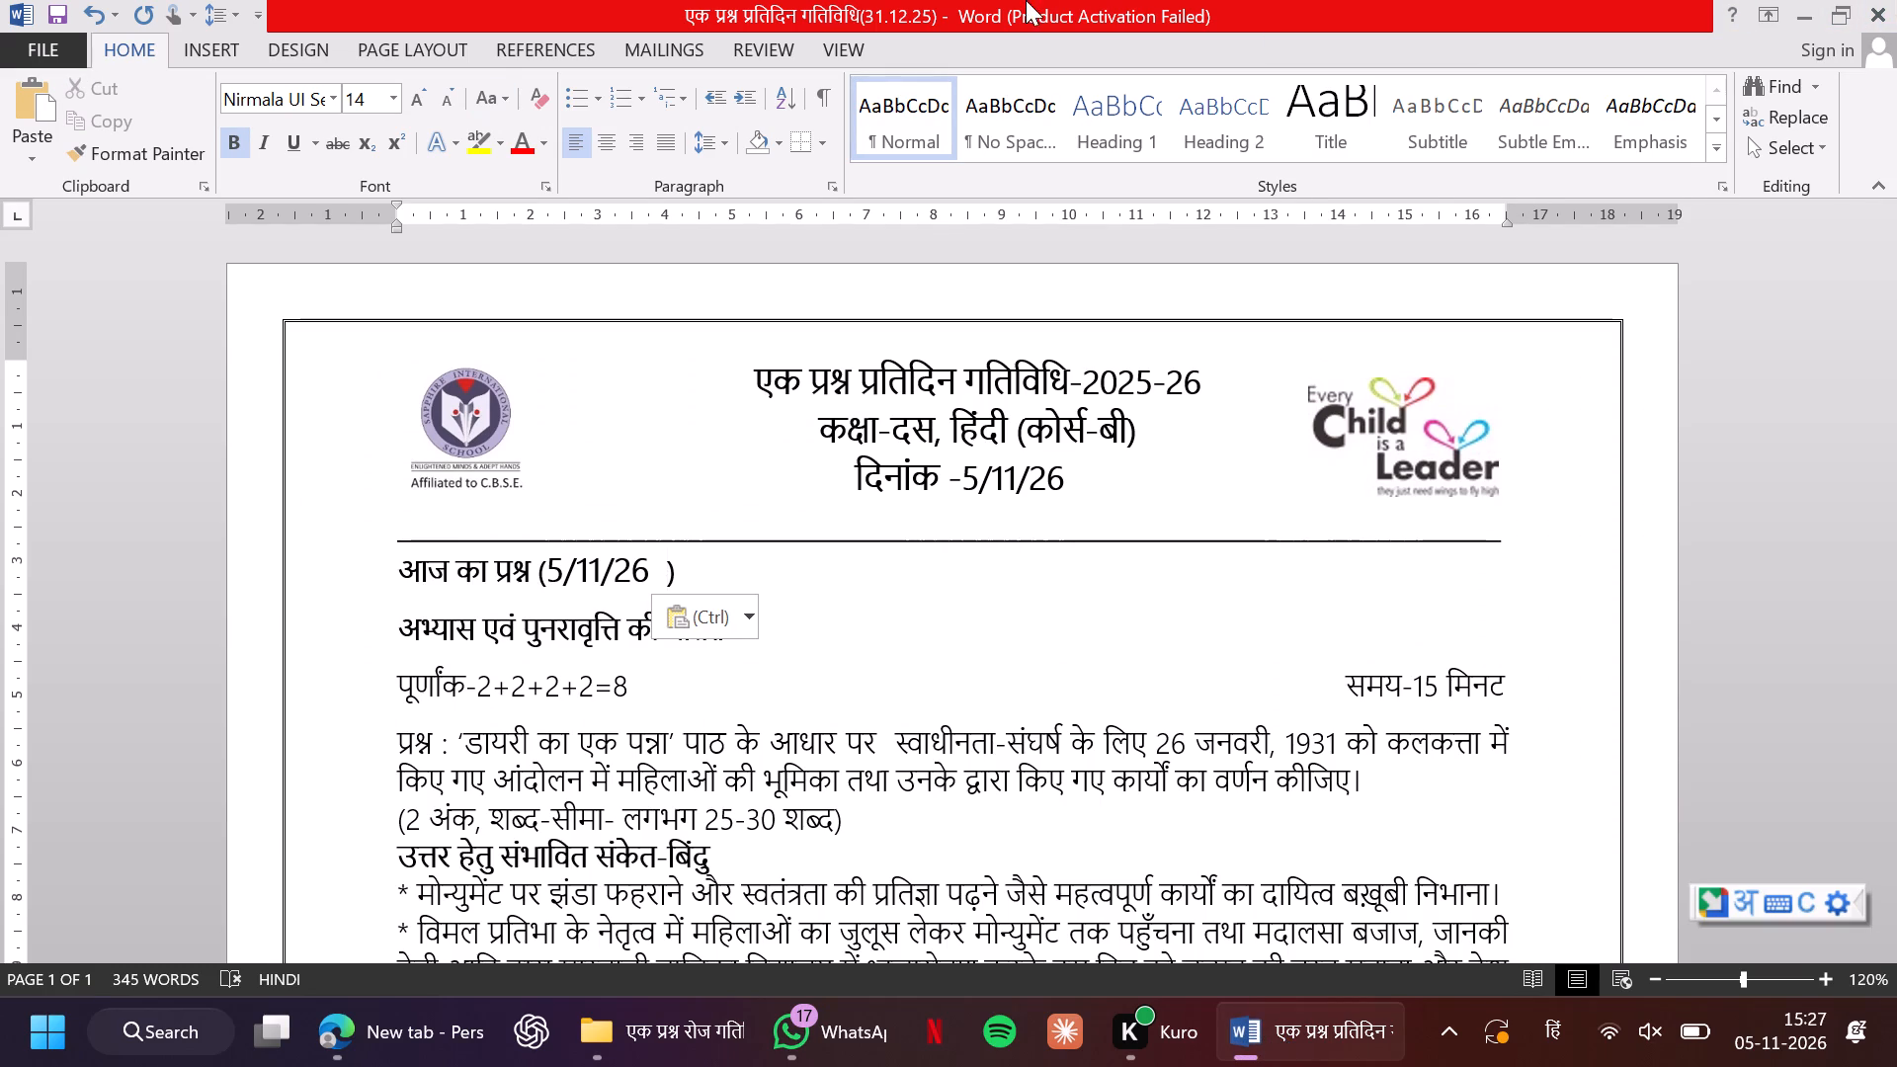
{"action": "left_click", "coordinate": [51, 49]}
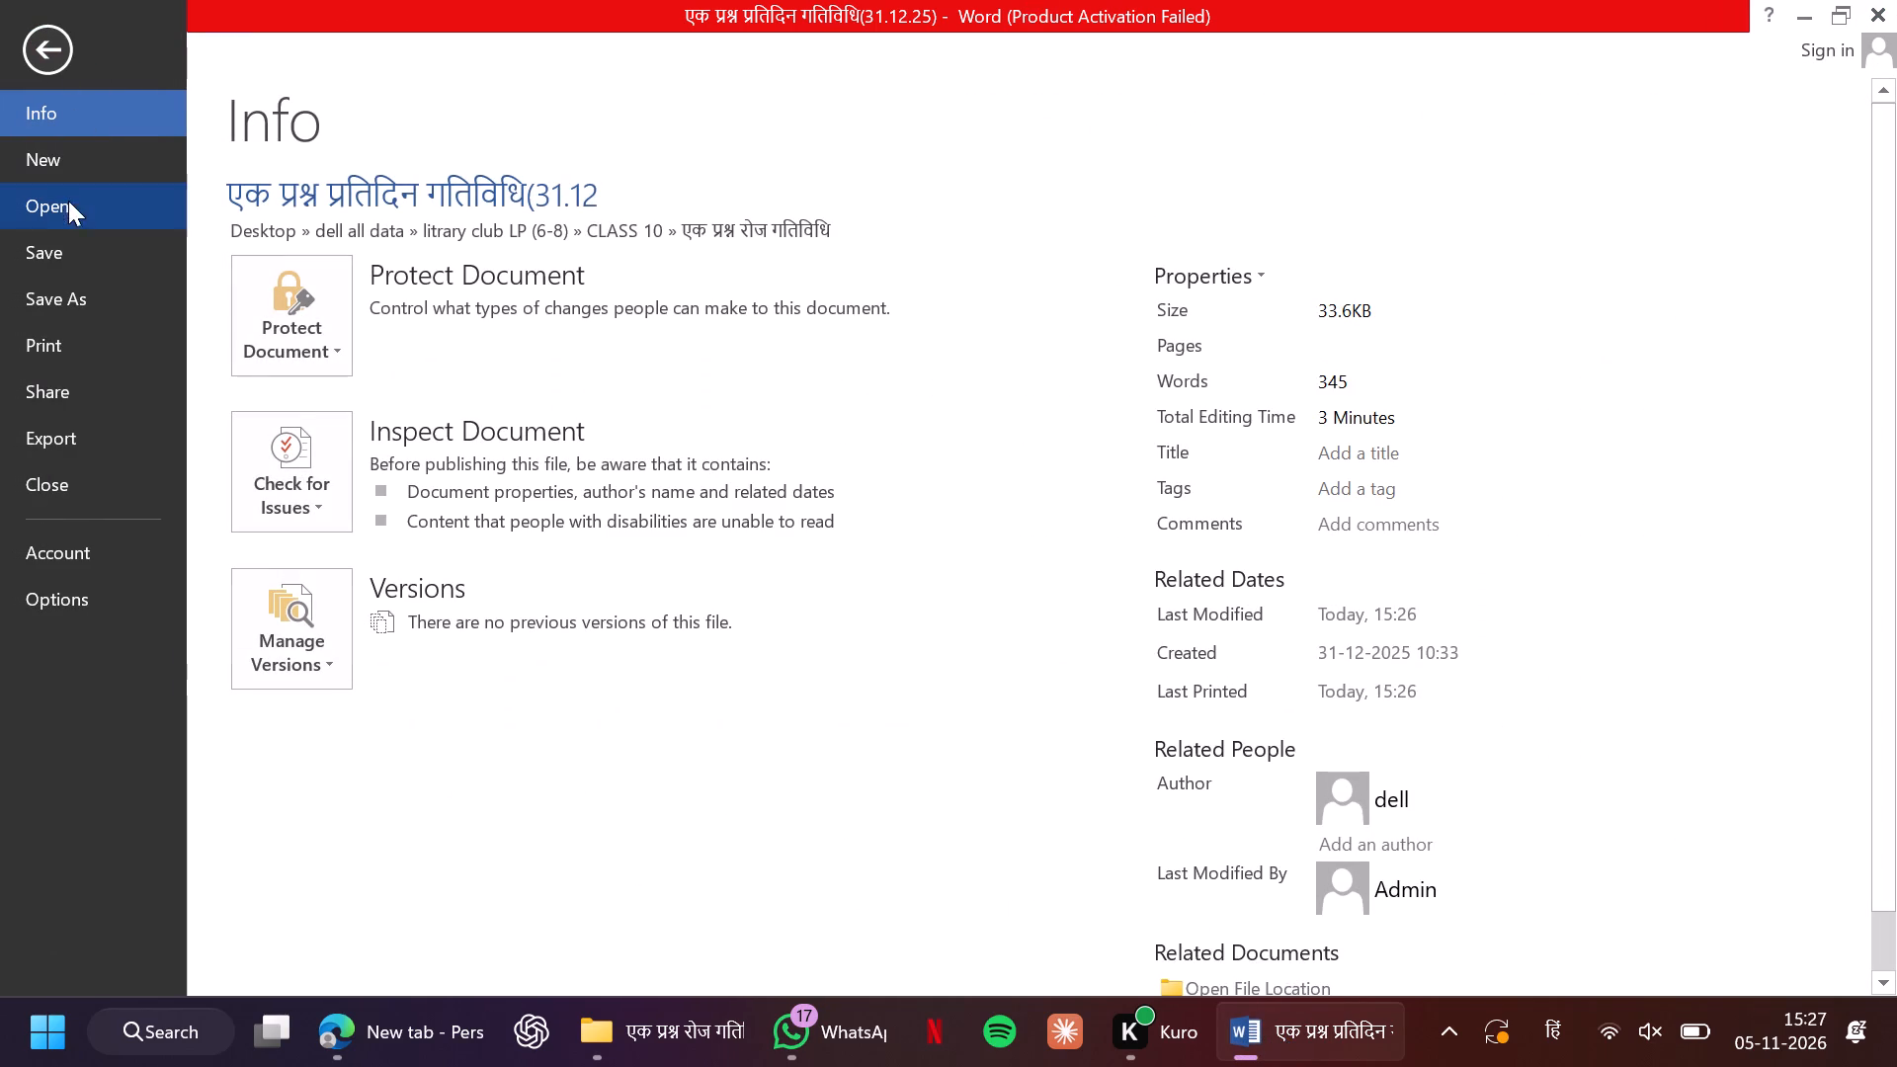
{"action": "left_click", "coordinate": [77, 291]}
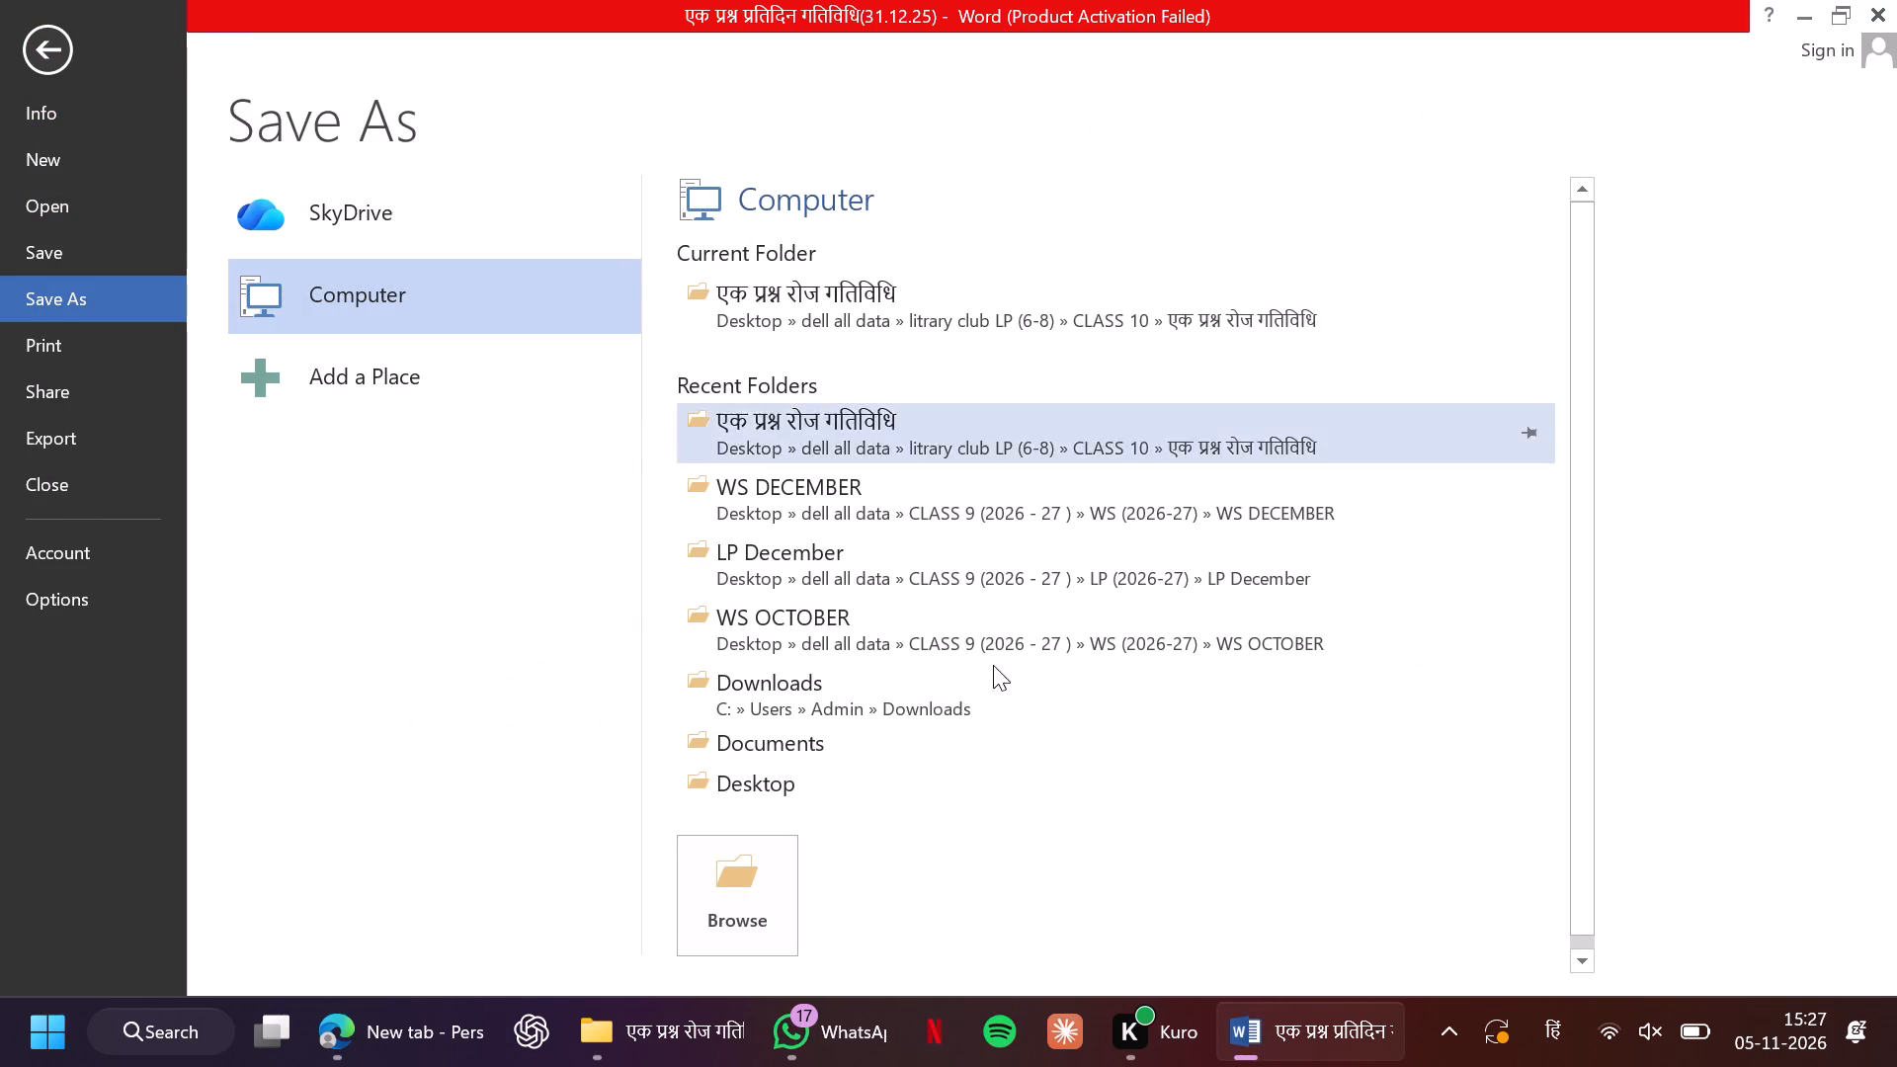
{"action": "left_click", "coordinate": [781, 782]}
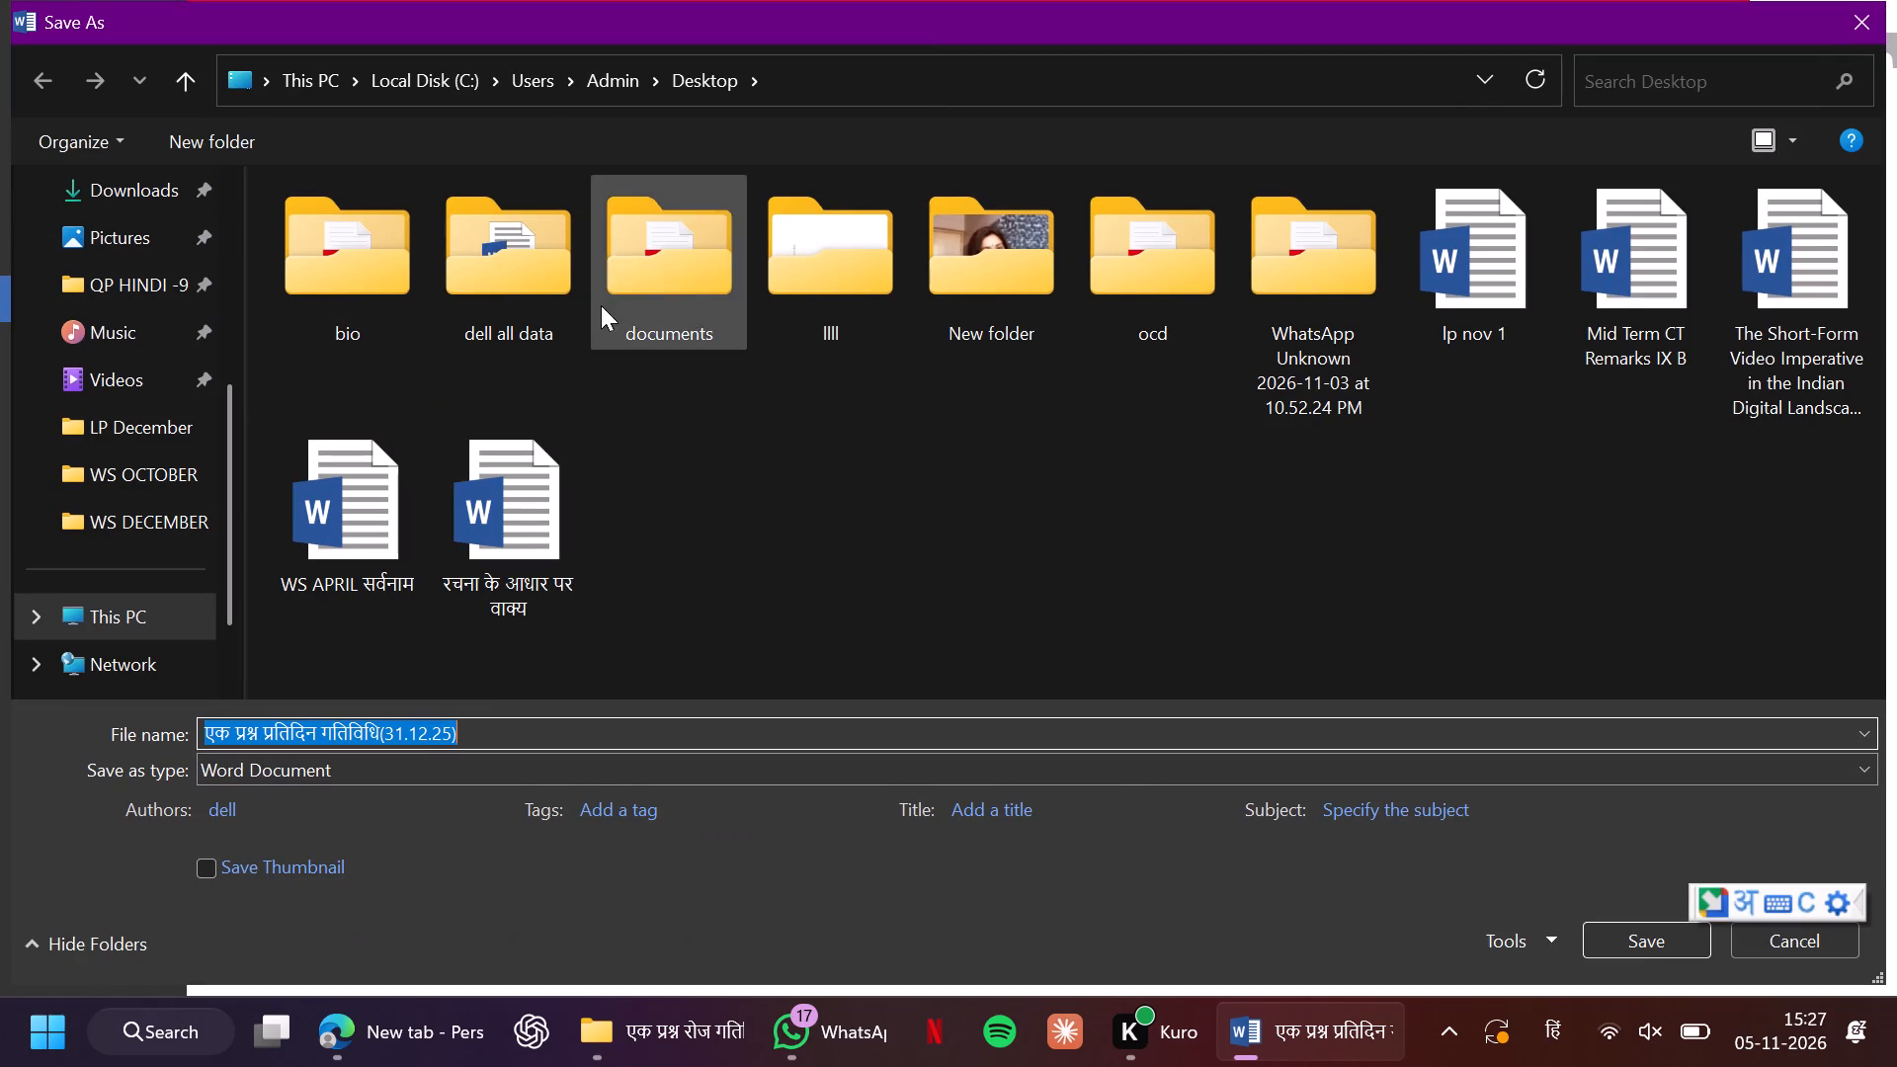
{"action": "double_click", "coordinate": [512, 309]}
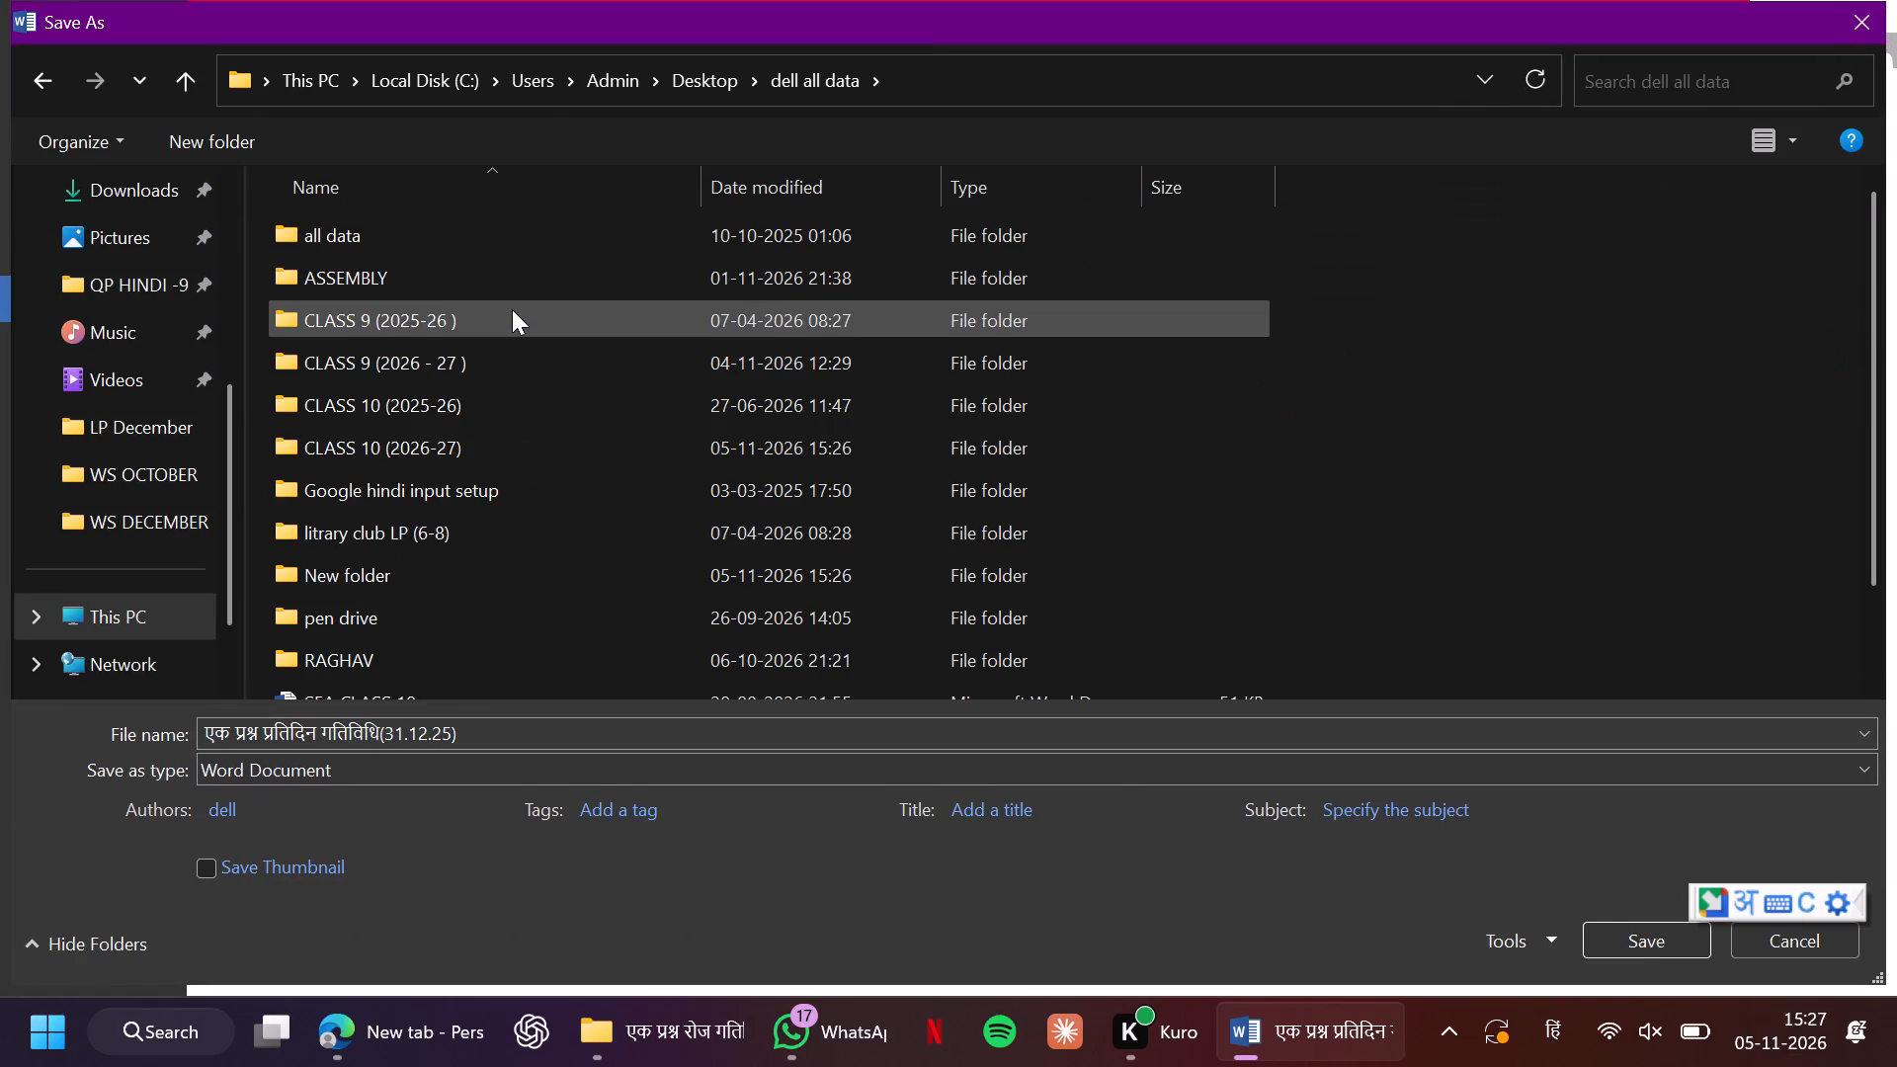
{"action": "double_click", "coordinate": [456, 451]}
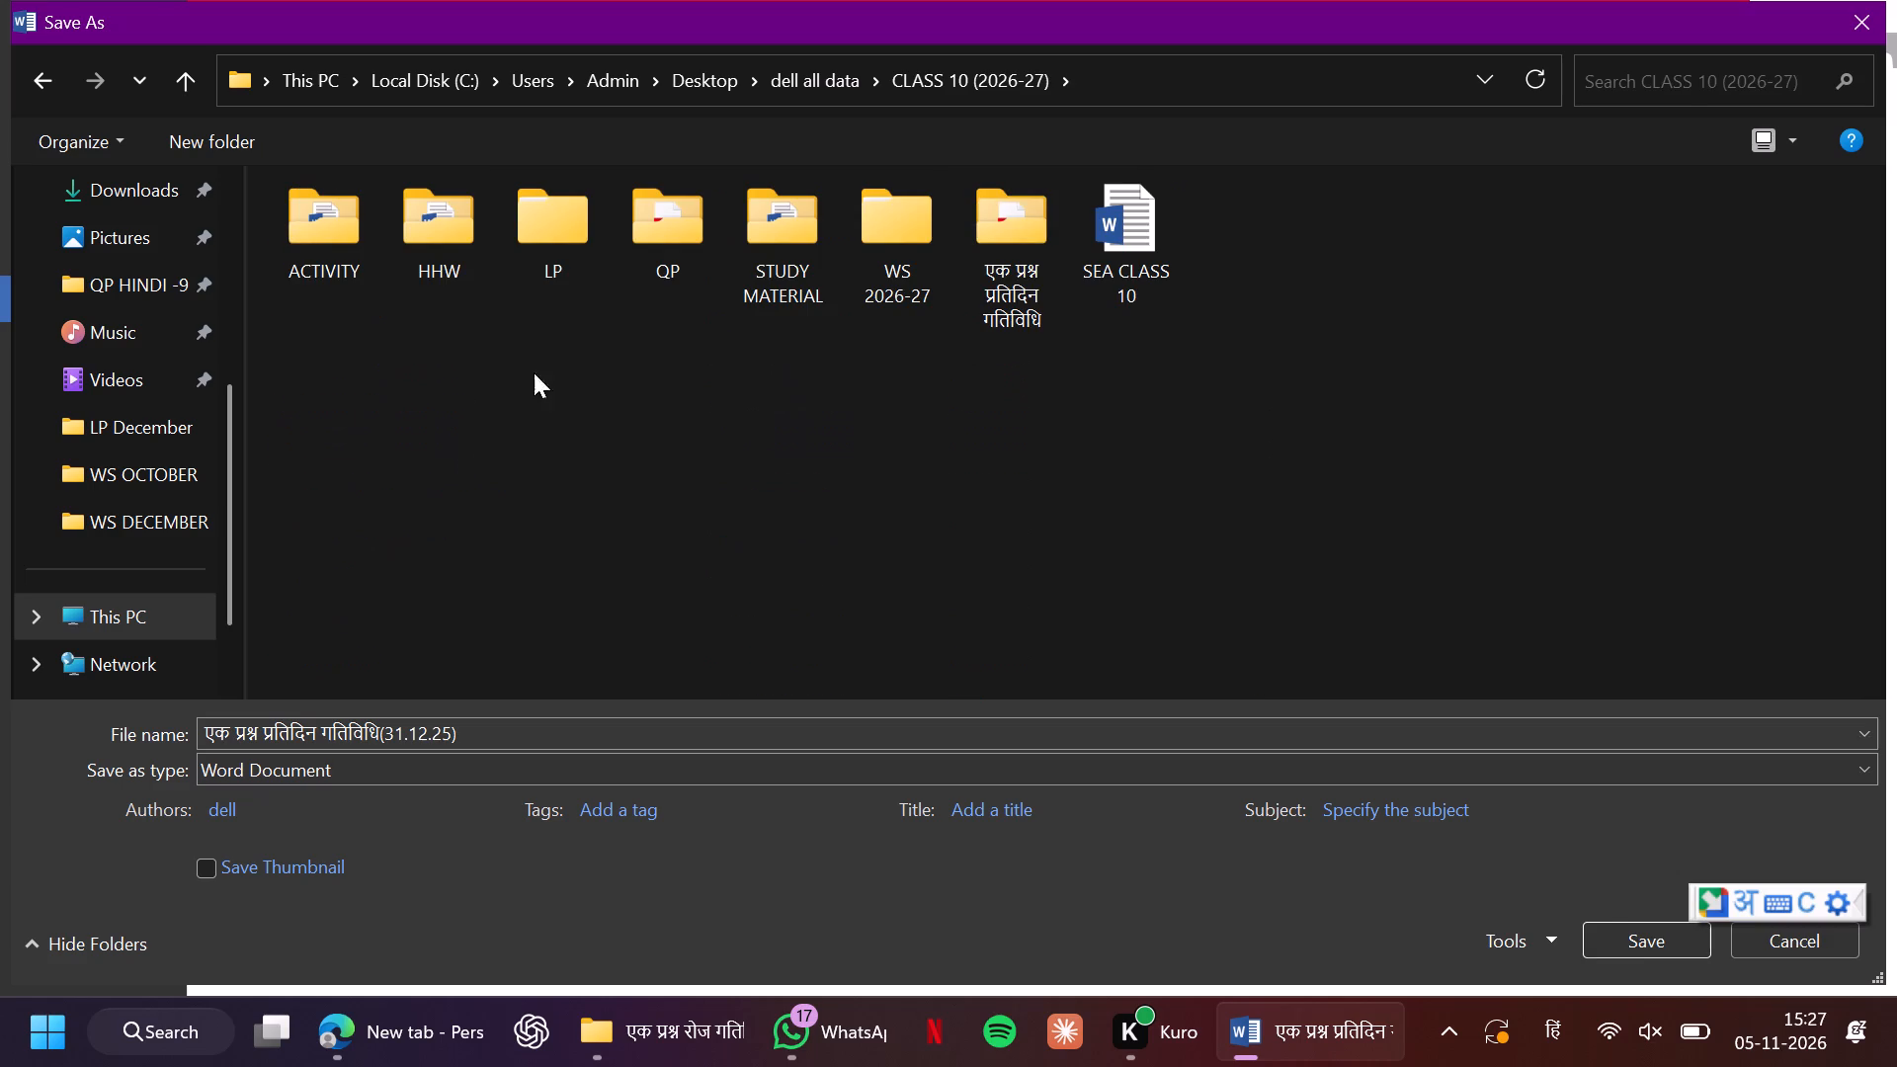
{"action": "double_click", "coordinate": [1023, 302]}
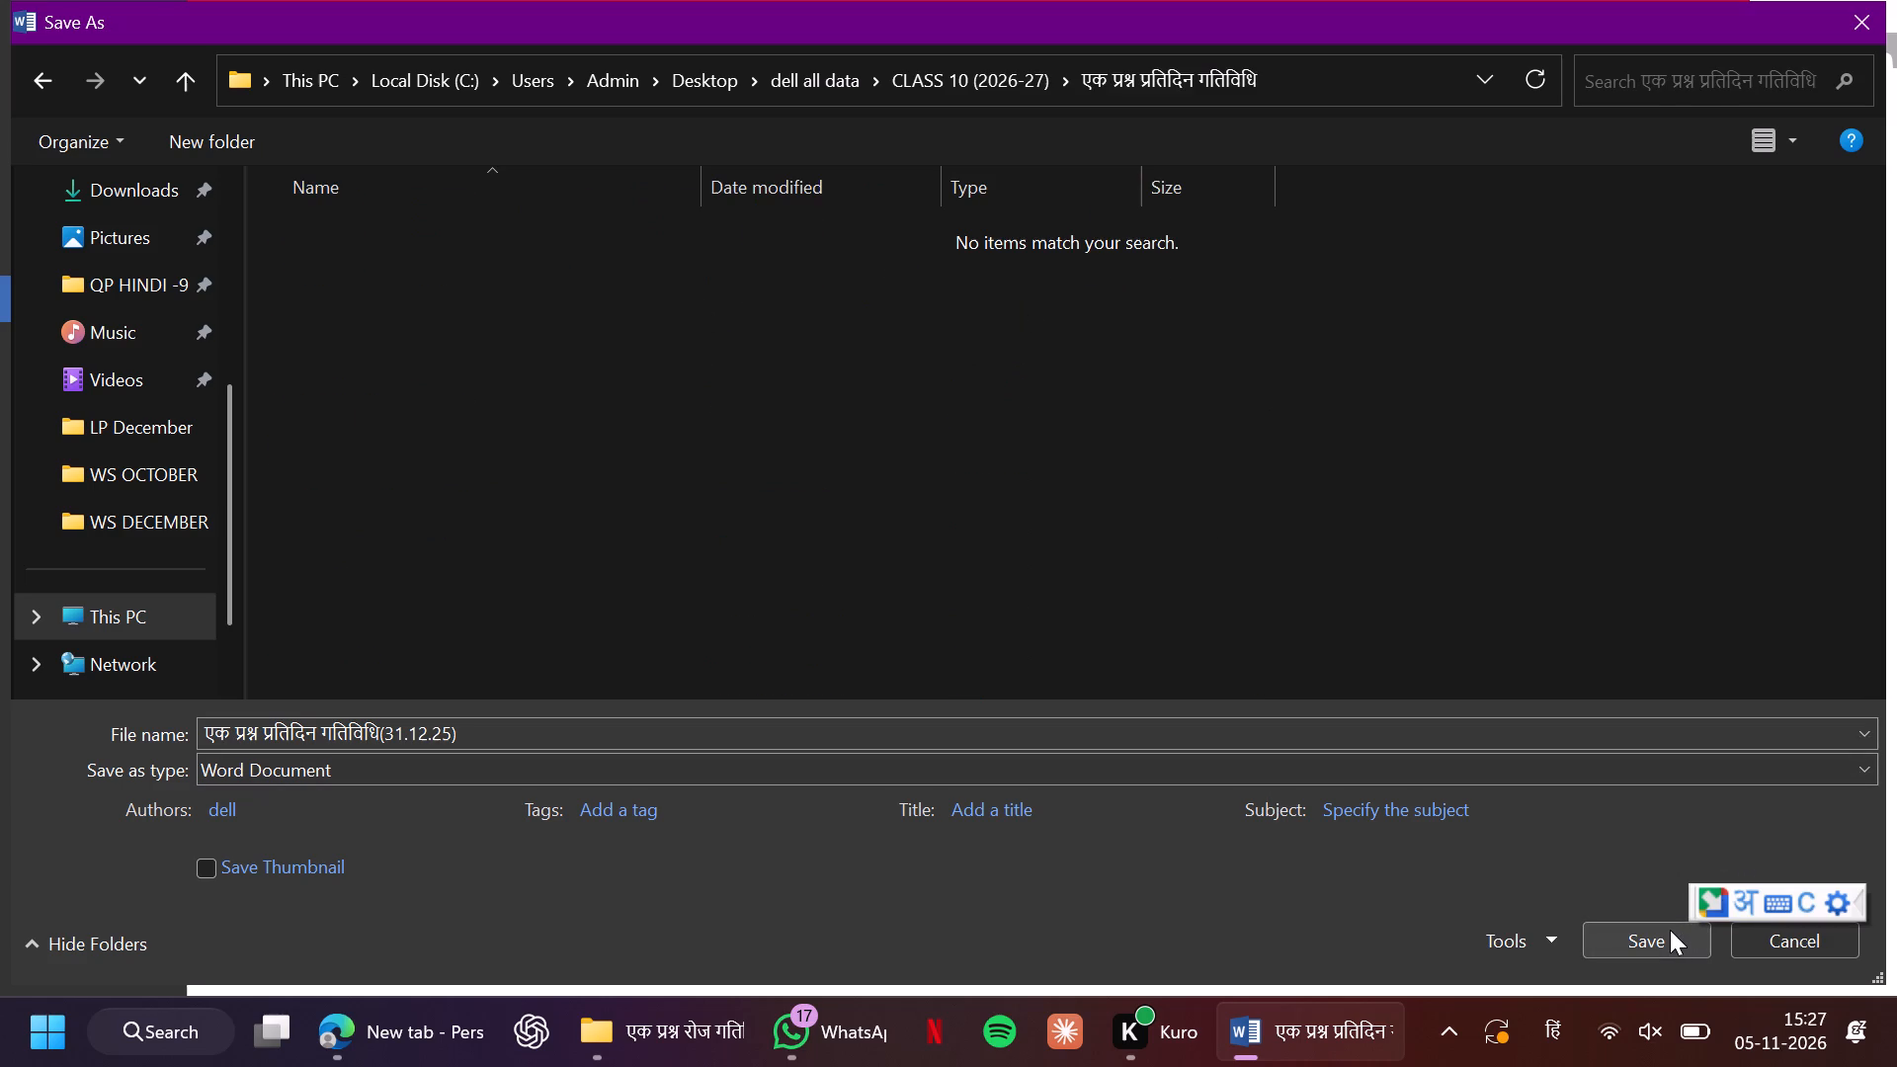
{"action": "left_click", "coordinate": [453, 732]}
{"action": "left_click", "coordinate": [453, 732]}
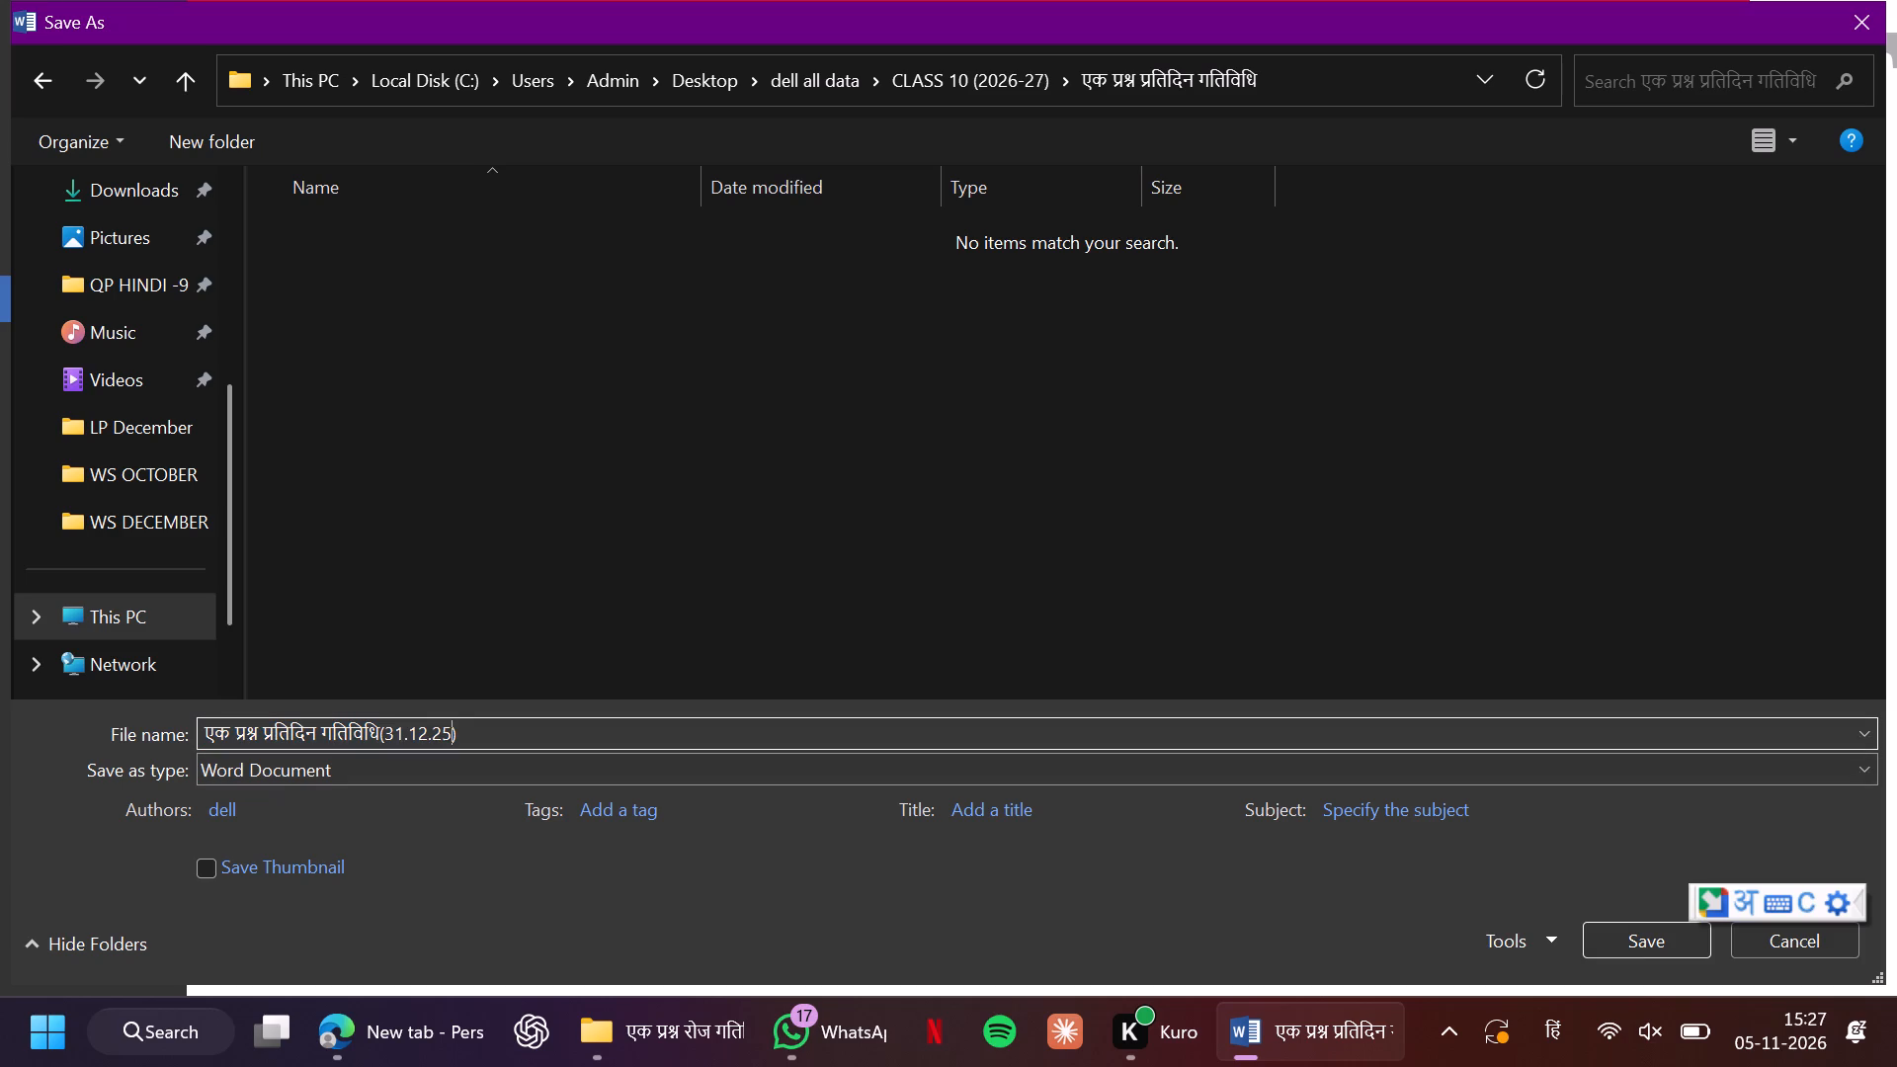
{"action": "key", "text": "BackSpace"}
{"action": "key", "text": "BackSpace"}
{"action": "key", "text": "BackSpace"}
{"action": "key", "text": "BackSpace"}
{"action": "key", "text": "BackSpace"}
{"action": "key", "text": "BackSpace"}
{"action": "key", "text": "BackSpace"}
{"action": "key", "text": "BackSpace"}
{"action": "key", "text": "5"}
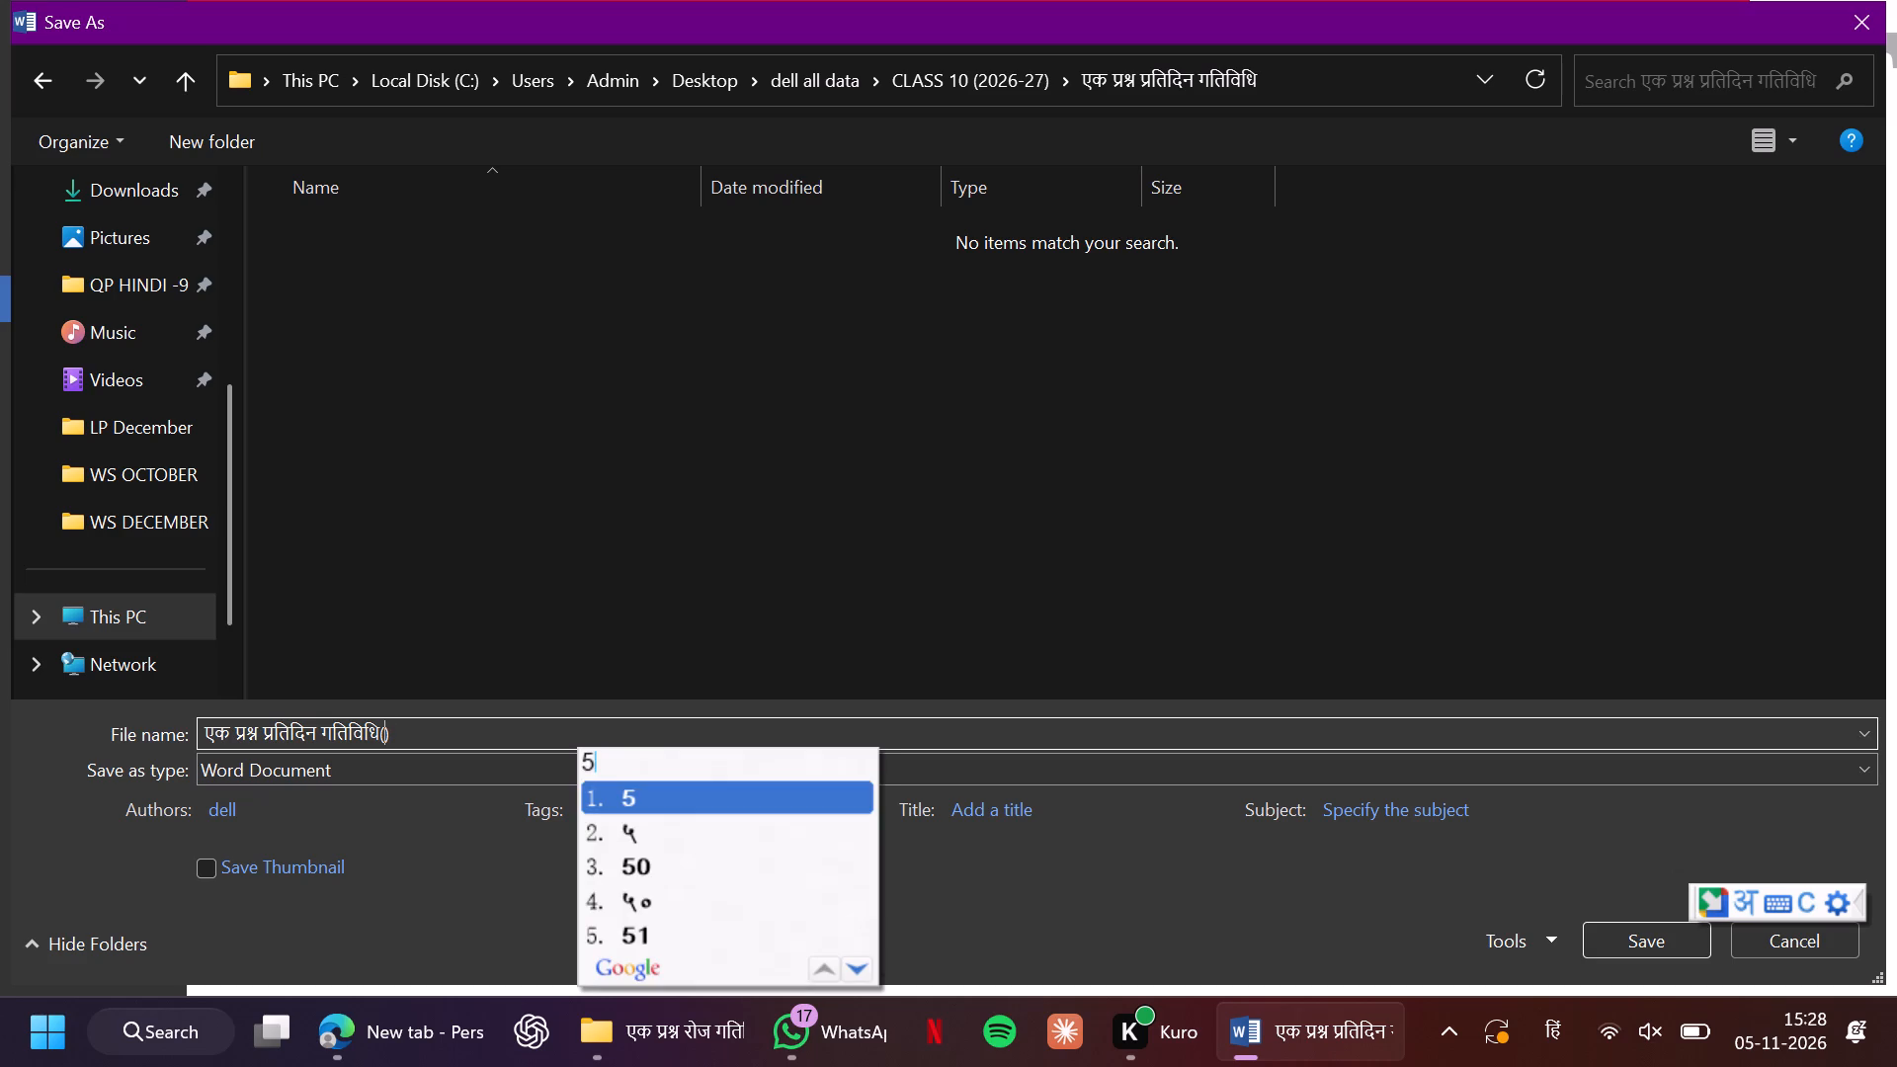
{"action": "key", "text": "period"}
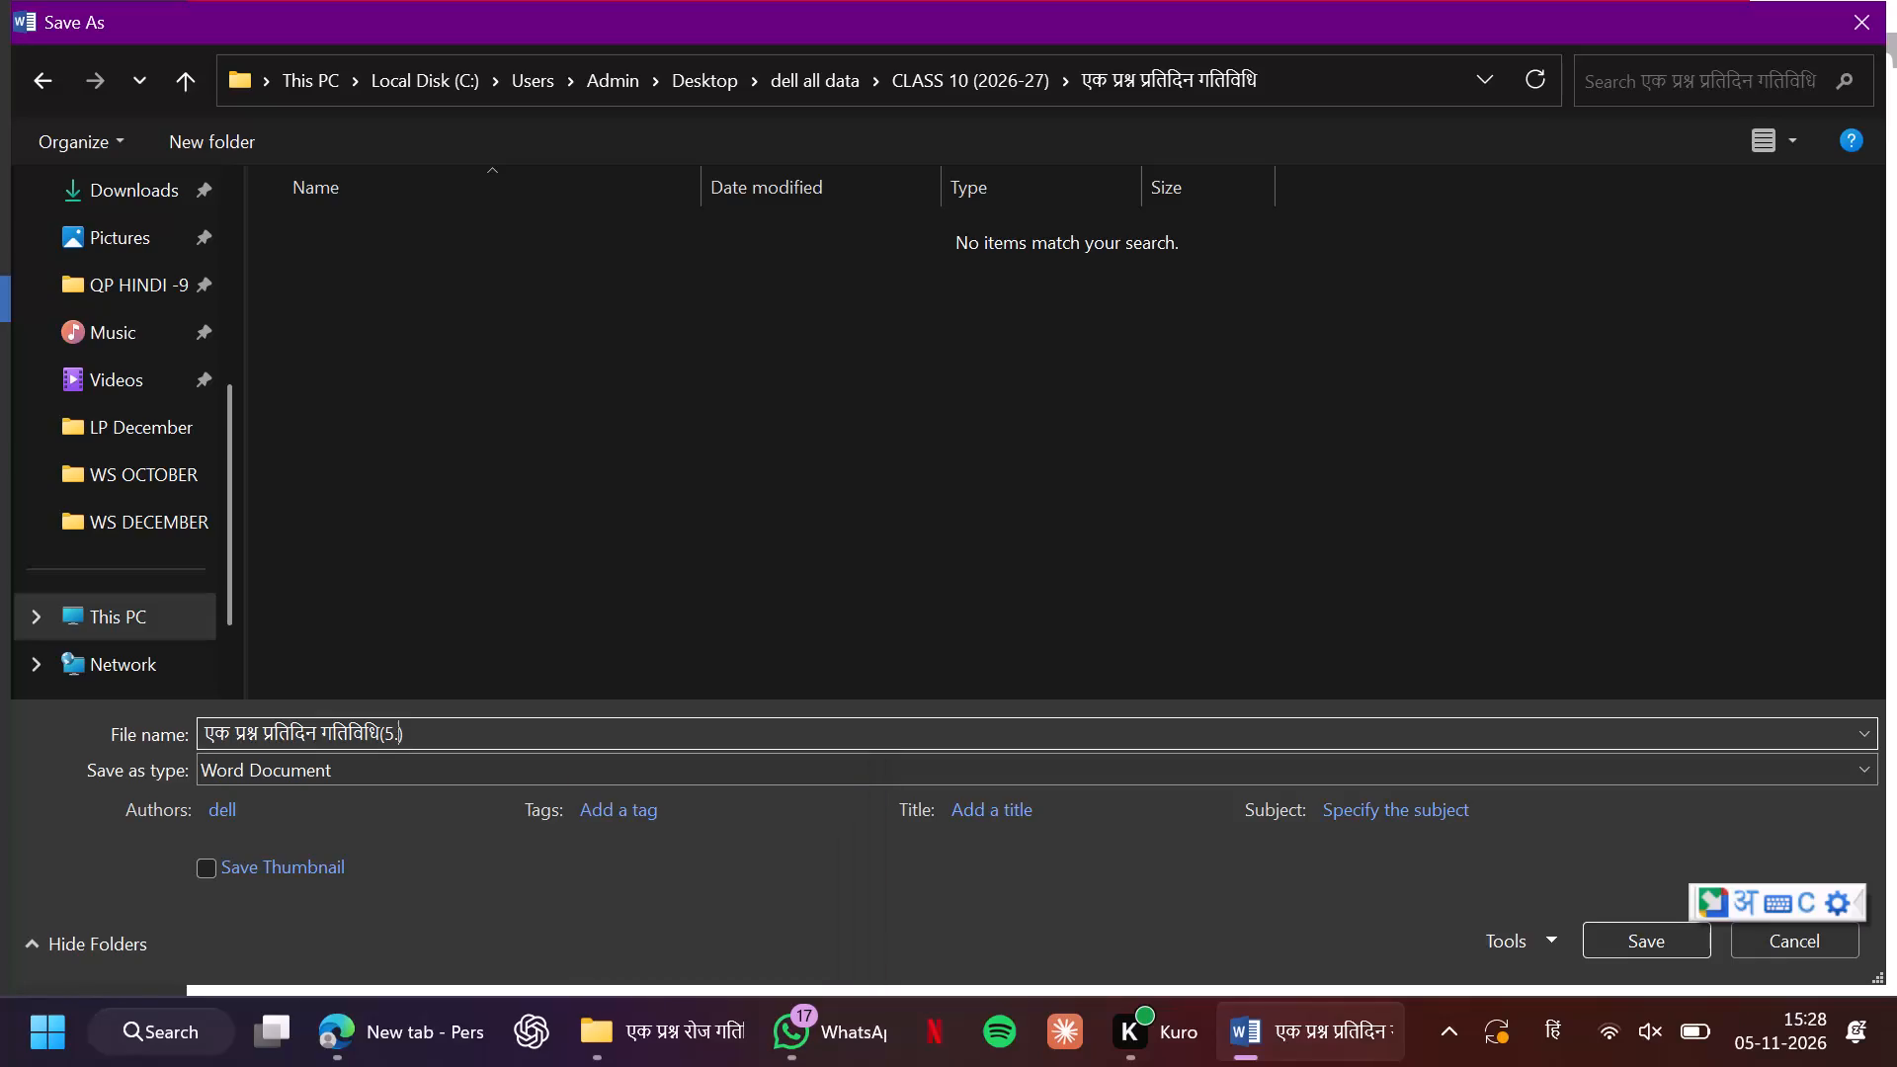
{"action": "type", "text": "11.2"}
{"action": "type", "text": "6"}
{"action": "key", "text": "space"}
{"action": "key", "text": "BackSpace"}
{"action": "left_click", "coordinate": [1648, 942]}
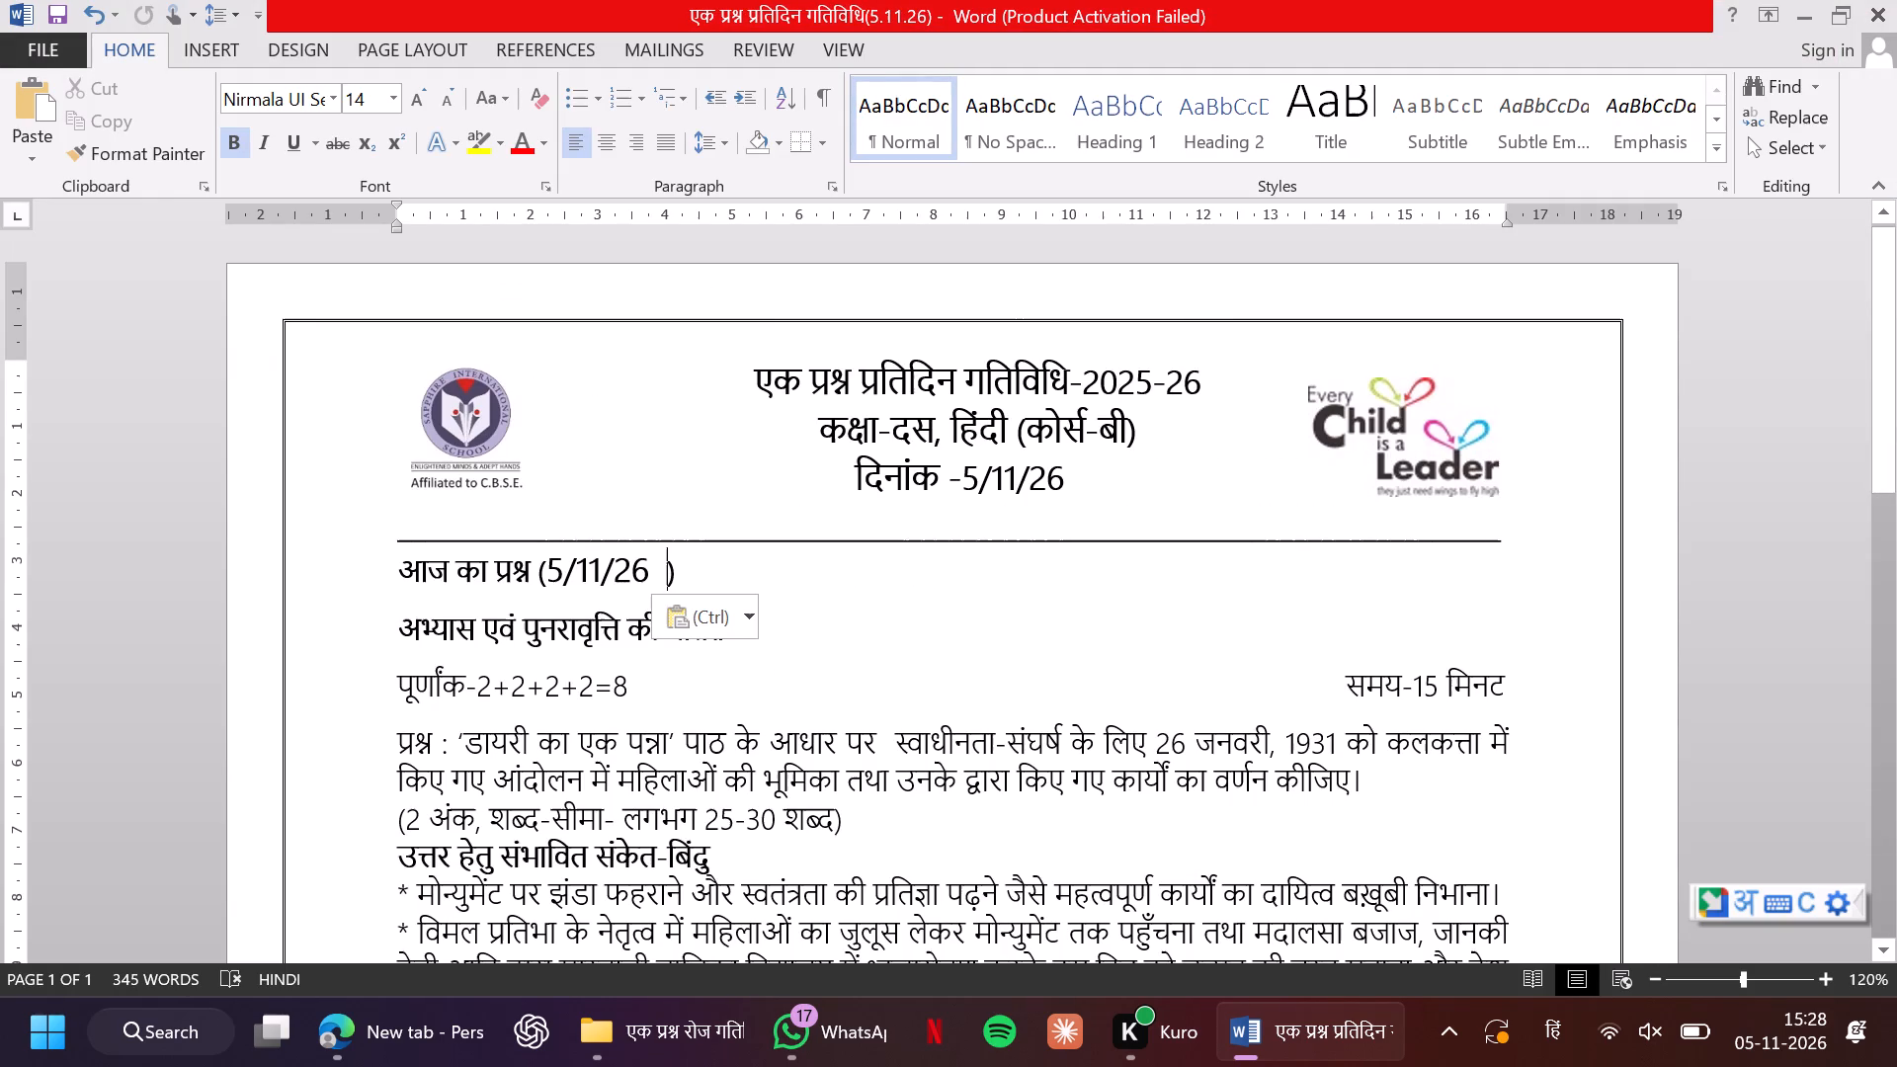
Copy the worksheet's body text from the आज का प्रश्न line through the last grammar question.
{"action": "left_click_drag", "start_coordinate": [400, 575], "coordinate": [715, 1050]}
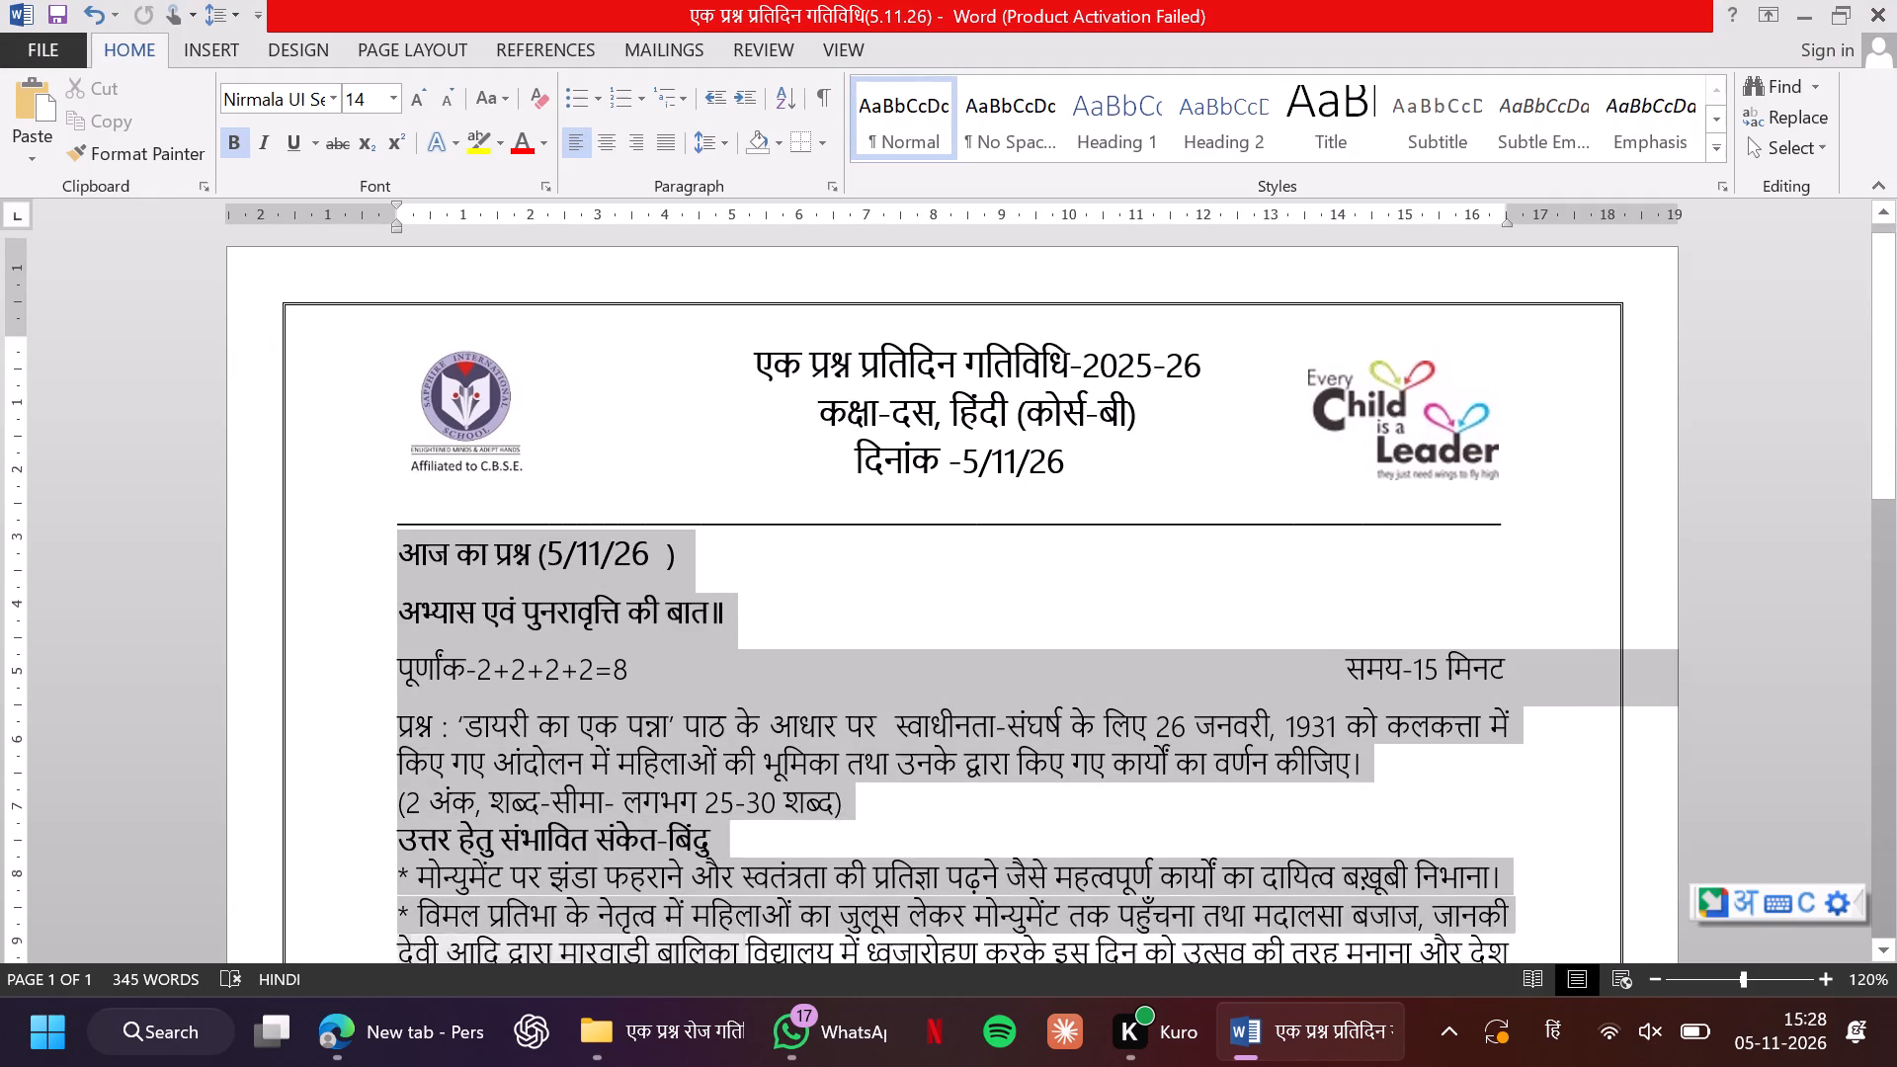
{"action": "left_click_drag", "start_coordinate": [715, 1050], "coordinate": [848, 833]}
{"action": "key", "text": "ctrl+c"}
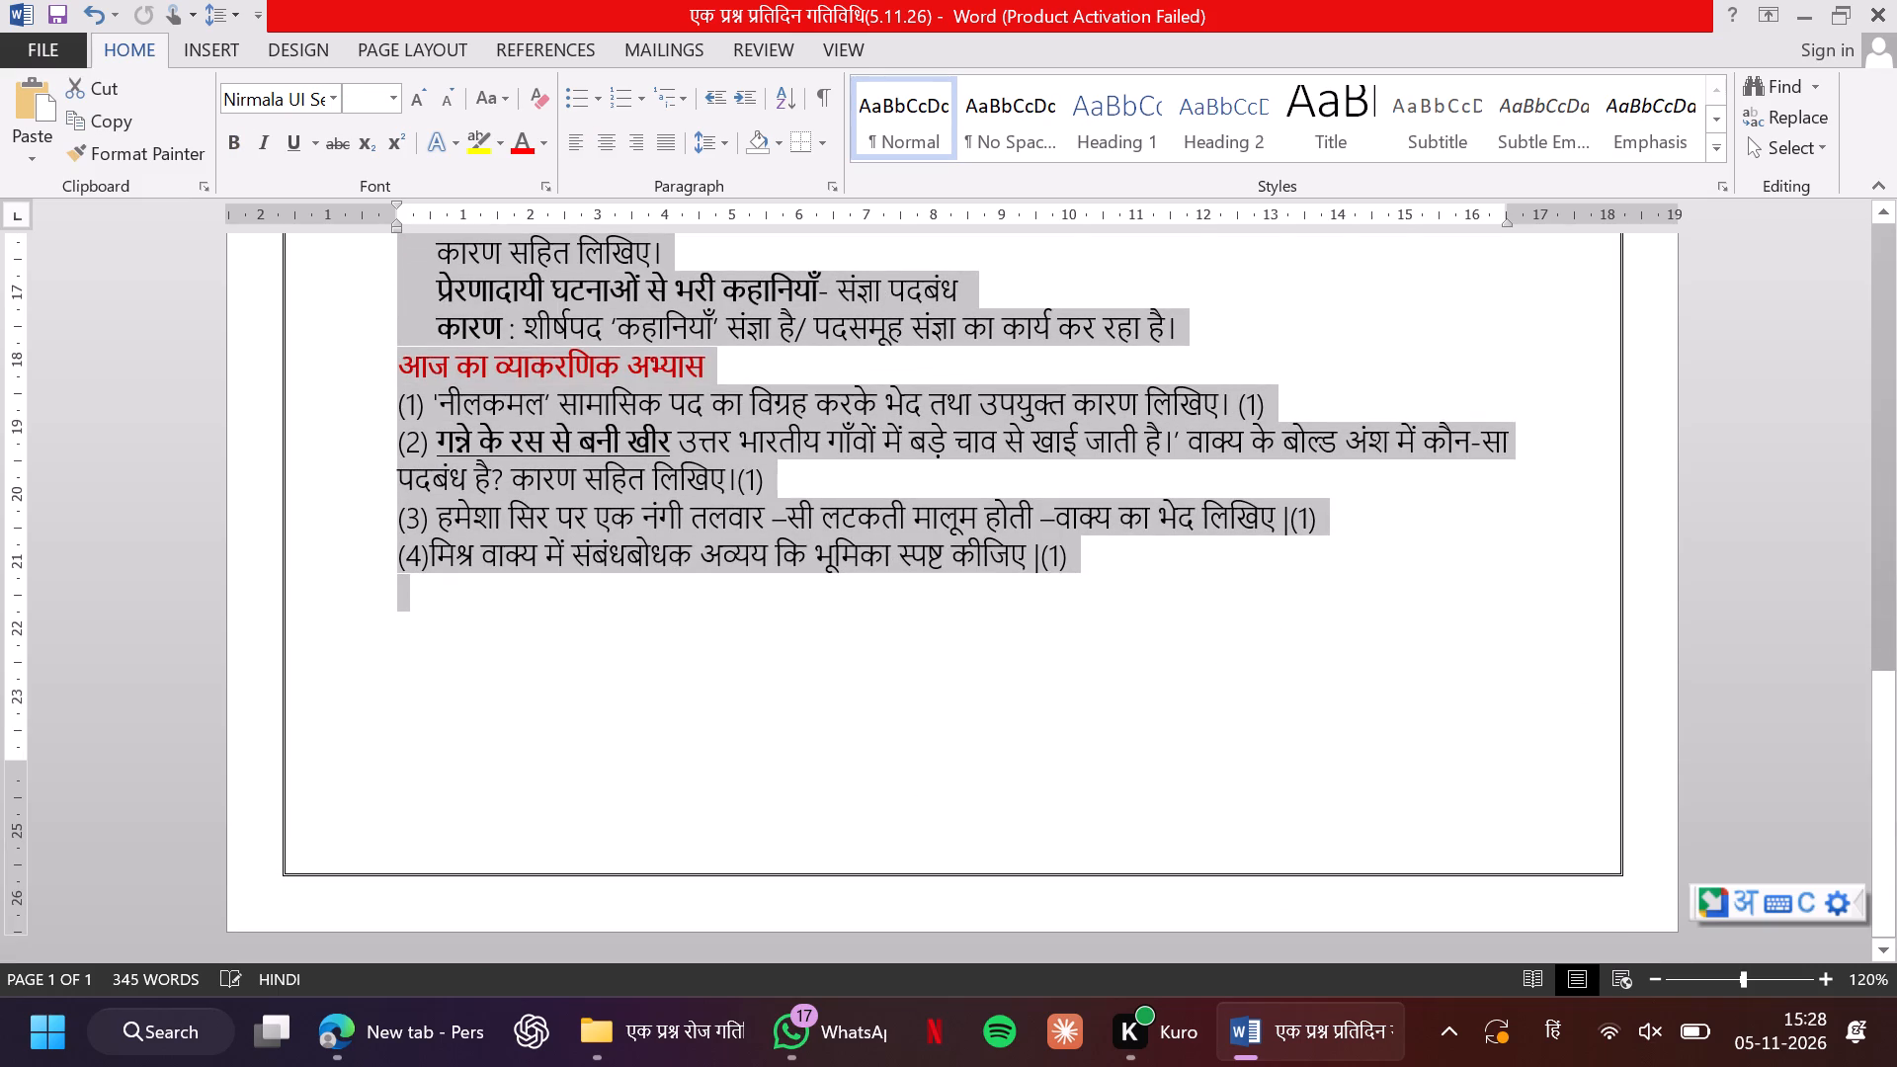
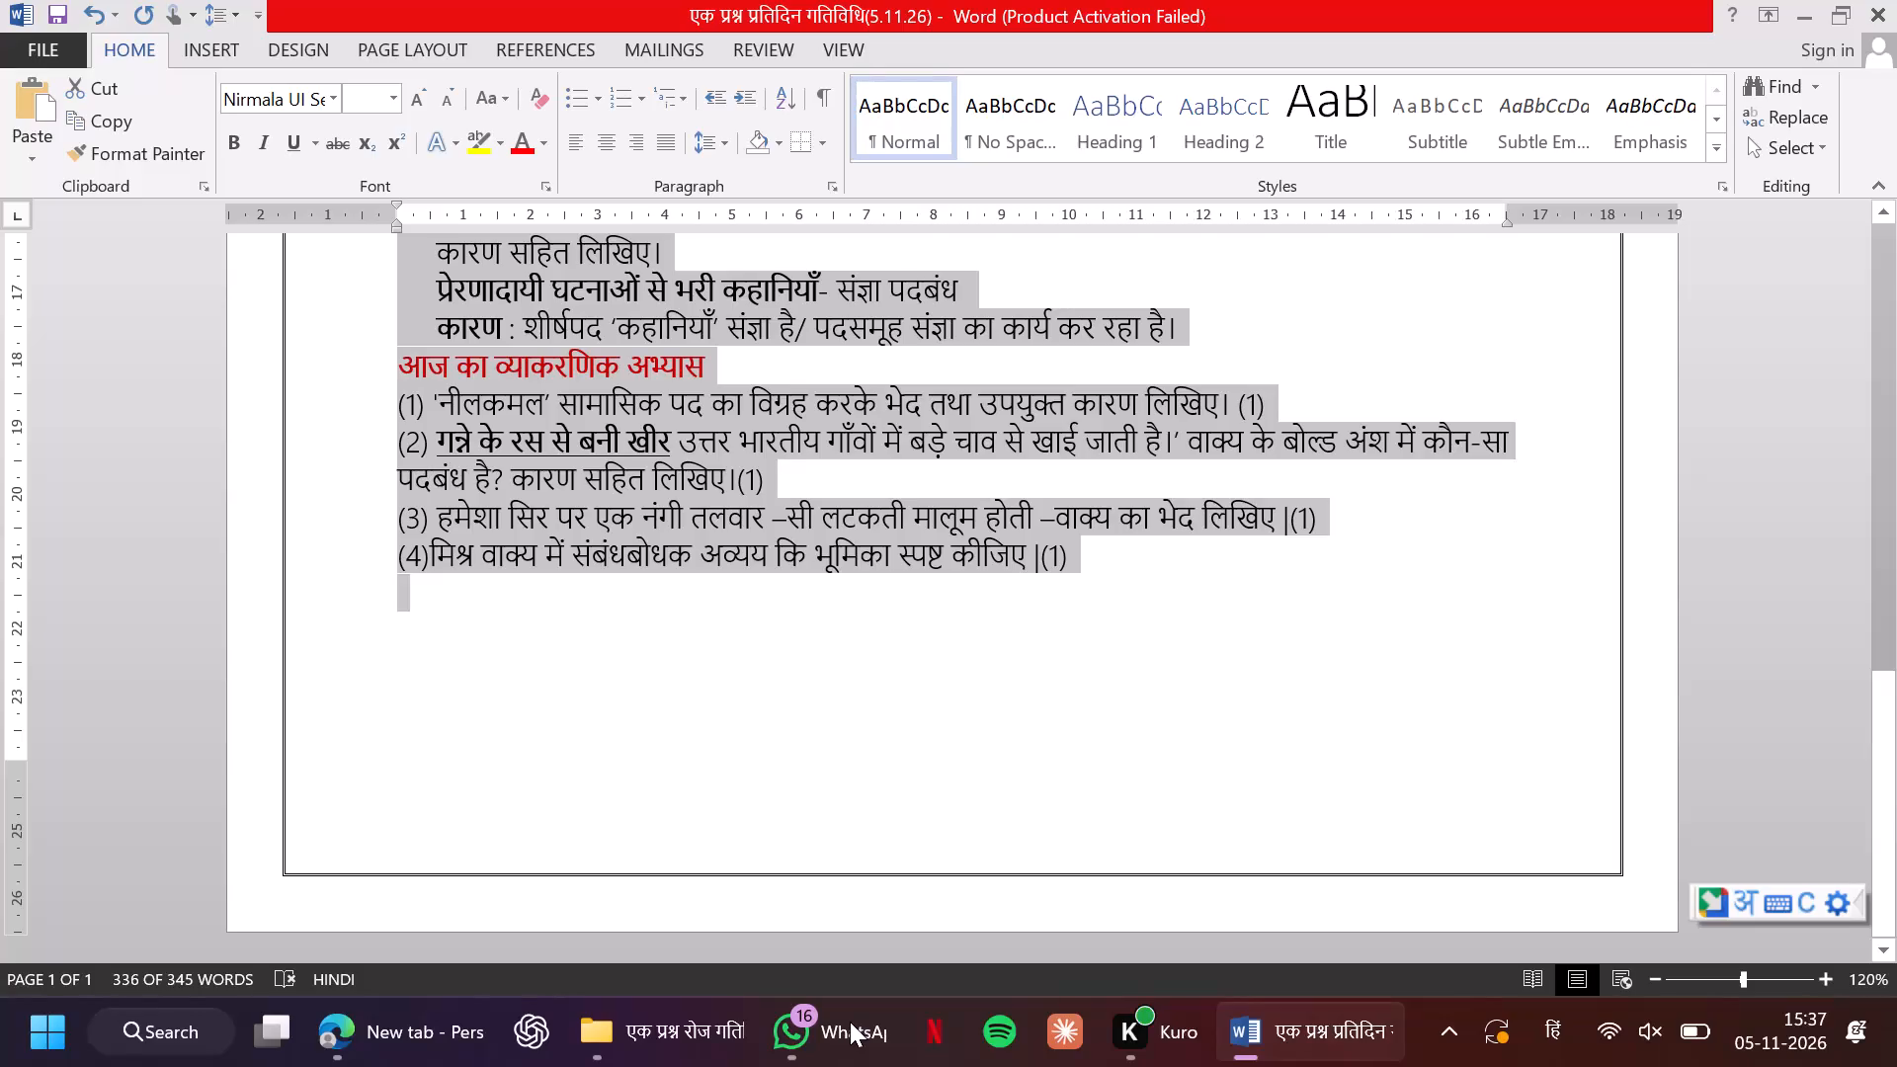
Review the Word worksheet from the आज का प्रश्न section down to the grammar exercises to decide what to cut.
{"action": "left_click", "coordinate": [870, 723]}
{"action": "scroll", "coordinate": [870, 723], "scroll_direction": "up", "scroll_amount": 1}
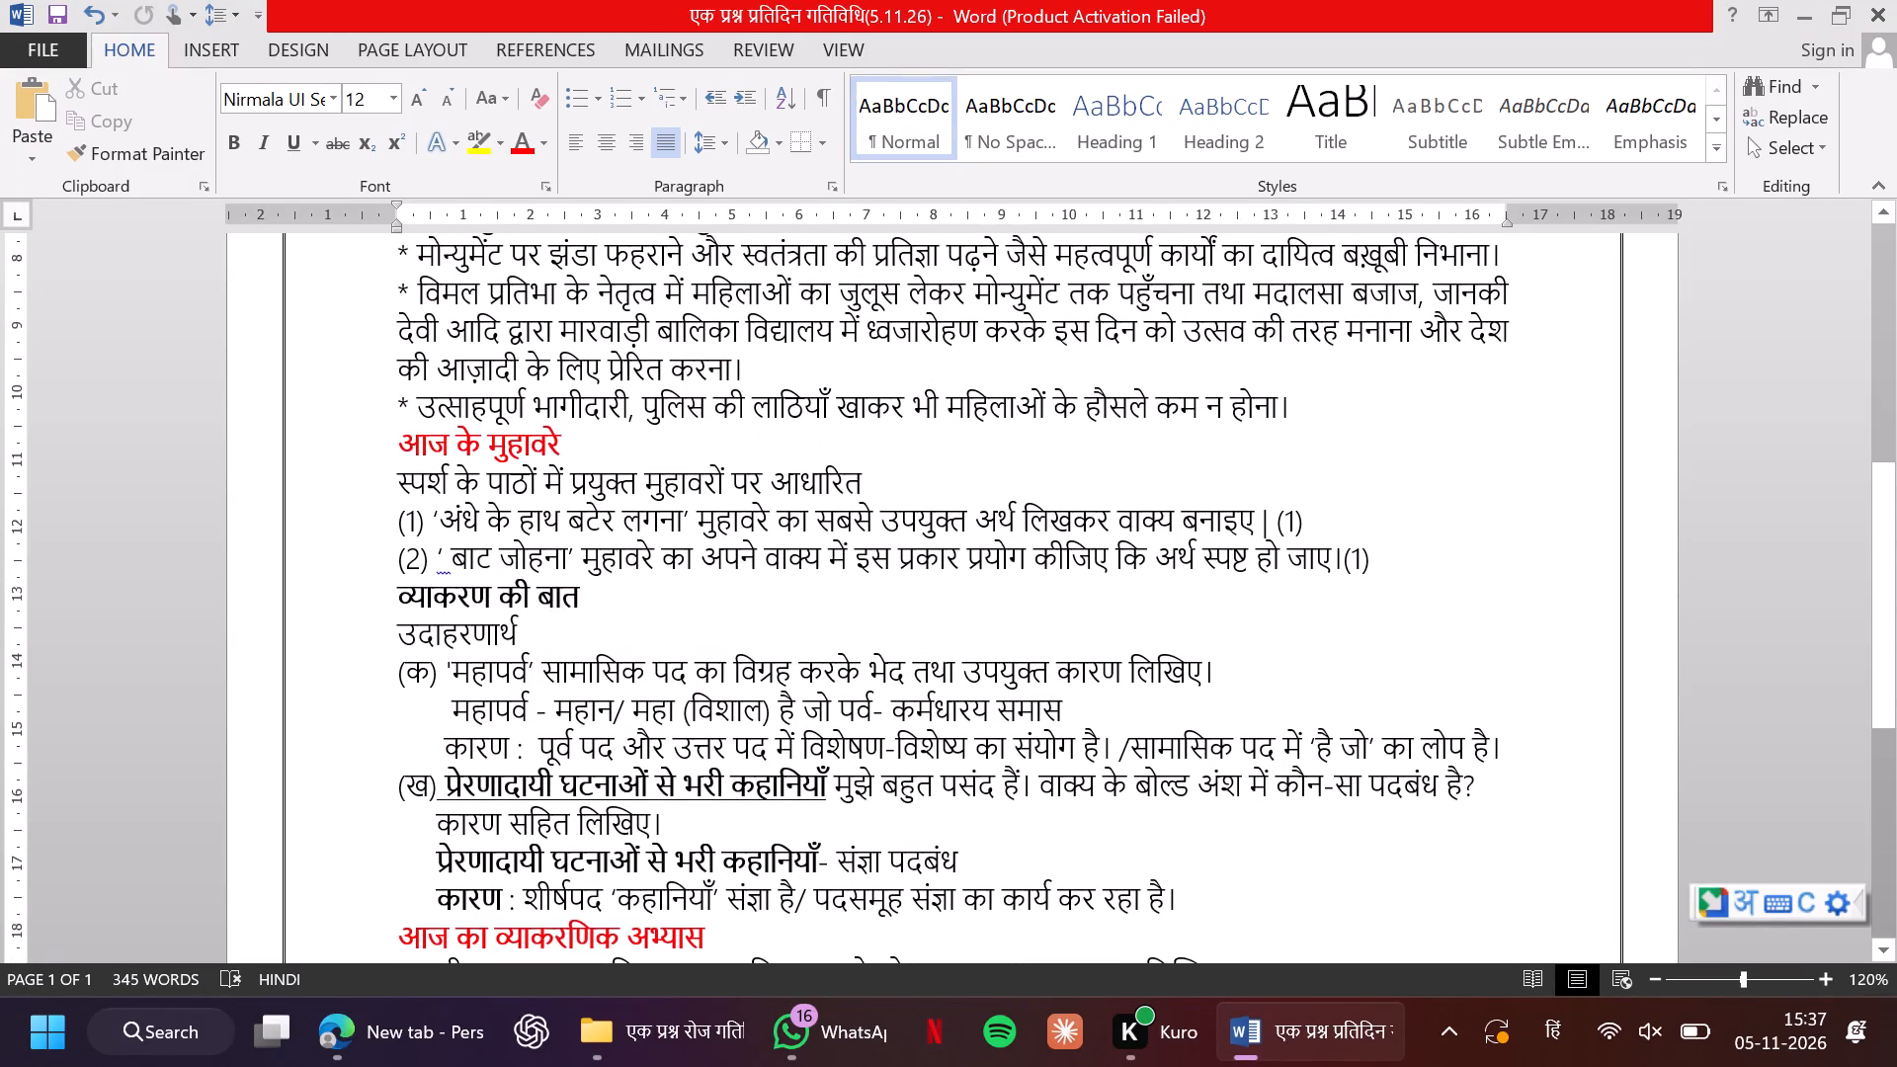
{"action": "scroll", "coordinate": [870, 723], "scroll_direction": "up", "scroll_amount": 2}
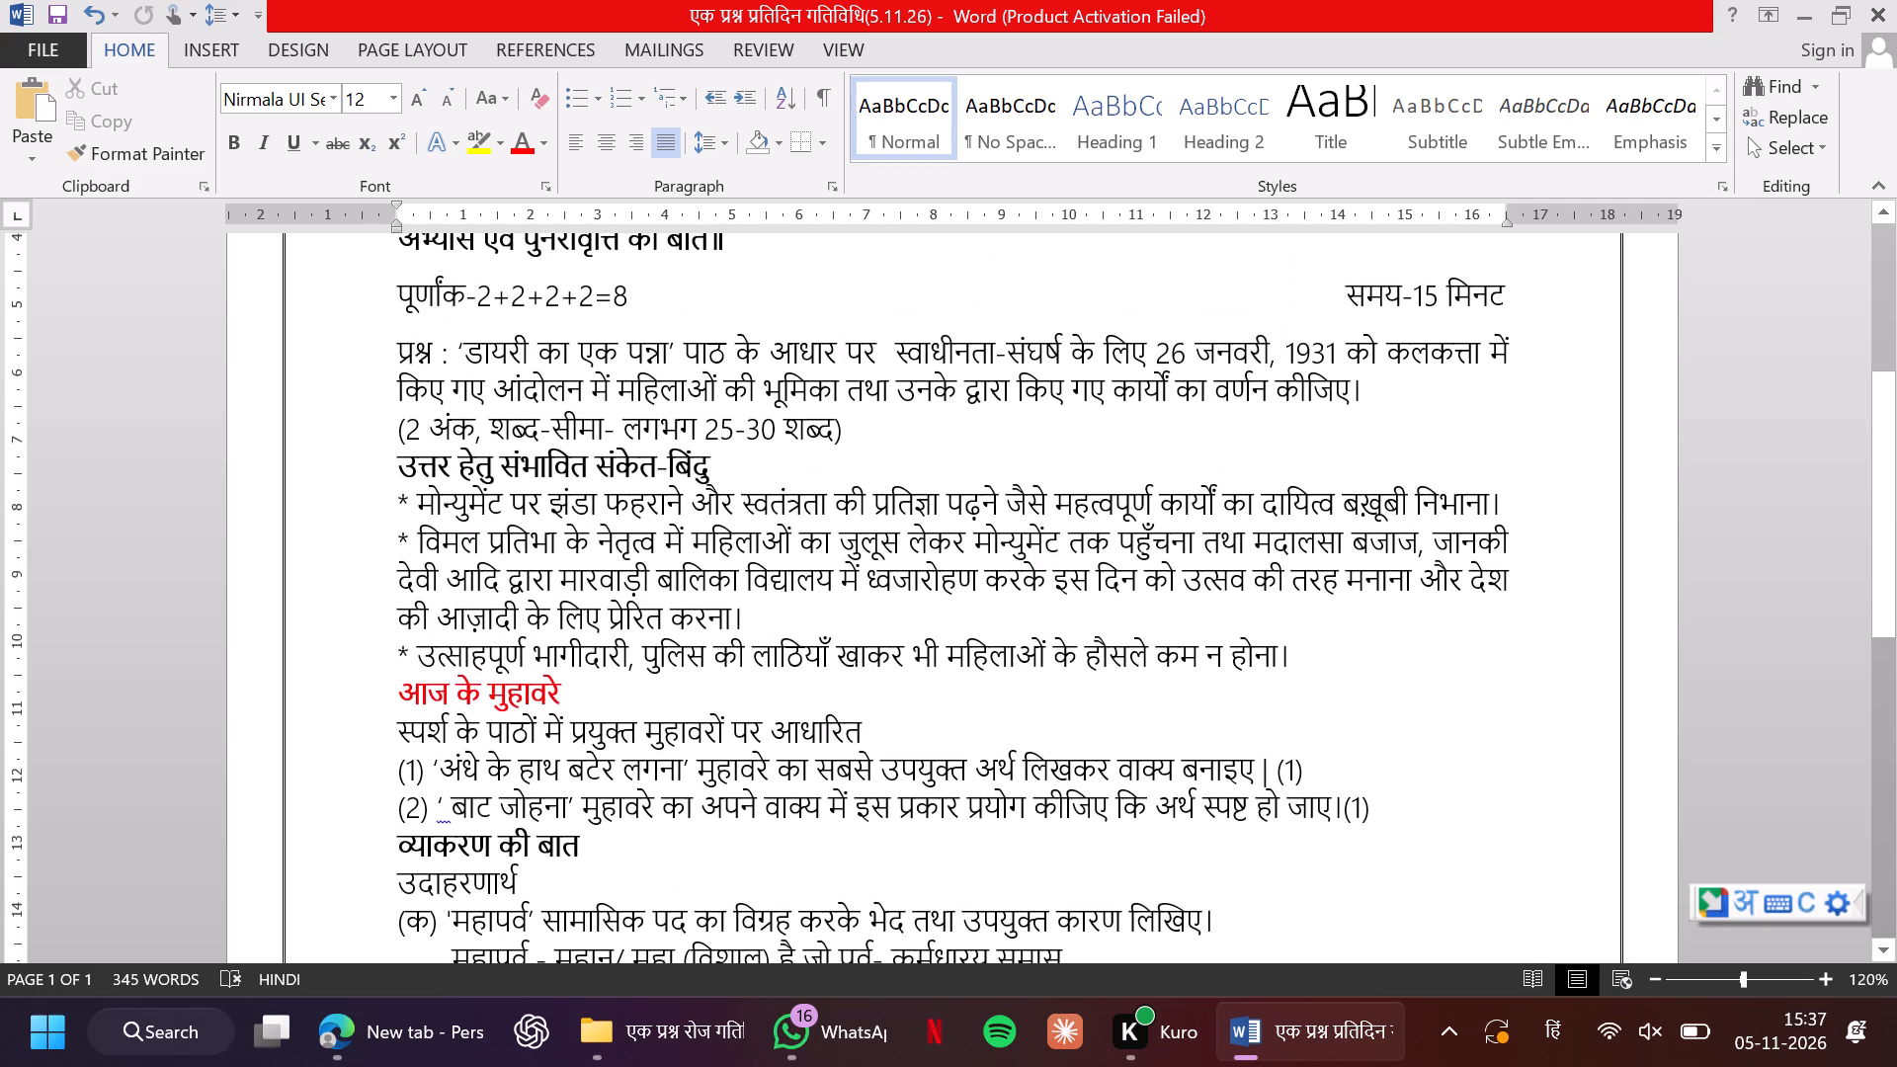
{"action": "scroll", "coordinate": [870, 723], "scroll_direction": "up", "scroll_amount": 1}
{"action": "scroll", "coordinate": [870, 723], "scroll_direction": "down", "scroll_amount": 1}
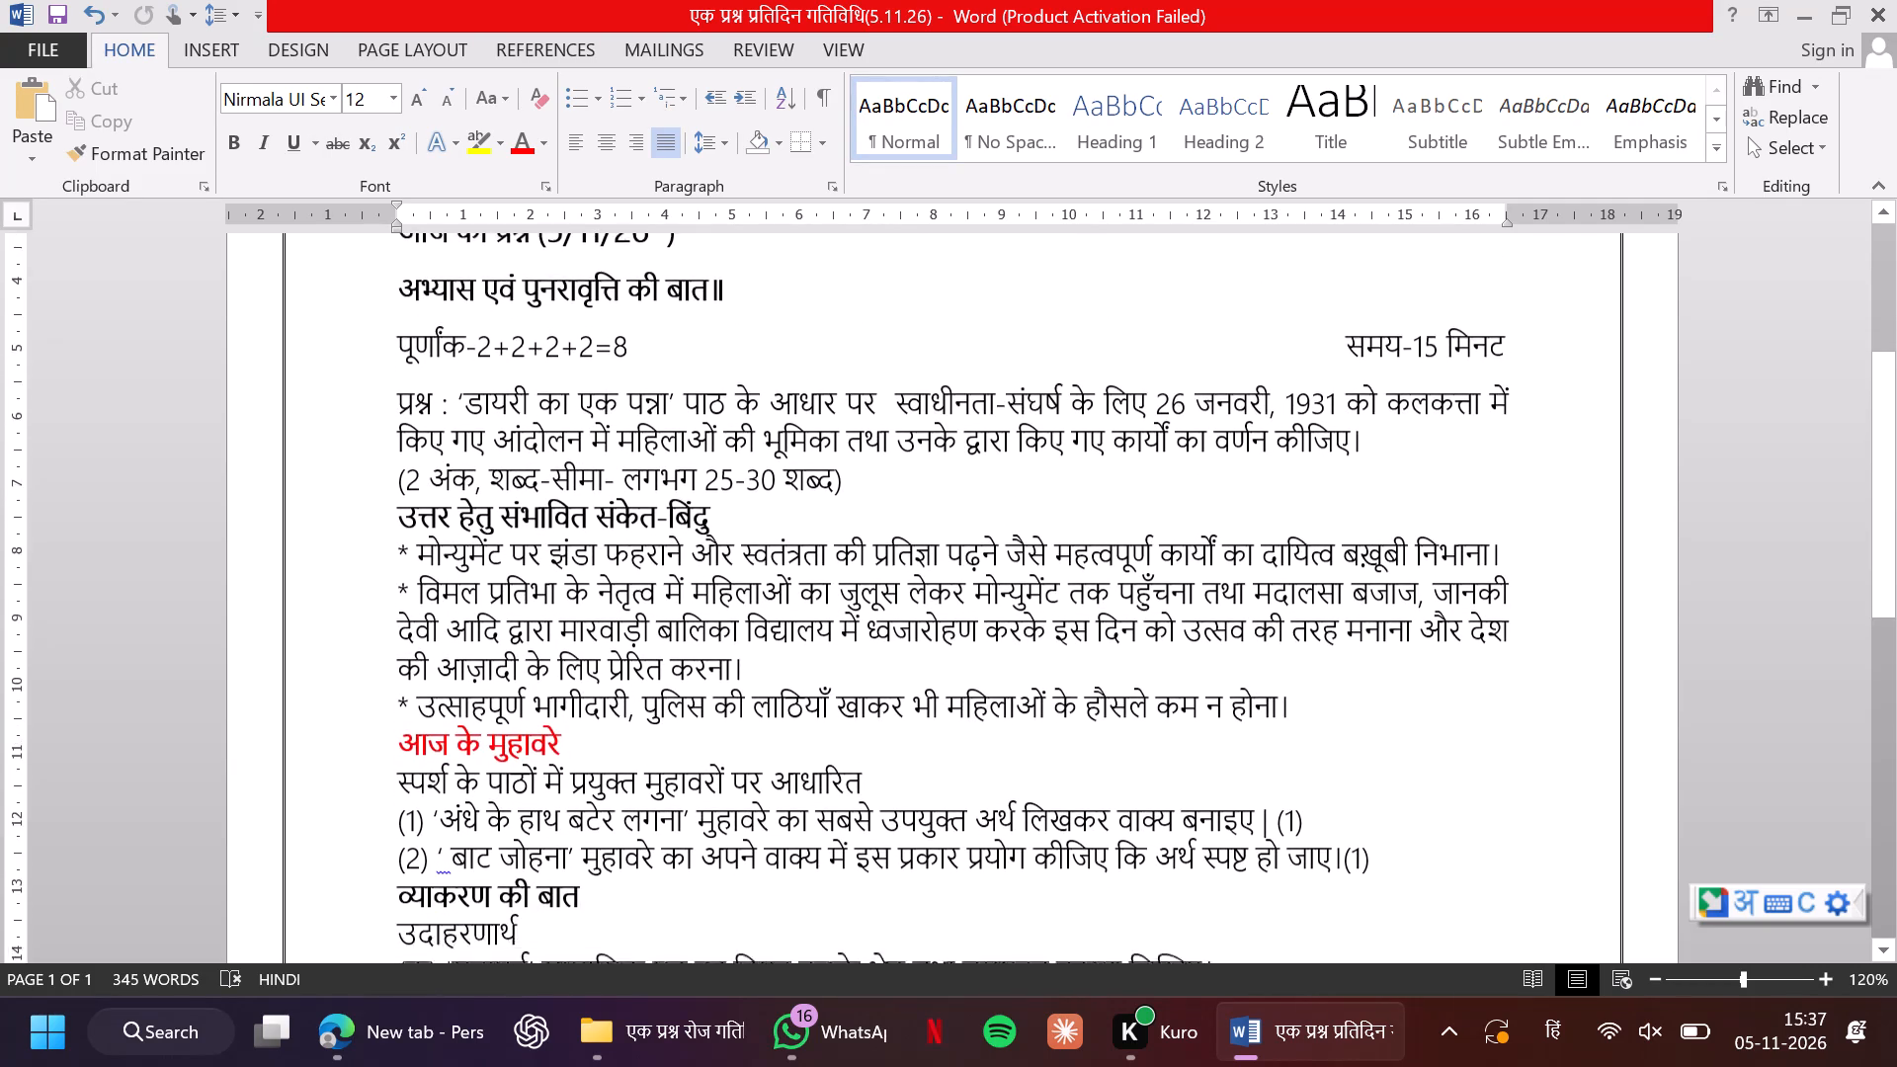
{"action": "scroll", "coordinate": [870, 723], "scroll_direction": "down", "scroll_amount": 2}
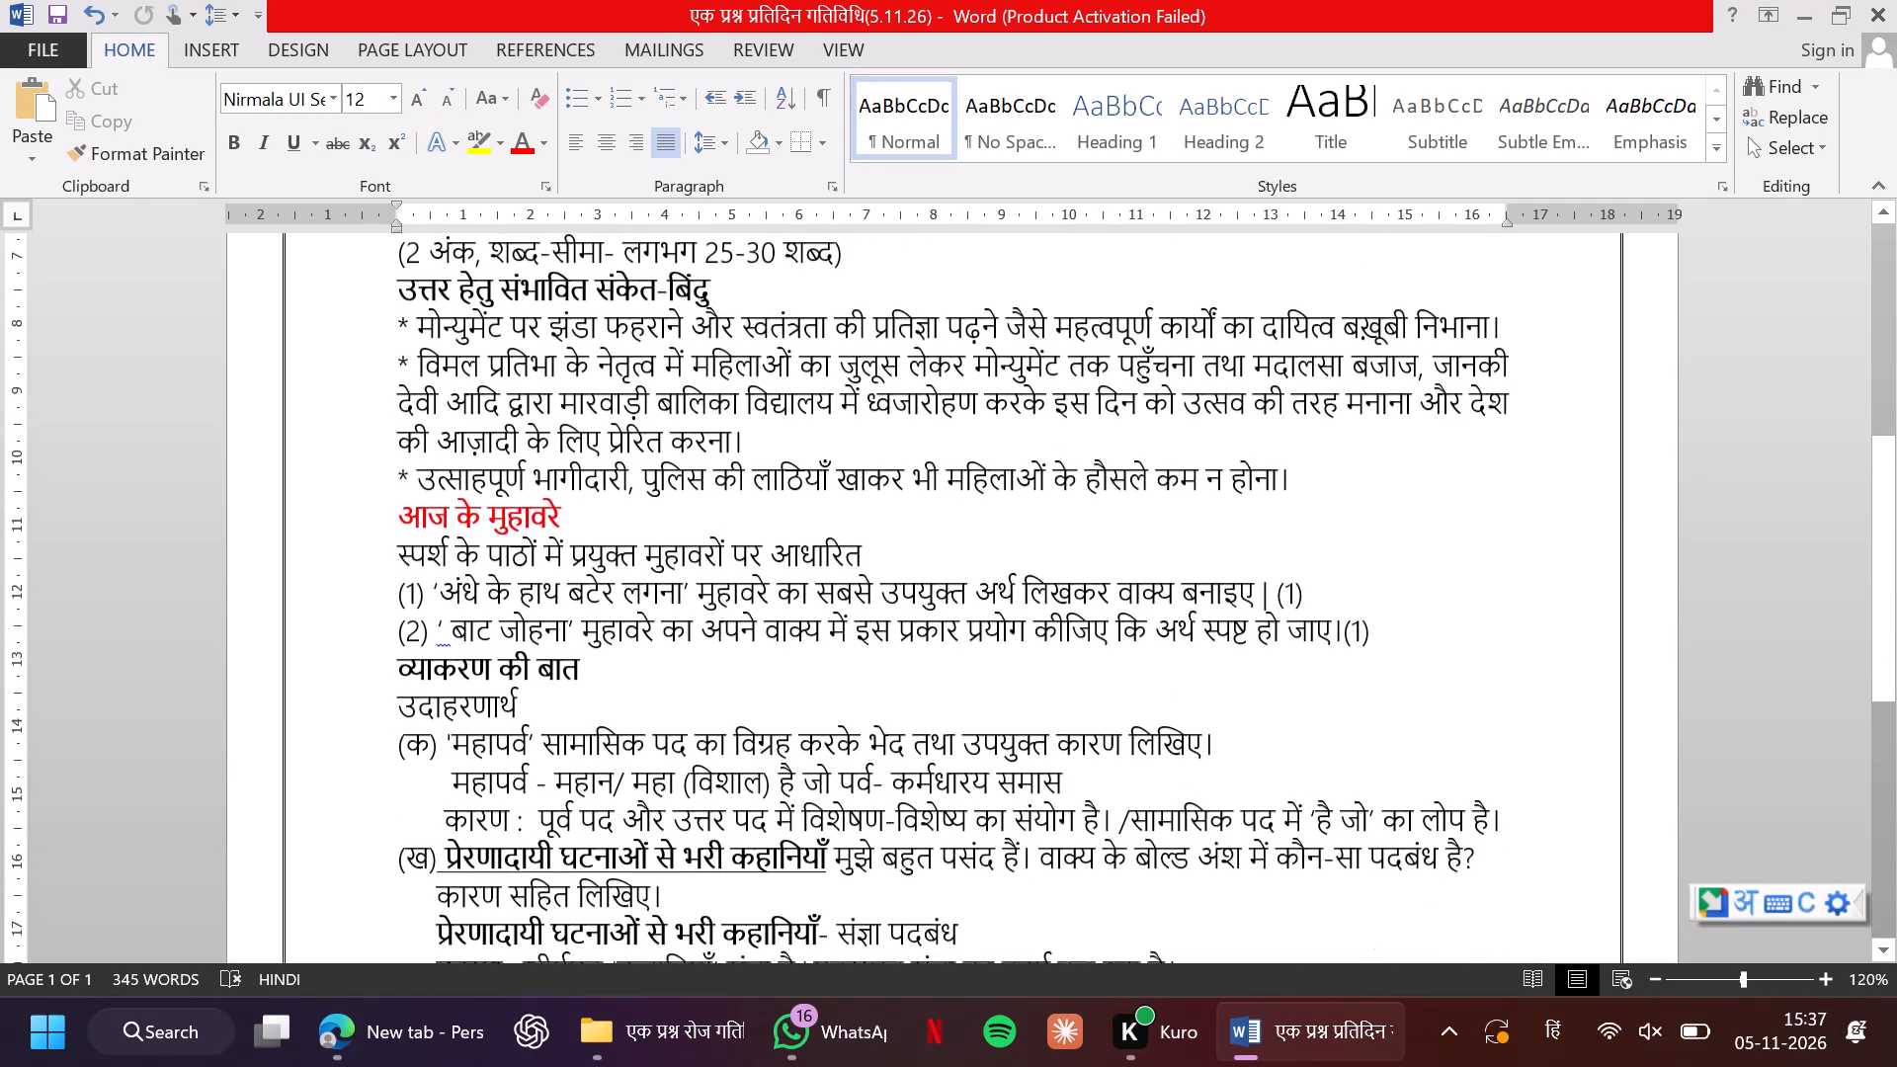
{"action": "scroll", "coordinate": [870, 723], "scroll_direction": "down", "scroll_amount": 1}
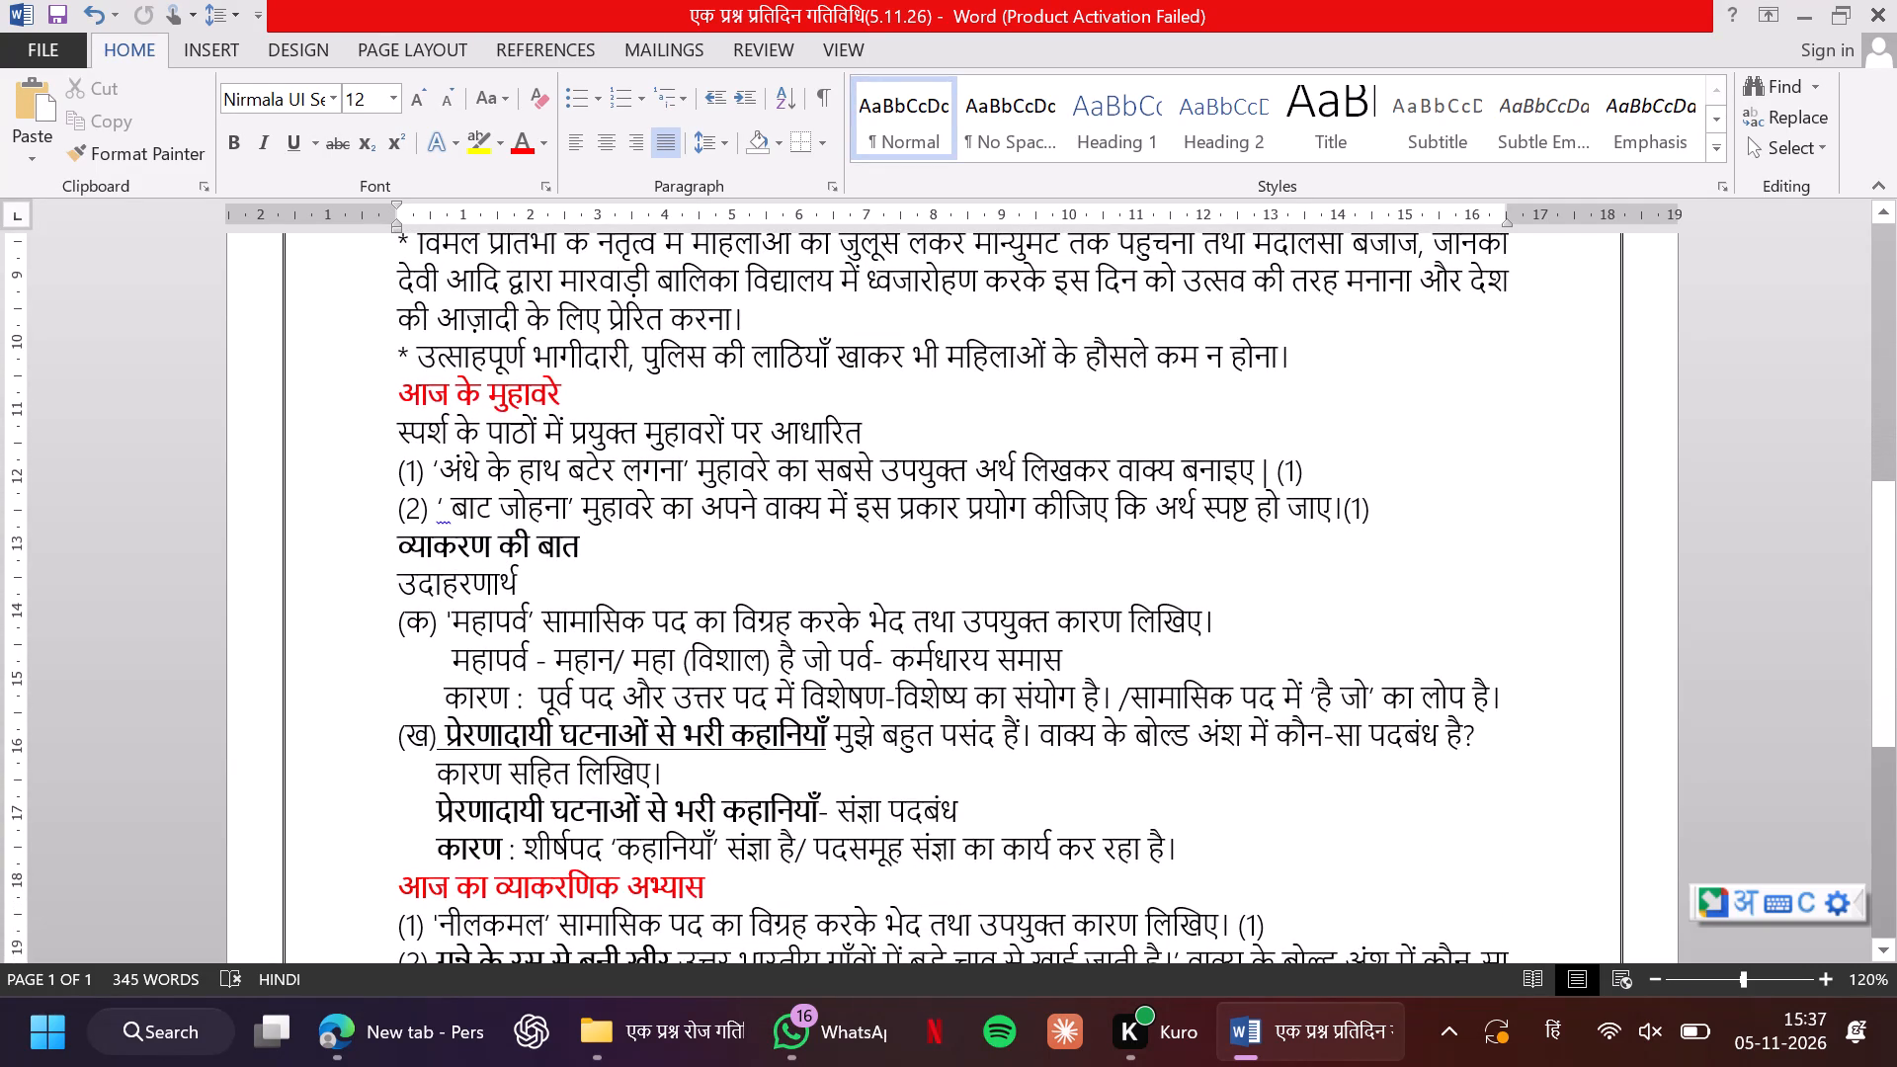
{"action": "scroll", "coordinate": [870, 723], "scroll_direction": "down", "scroll_amount": 1}
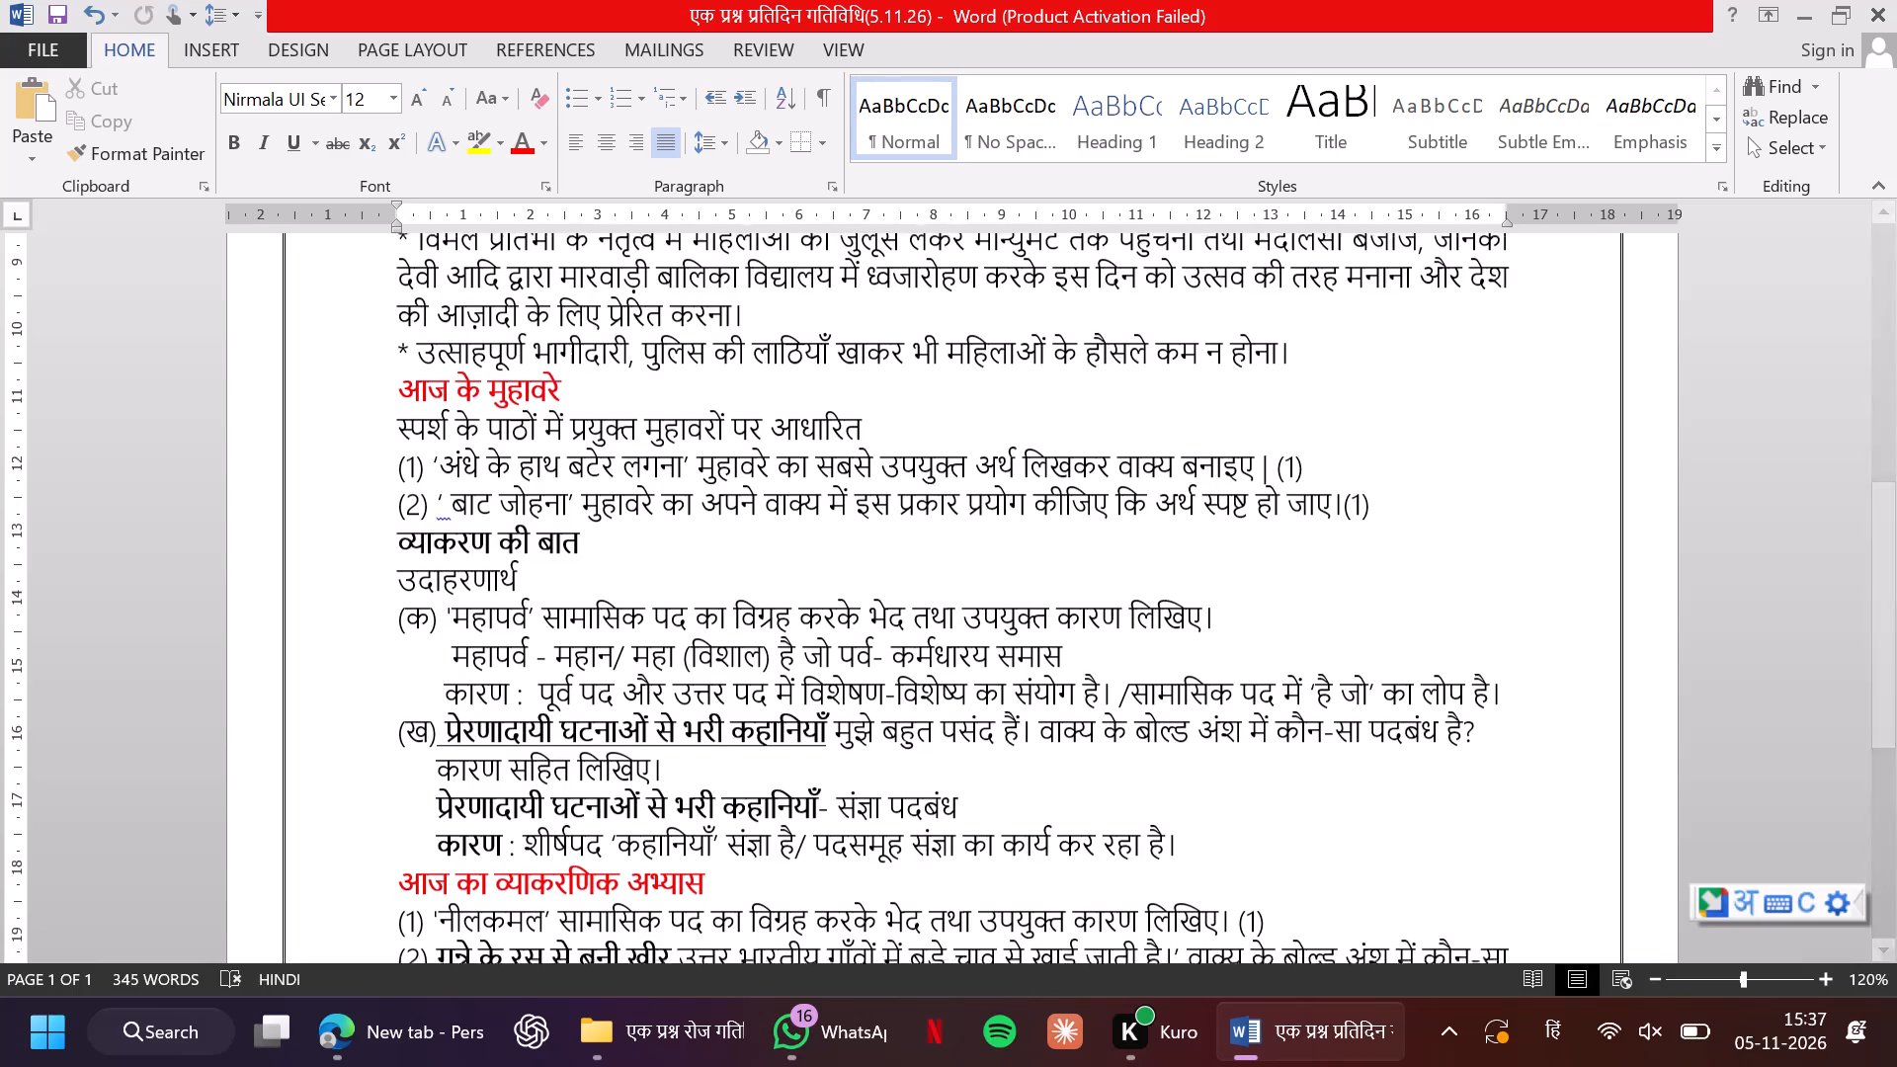
{"action": "scroll", "coordinate": [870, 723], "scroll_direction": "down", "scroll_amount": 2}
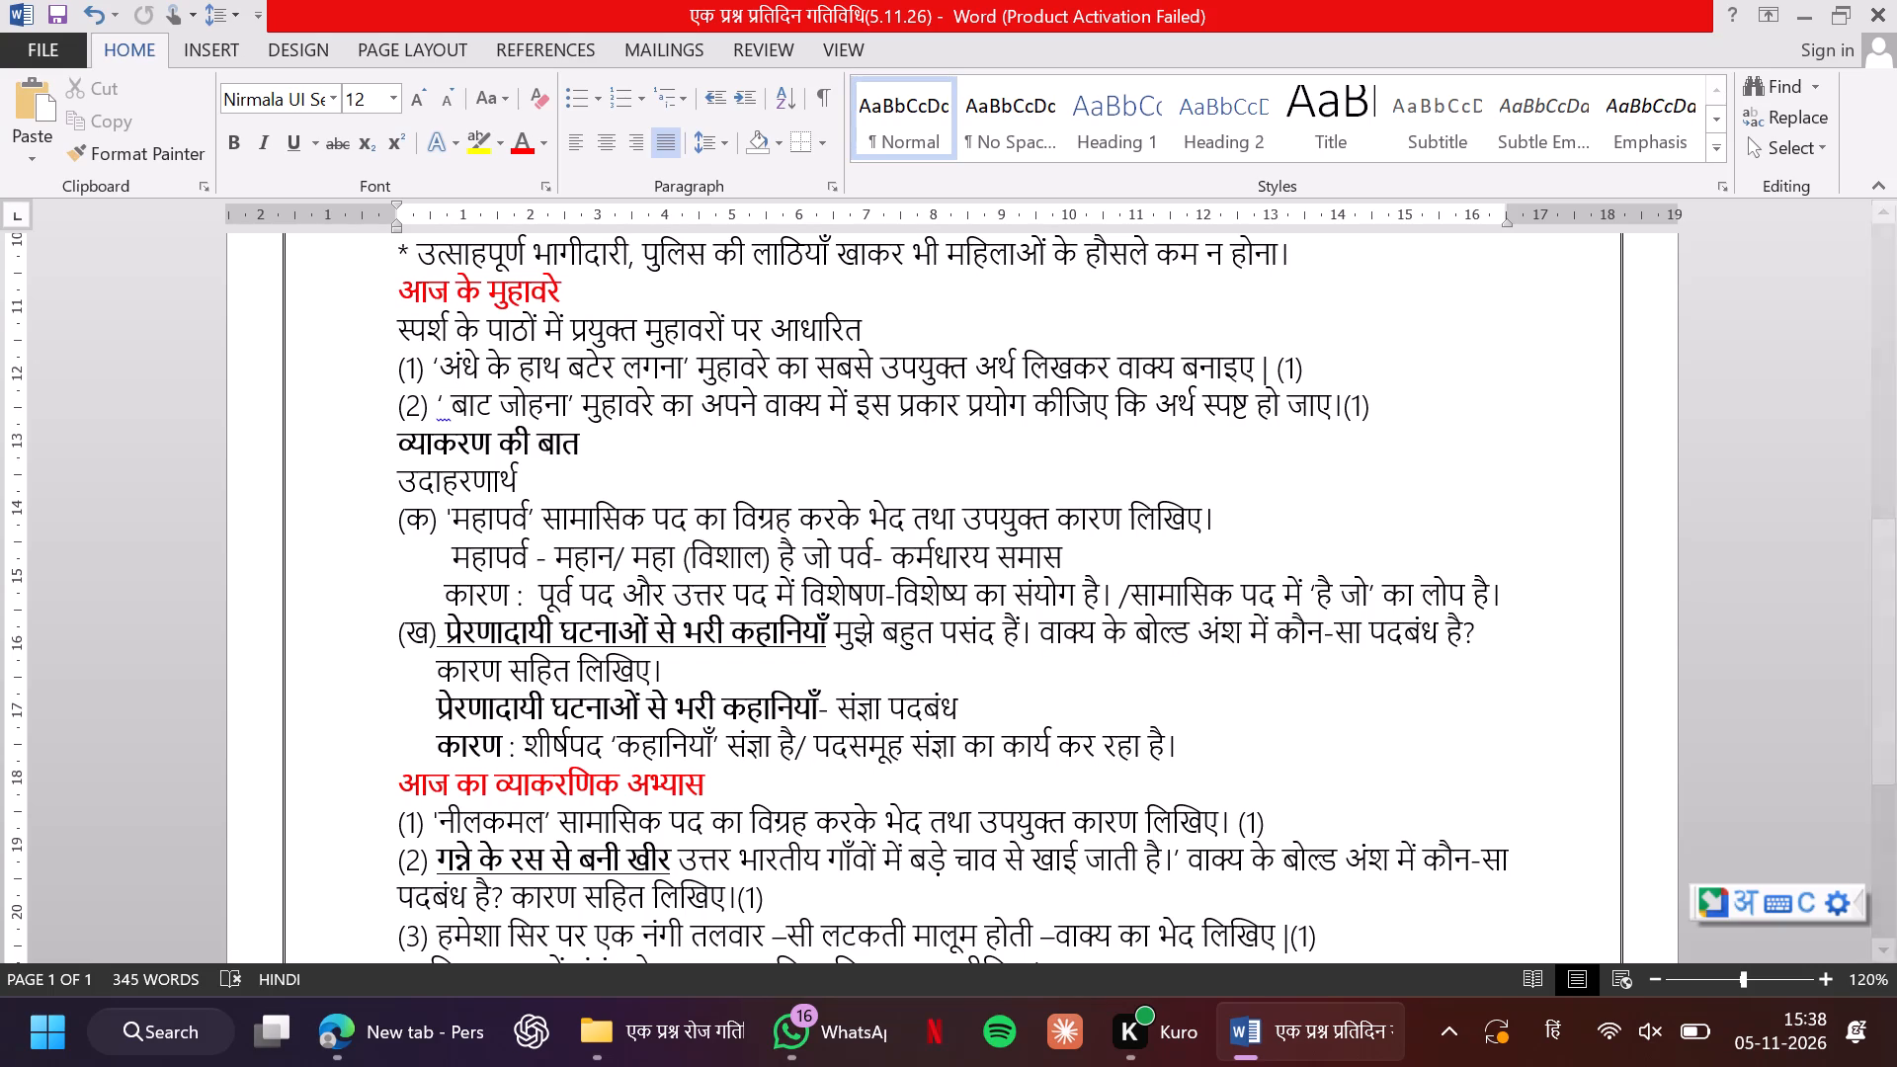
{"action": "scroll", "coordinate": [924, 666], "scroll_direction": "up", "scroll_amount": 1}
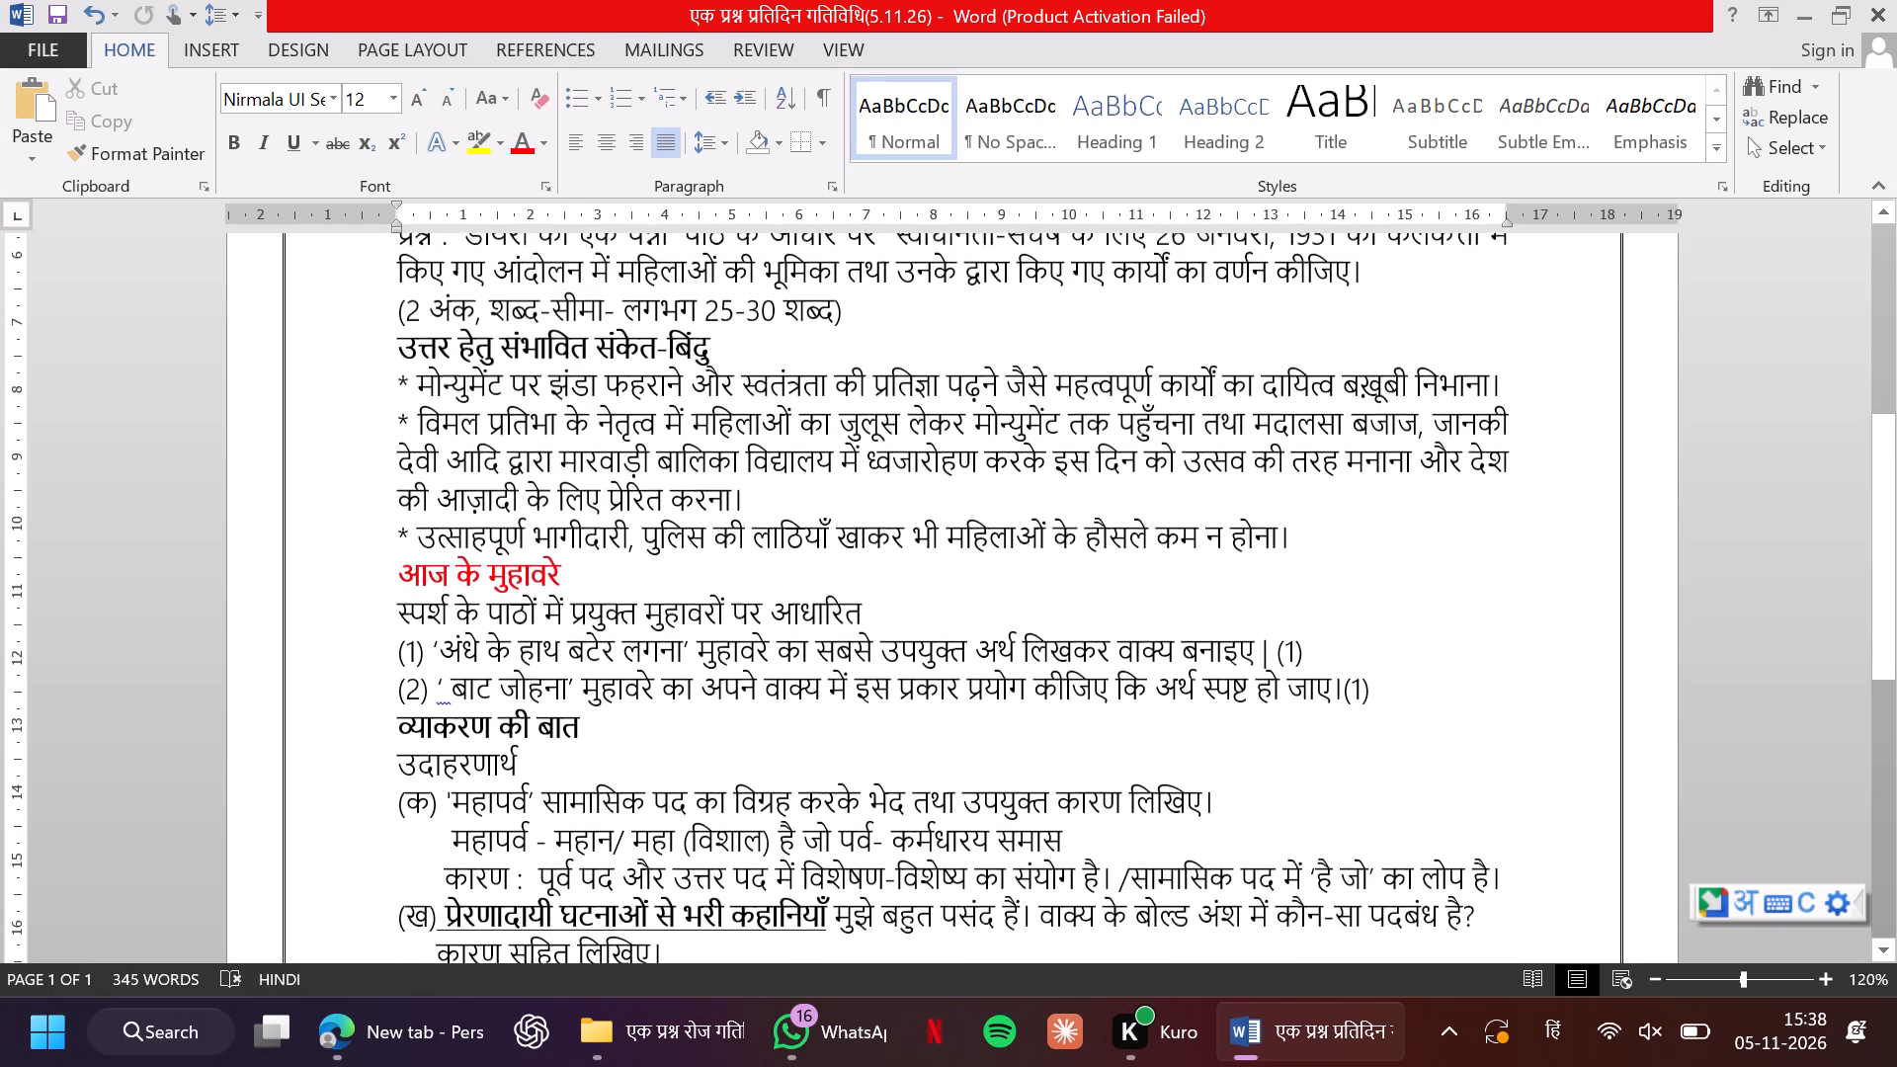
{"action": "scroll", "coordinate": [924, 666], "scroll_direction": "up", "scroll_amount": 2}
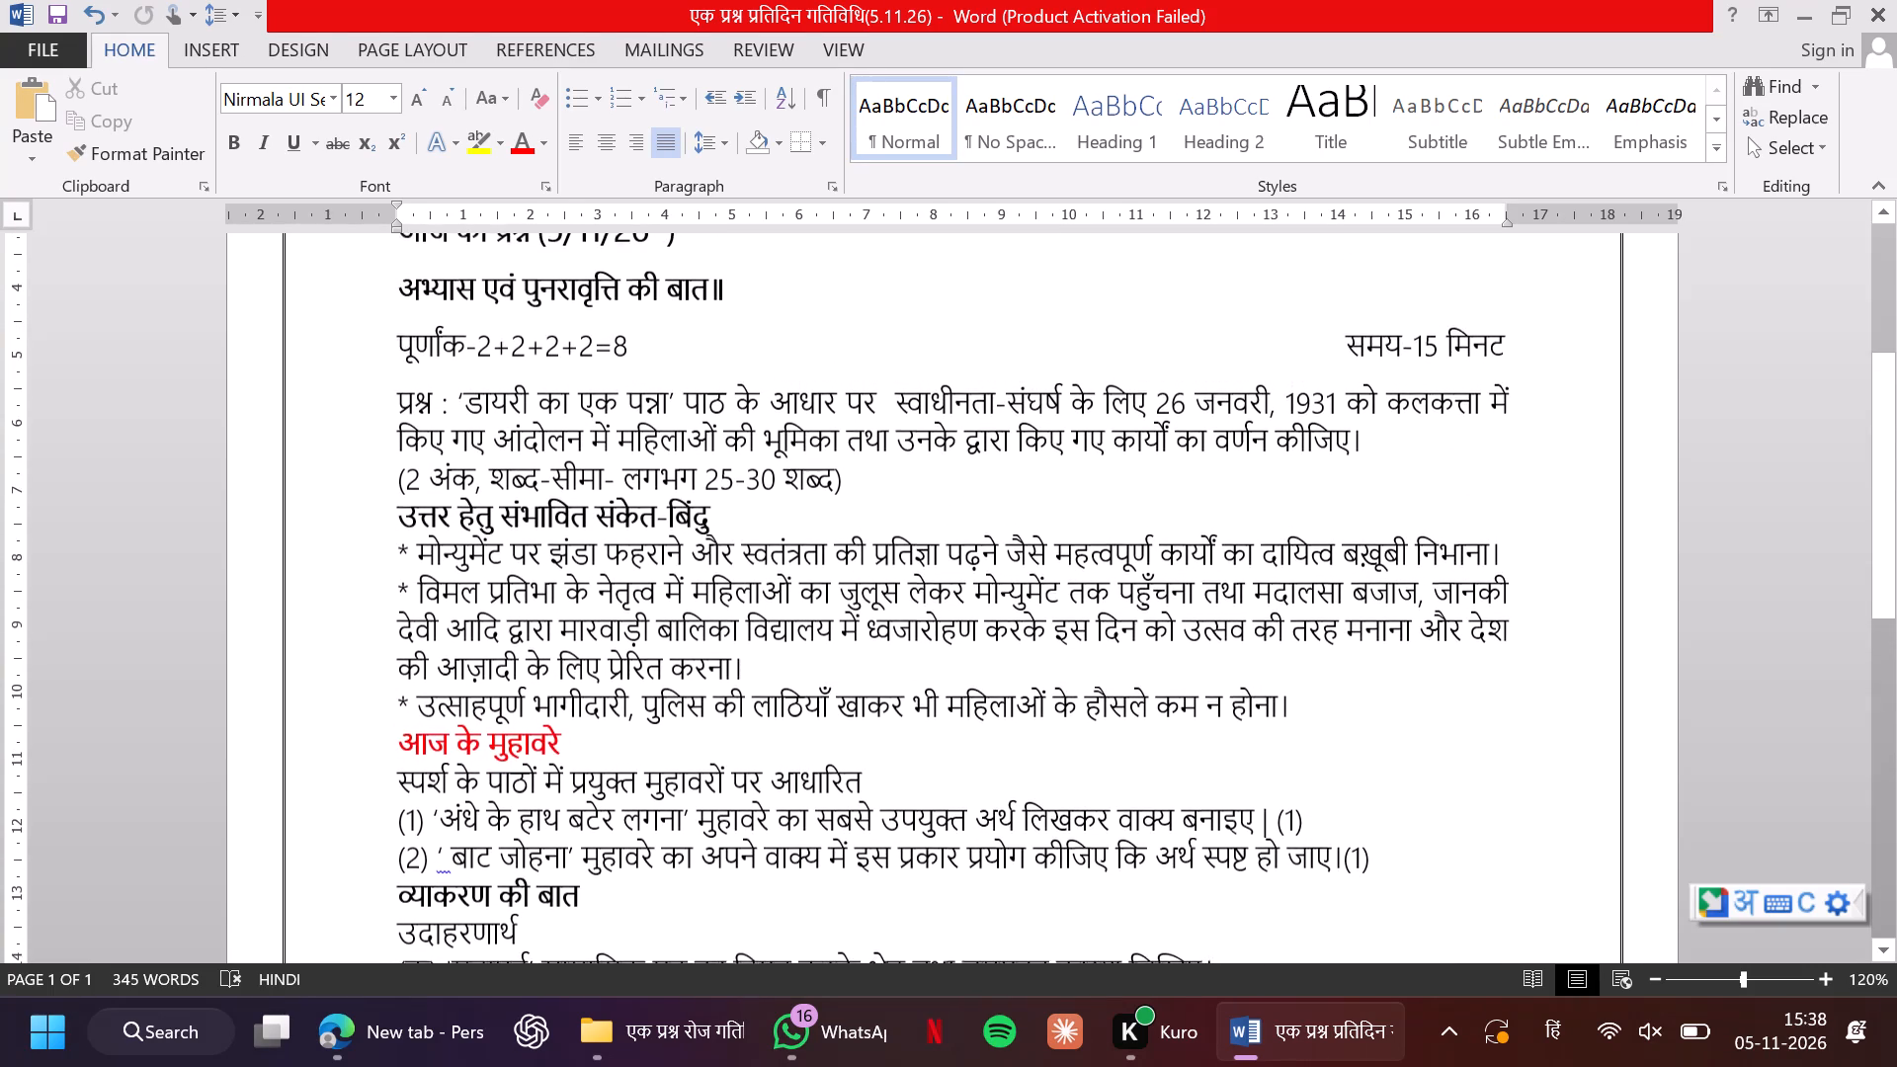
{"action": "scroll", "coordinate": [924, 666], "scroll_direction": "up", "scroll_amount": 1}
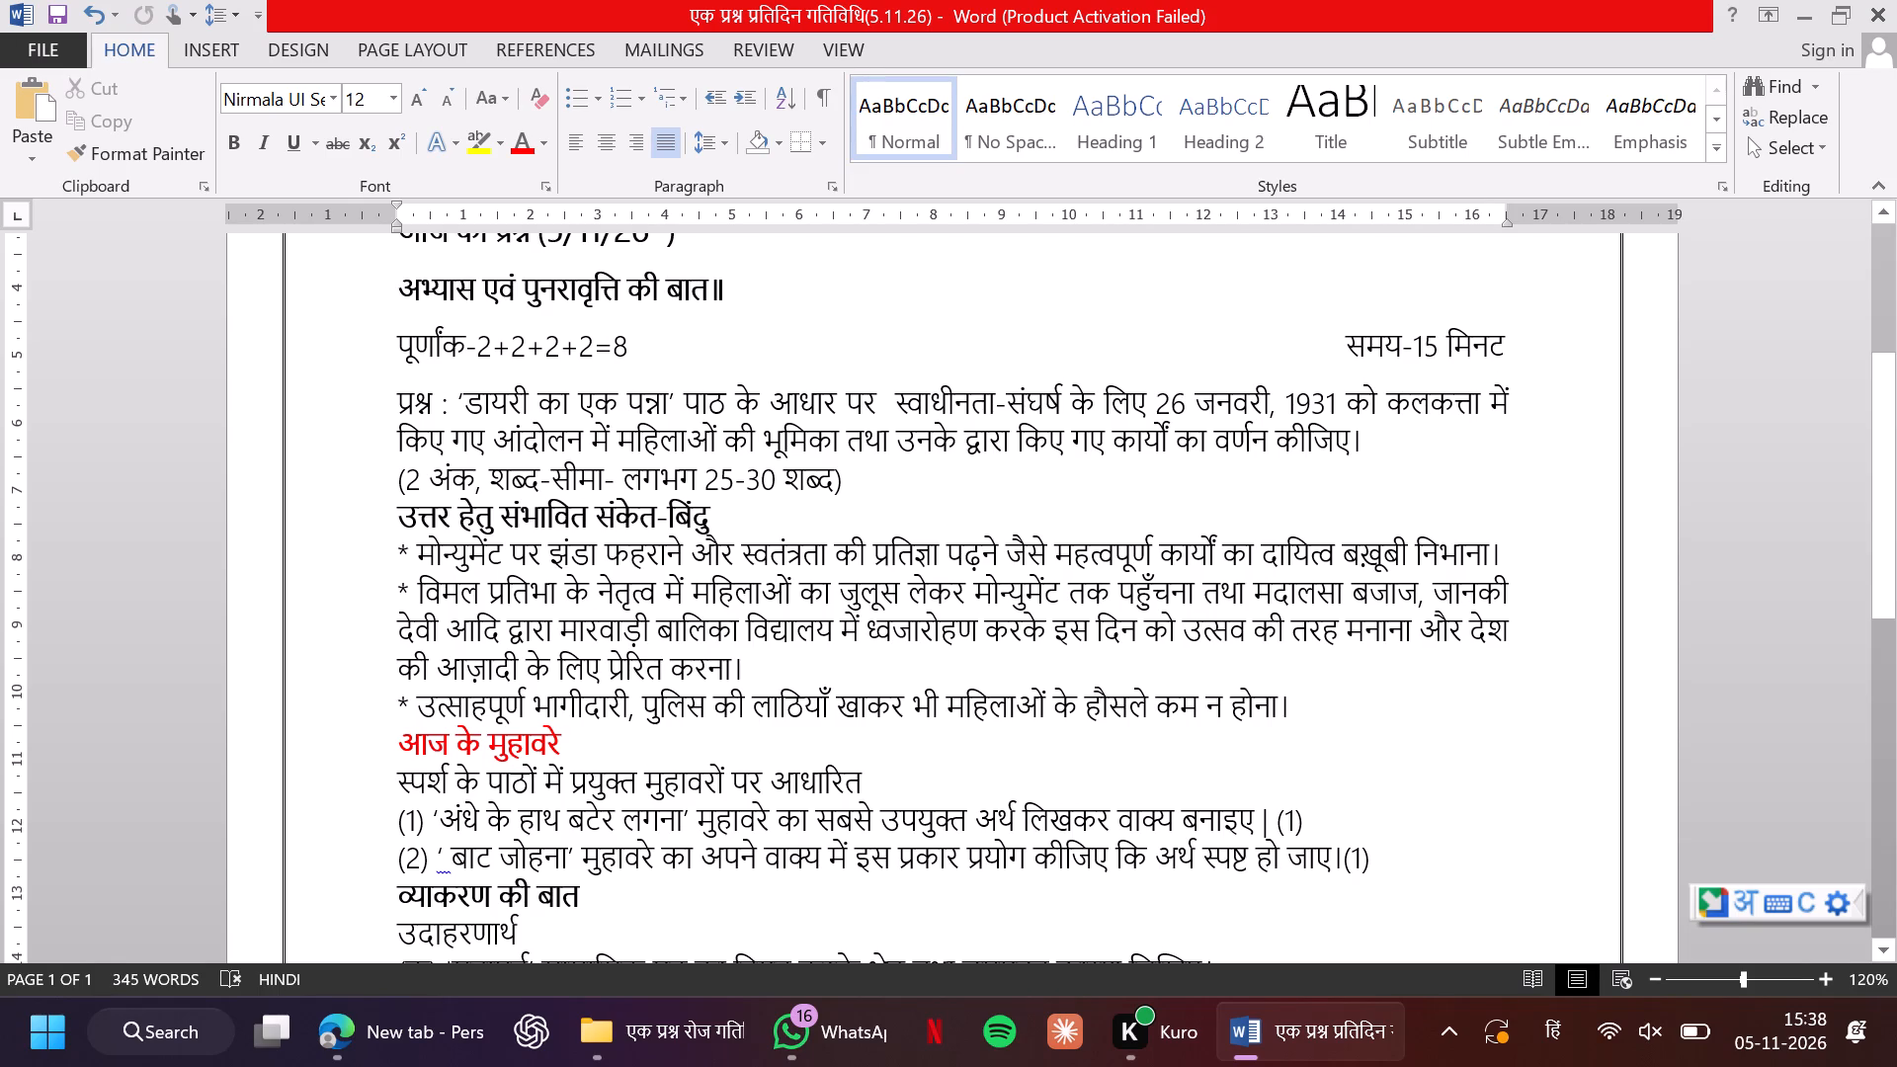
Delete the उत्तर हेतु संभावित संकेत-बिंदु heading and its three answer hints below the main question.
{"action": "left_click_drag", "start_coordinate": [397, 519], "coordinate": [1316, 698]}
{"action": "key", "text": "BackSpace"}
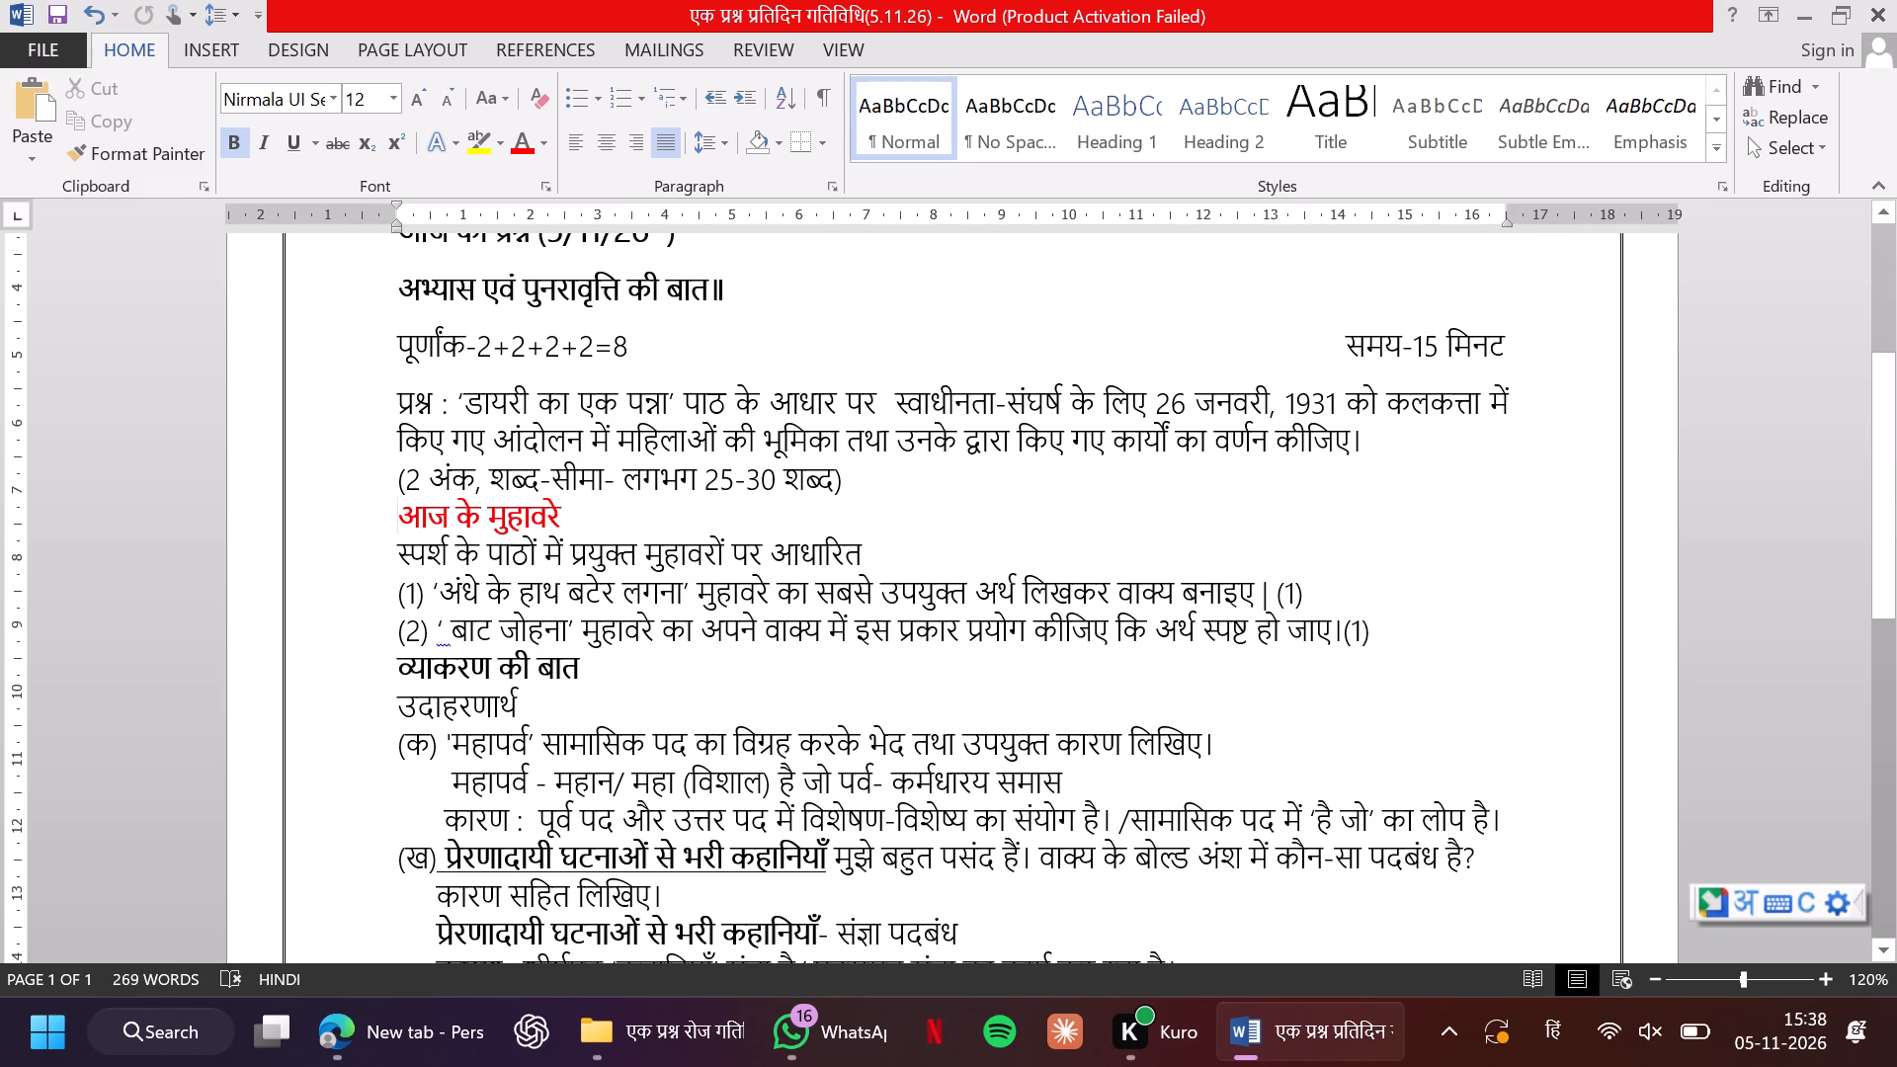
Change the red idioms heading to the singular आज का मुहावरा.
{"action": "left_click", "coordinate": [556, 519]}
{"action": "key", "text": "BackSpace"}
{"action": "key", "text": "BackSpace"}
{"action": "key", "text": "BackSpace"}
{"action": "key", "text": "BackSpace"}
{"action": "key", "text": "BackSpace"}
{"action": "key", "text": "BackSpace"}
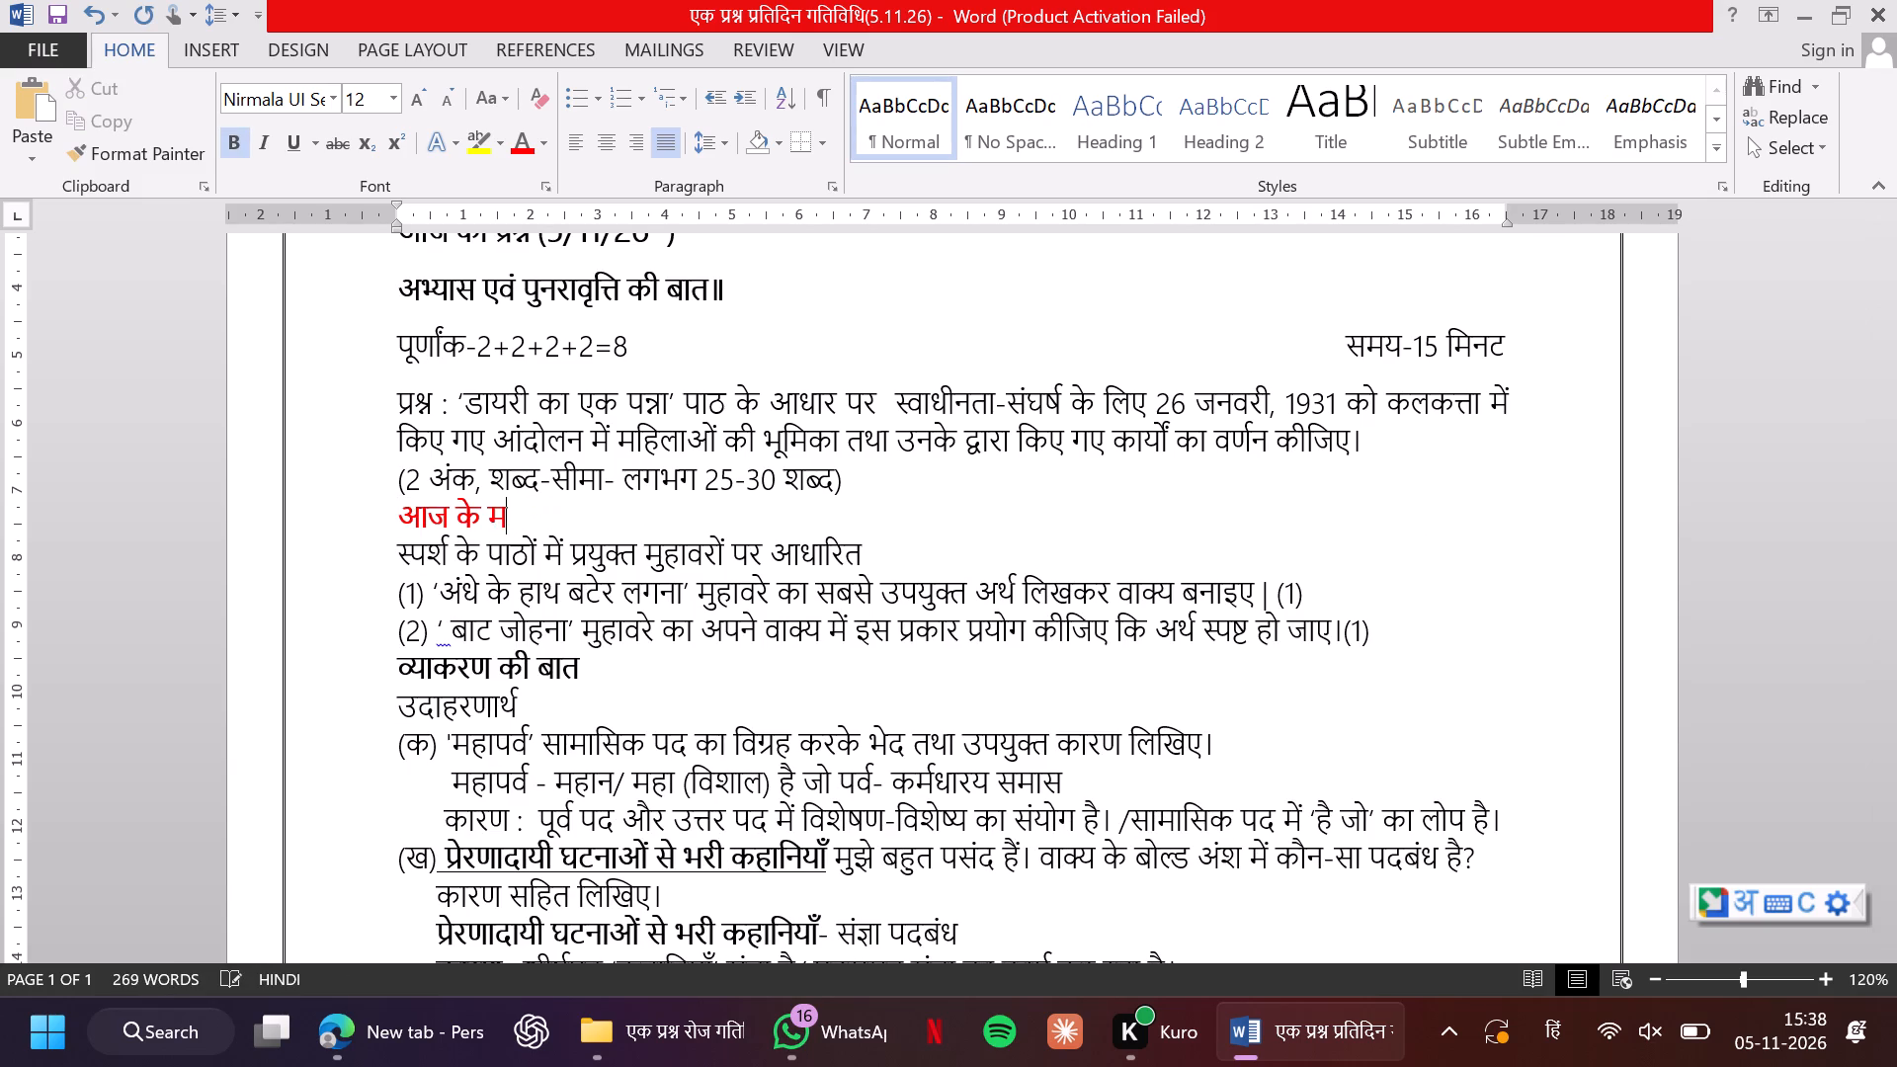
{"action": "key", "text": "BackSpace"}
{"action": "key", "text": "BackSpace"}
{"action": "key", "text": "BackSpace"}
{"action": "key", "text": "BackSpace"}
{"action": "type", "text": "KA"}
{"action": "key", "text": "space"}
{"action": "type", "text": "MUHAAVARA"}
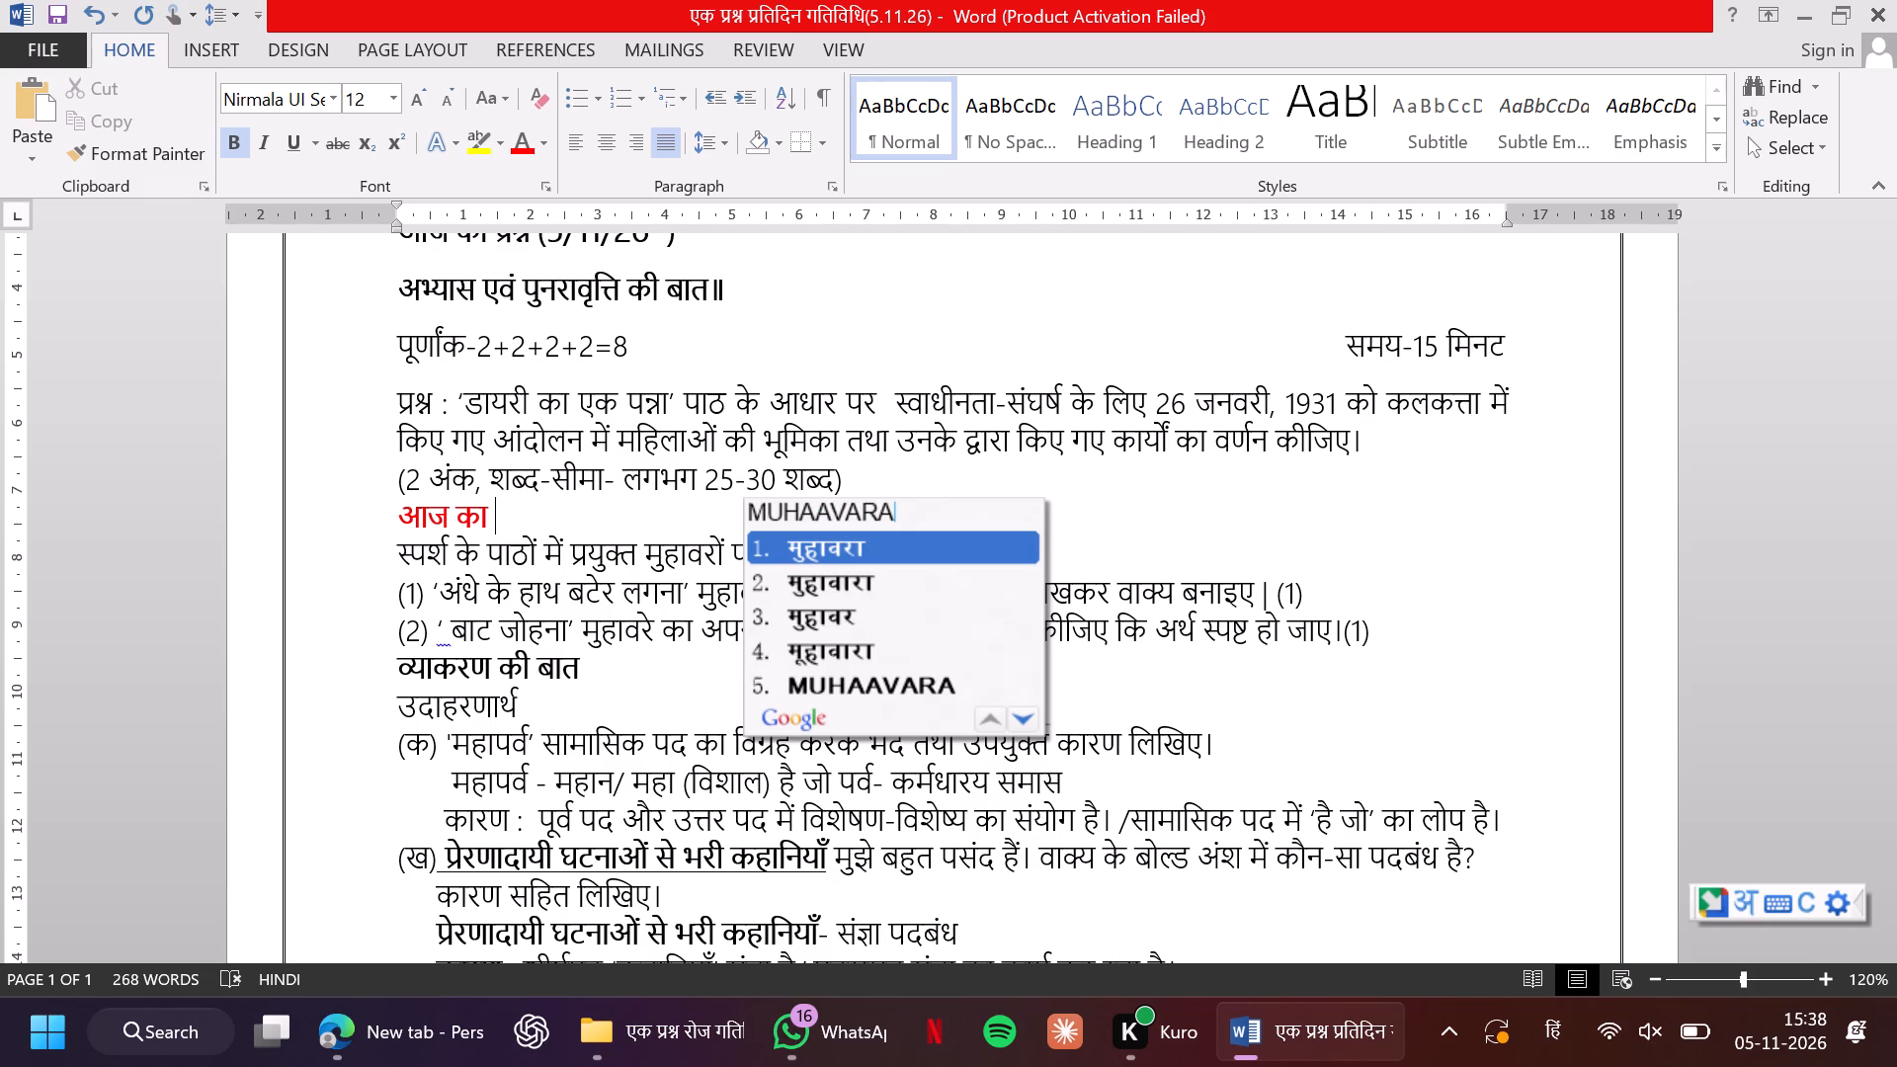
{"action": "key", "text": "space"}
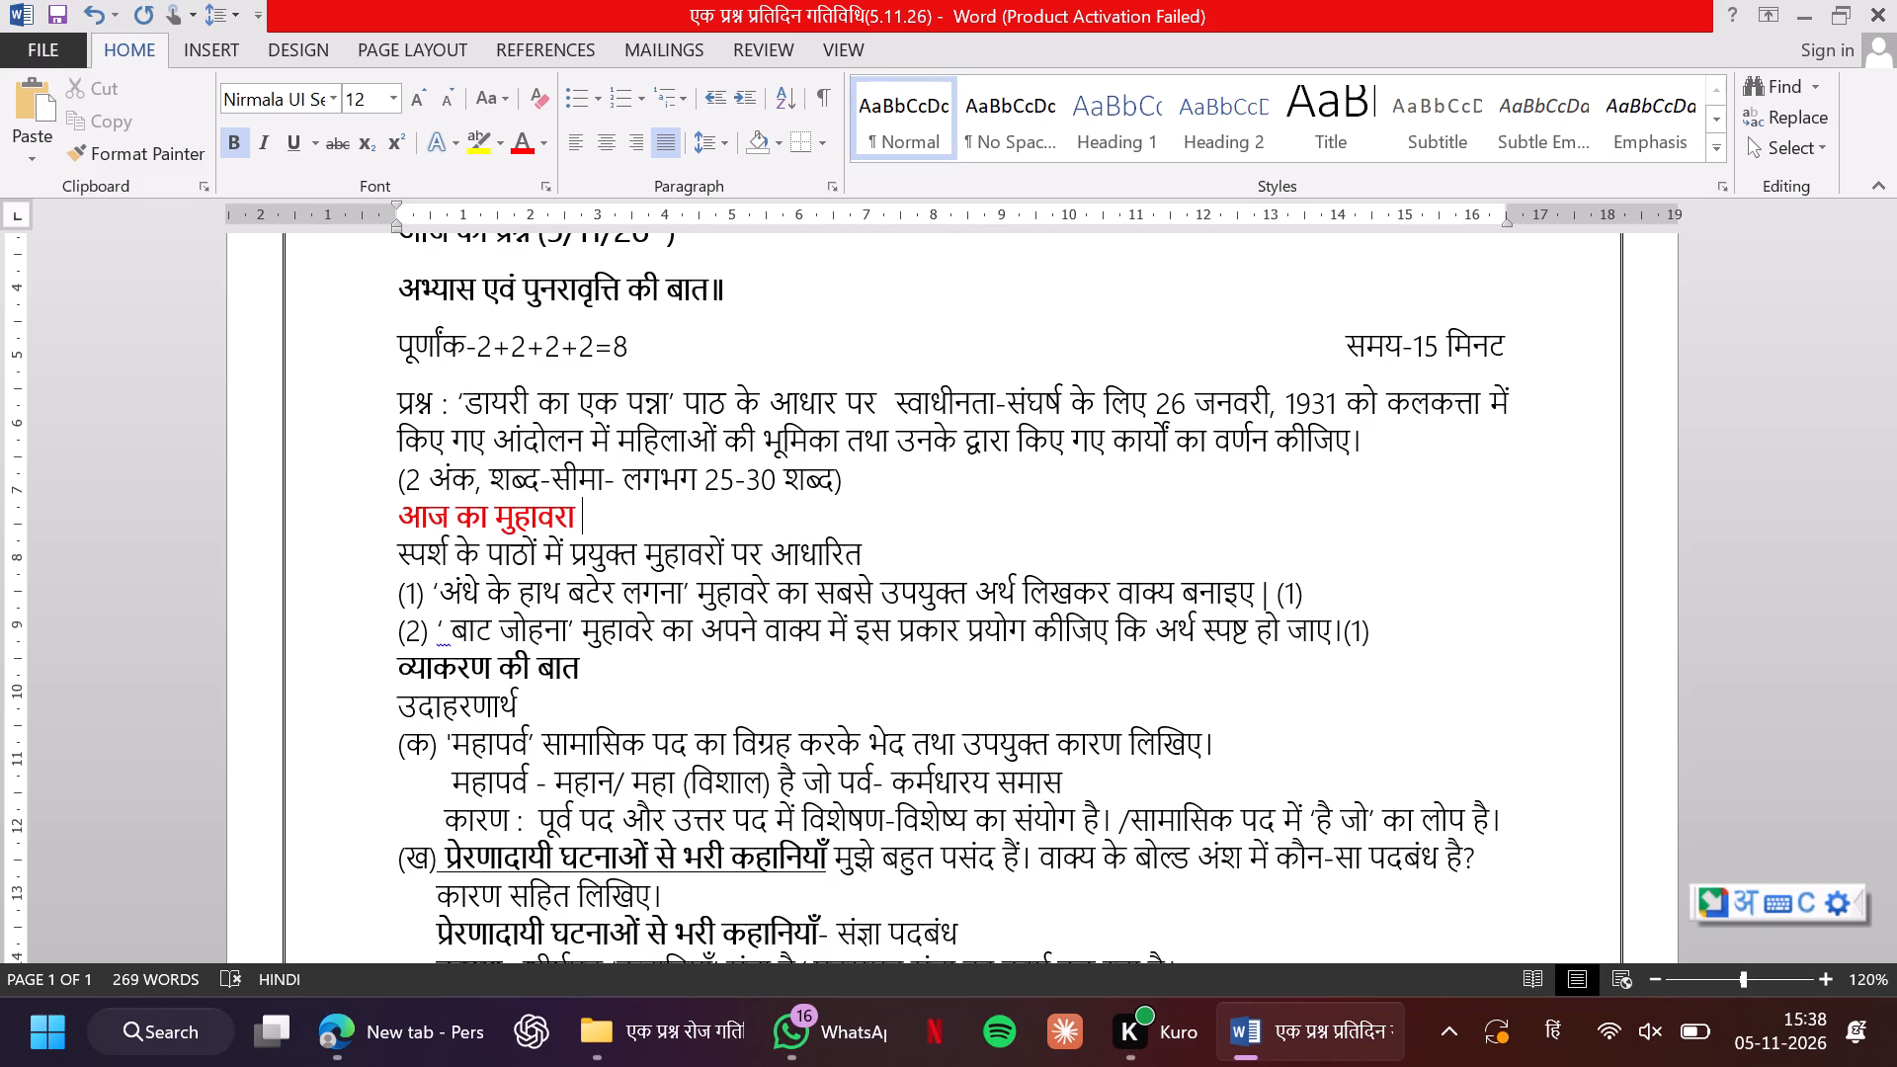
Delete the स्पर्श के पाठों में प्रयुक्त मुहावरों पर आधारित line and the stray space before the first idiom question.
{"action": "left_click_drag", "start_coordinate": [401, 565], "coordinate": [487, 564]}
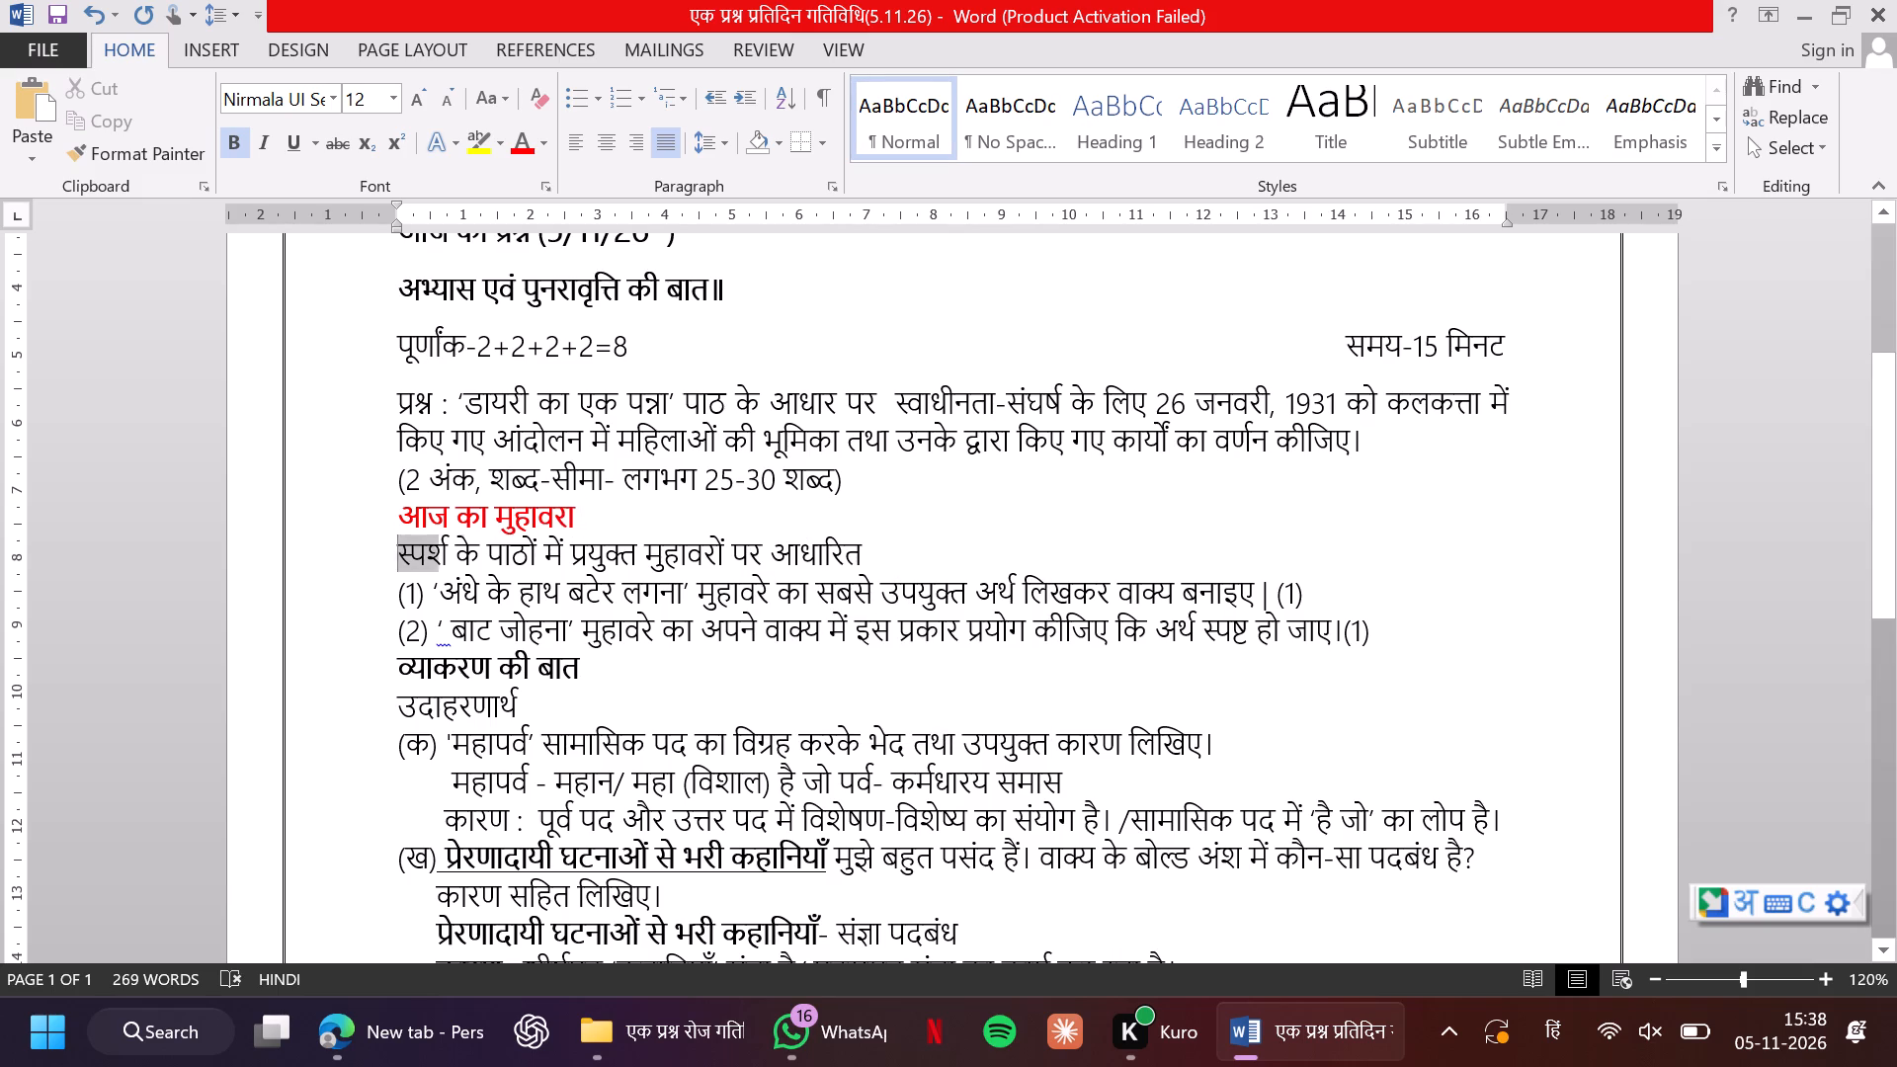
{"action": "left_click_drag", "start_coordinate": [487, 564], "coordinate": [872, 565]}
{"action": "key", "text": "BackSpace"}
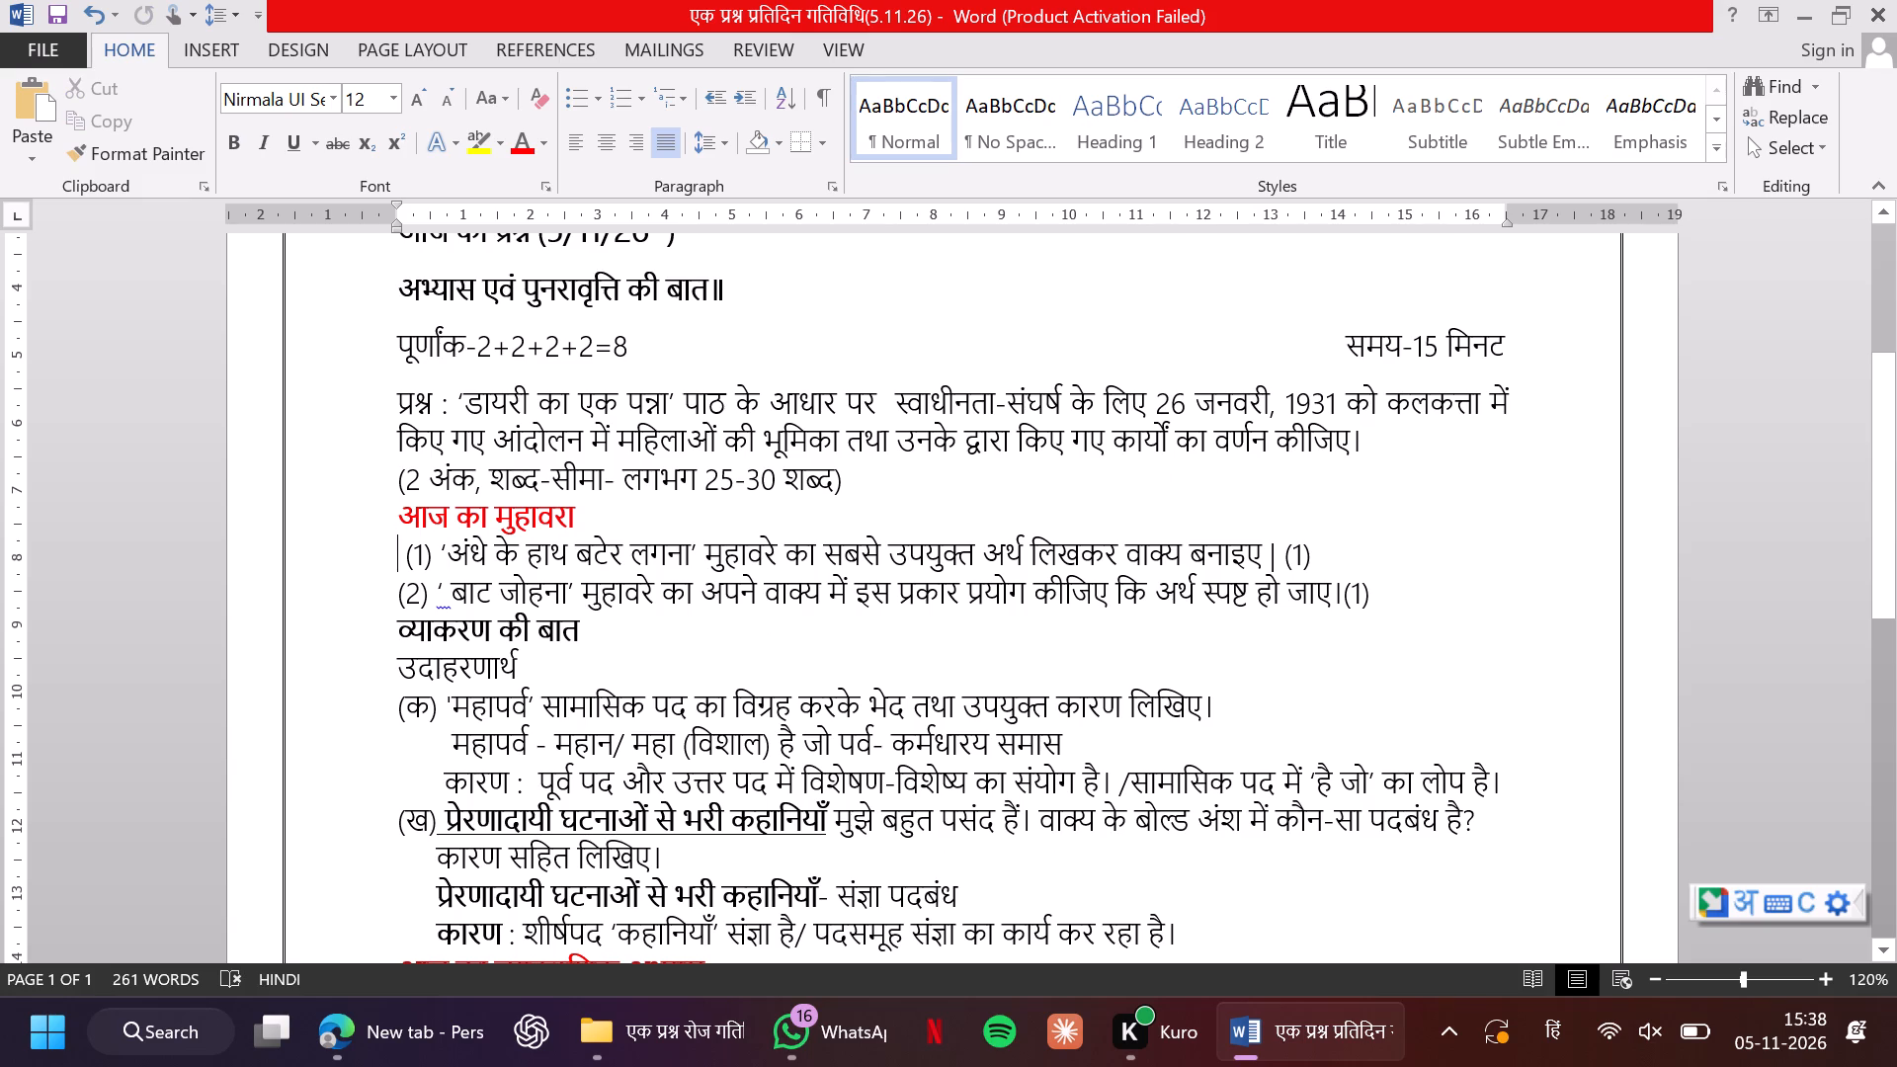
{"action": "key", "text": "Right"}
{"action": "key", "text": "BackSpace"}
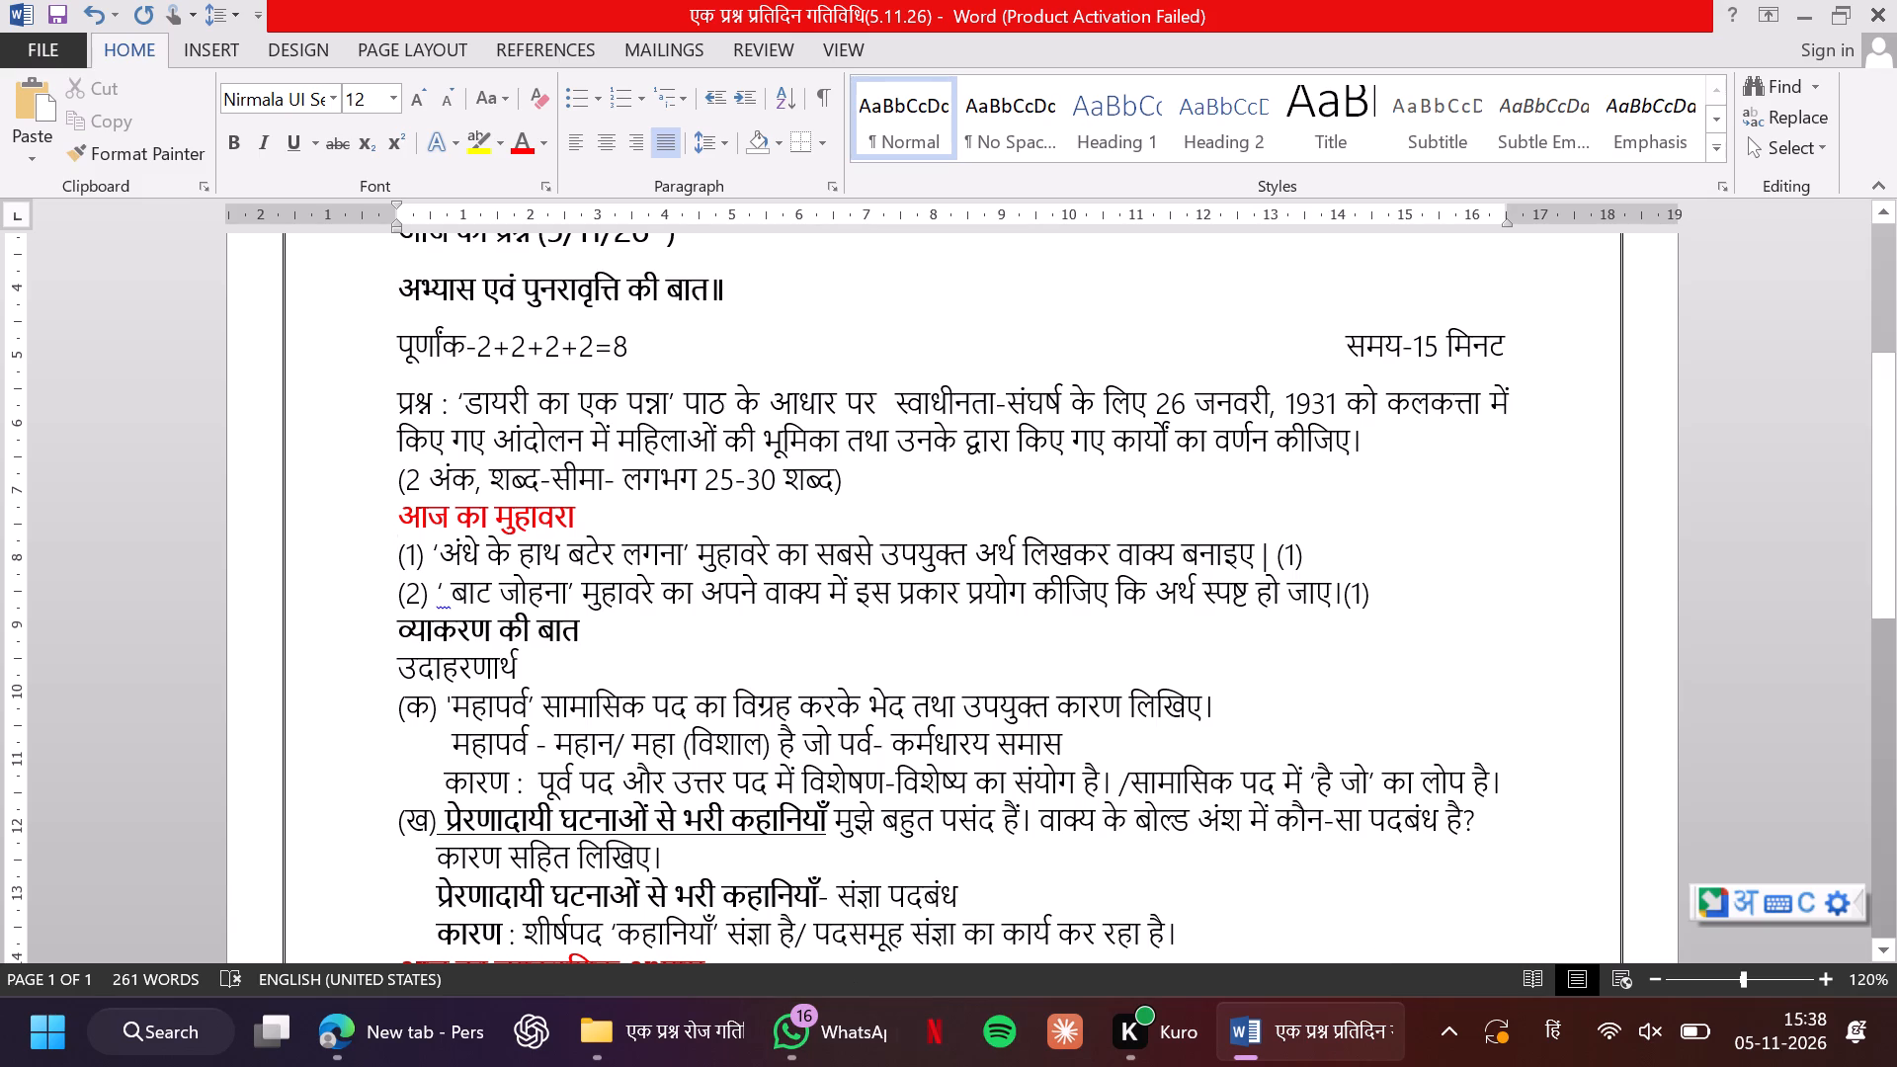
Delete the second idiom question, about ‘बाट जोहना’.
{"action": "left_click", "coordinate": [372, 597]}
{"action": "key", "text": "BackSpace"}
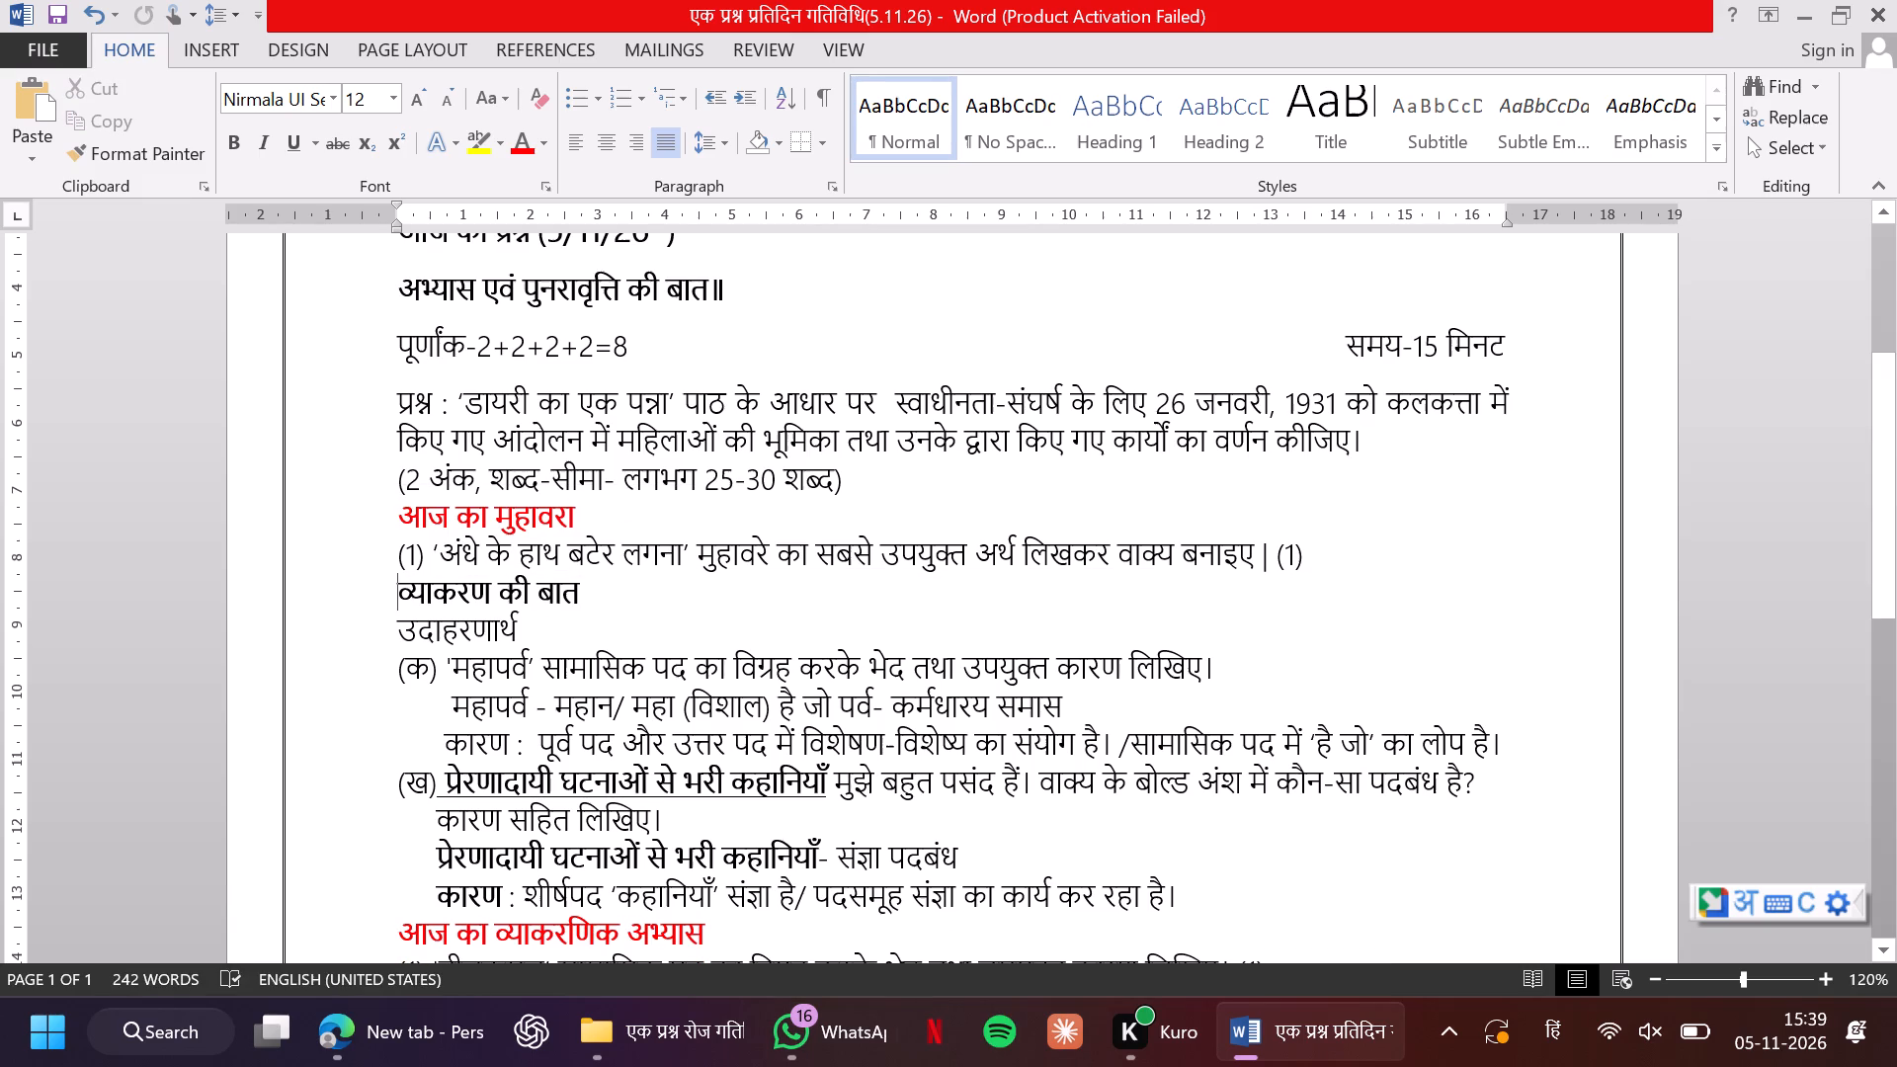
Colour the व्याकरण की बात heading red.
{"action": "left_click_drag", "start_coordinate": [596, 589], "coordinate": [411, 586]}
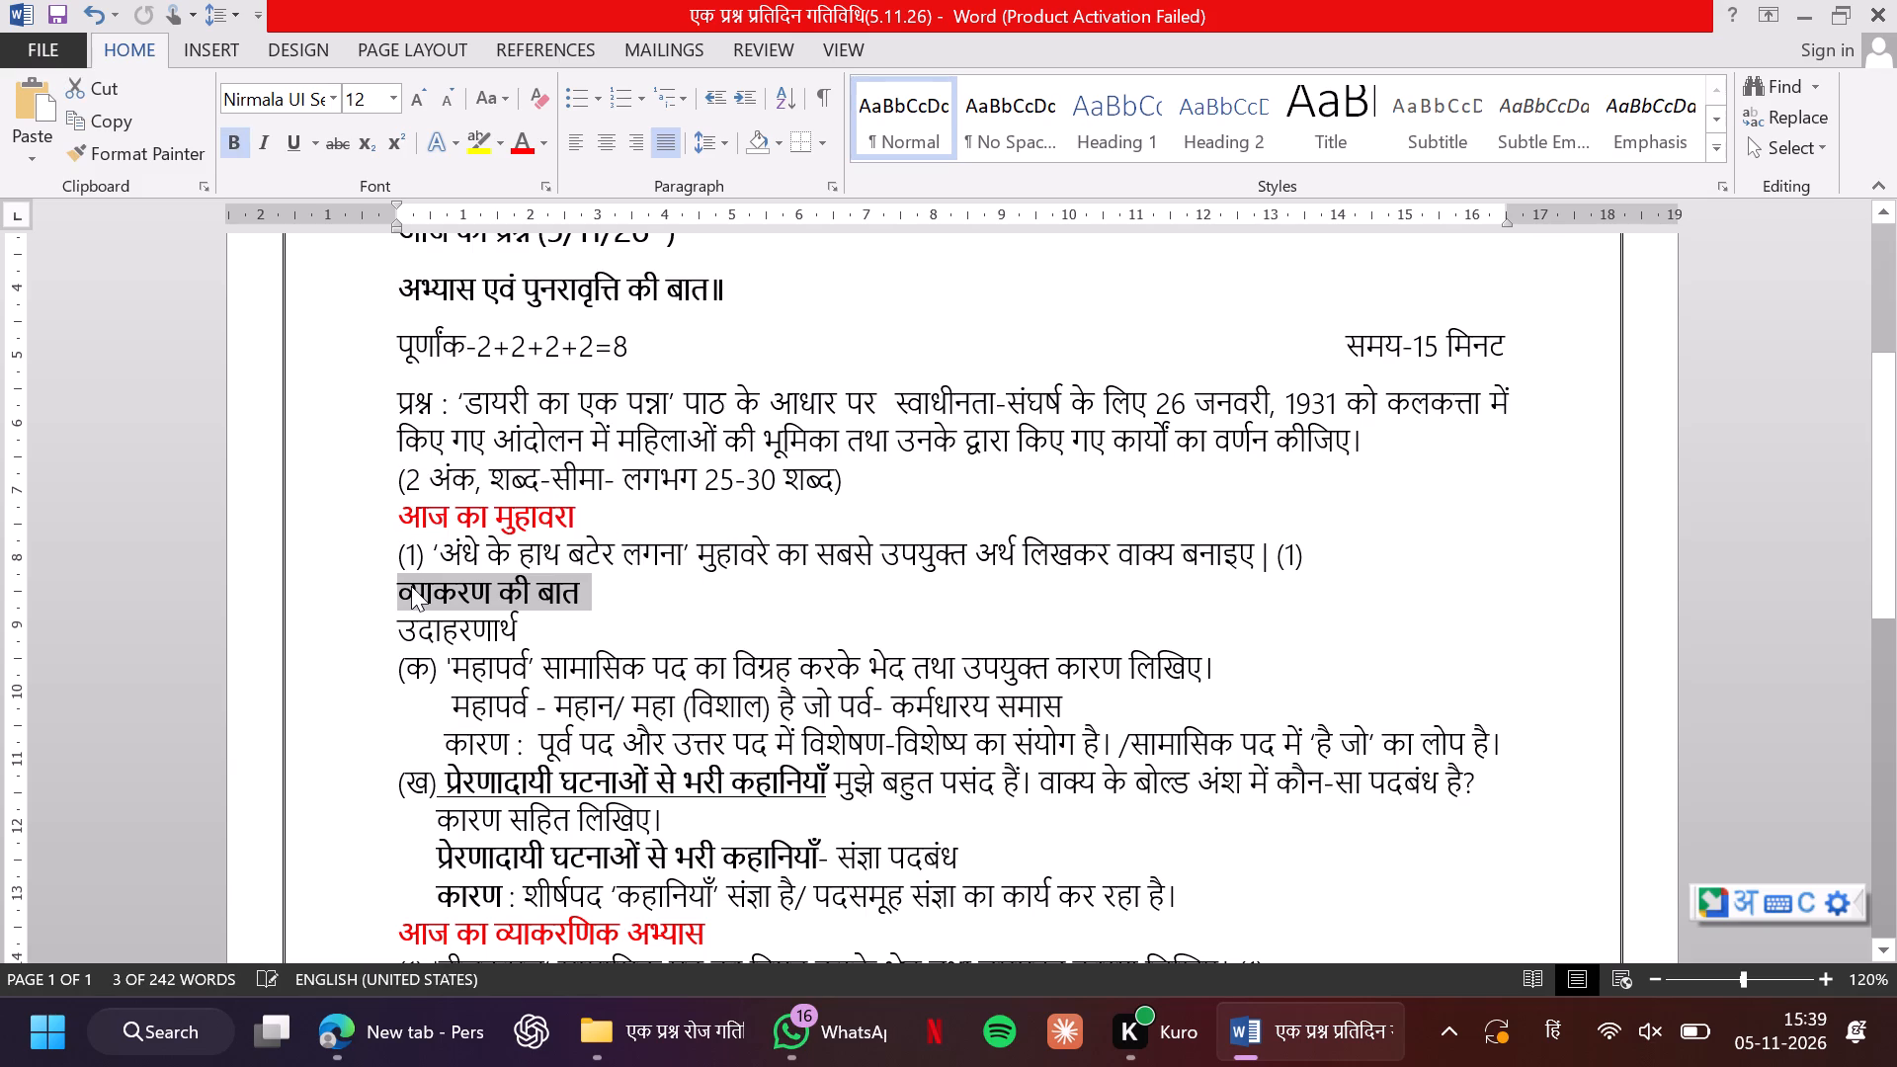
{"action": "left_click", "coordinate": [518, 146]}
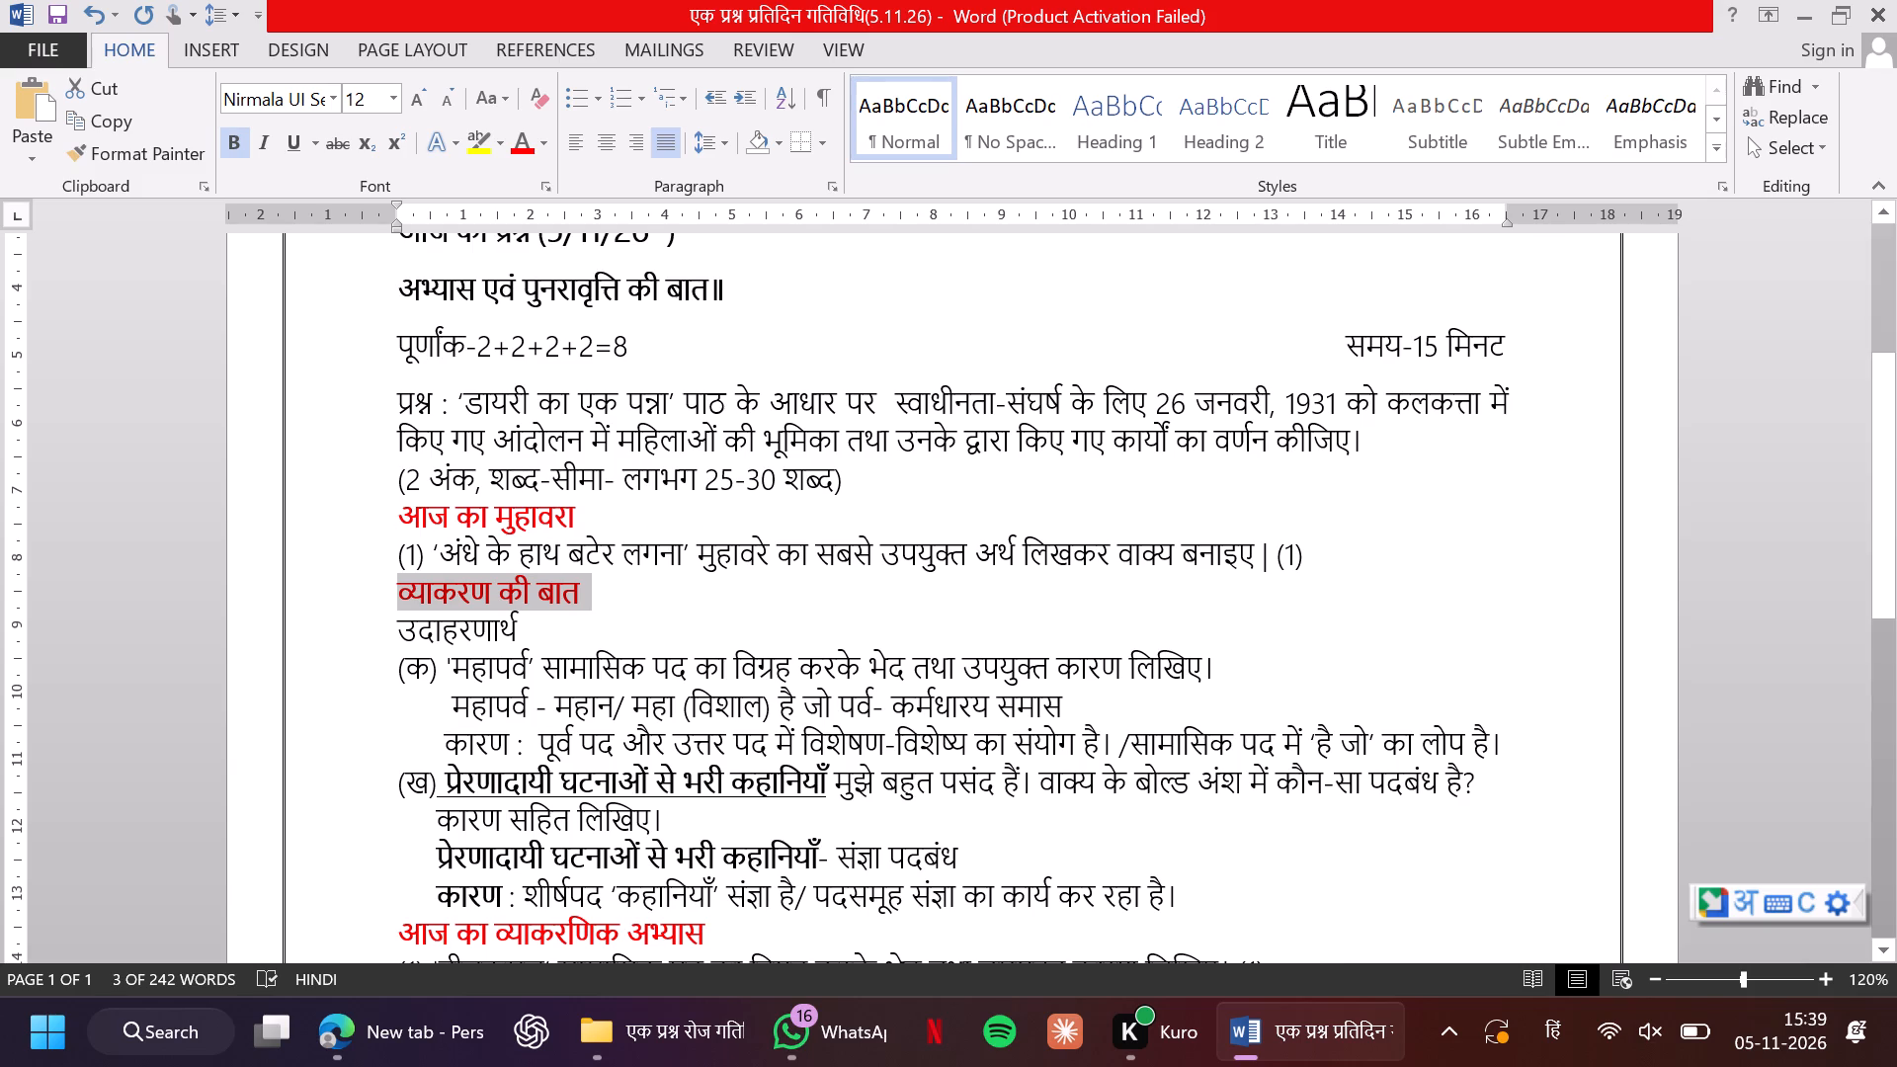
Delete the उदाहरणार्थ line below the व्याकरण की बात heading.
{"action": "left_click_drag", "start_coordinate": [398, 626], "coordinate": [532, 632]}
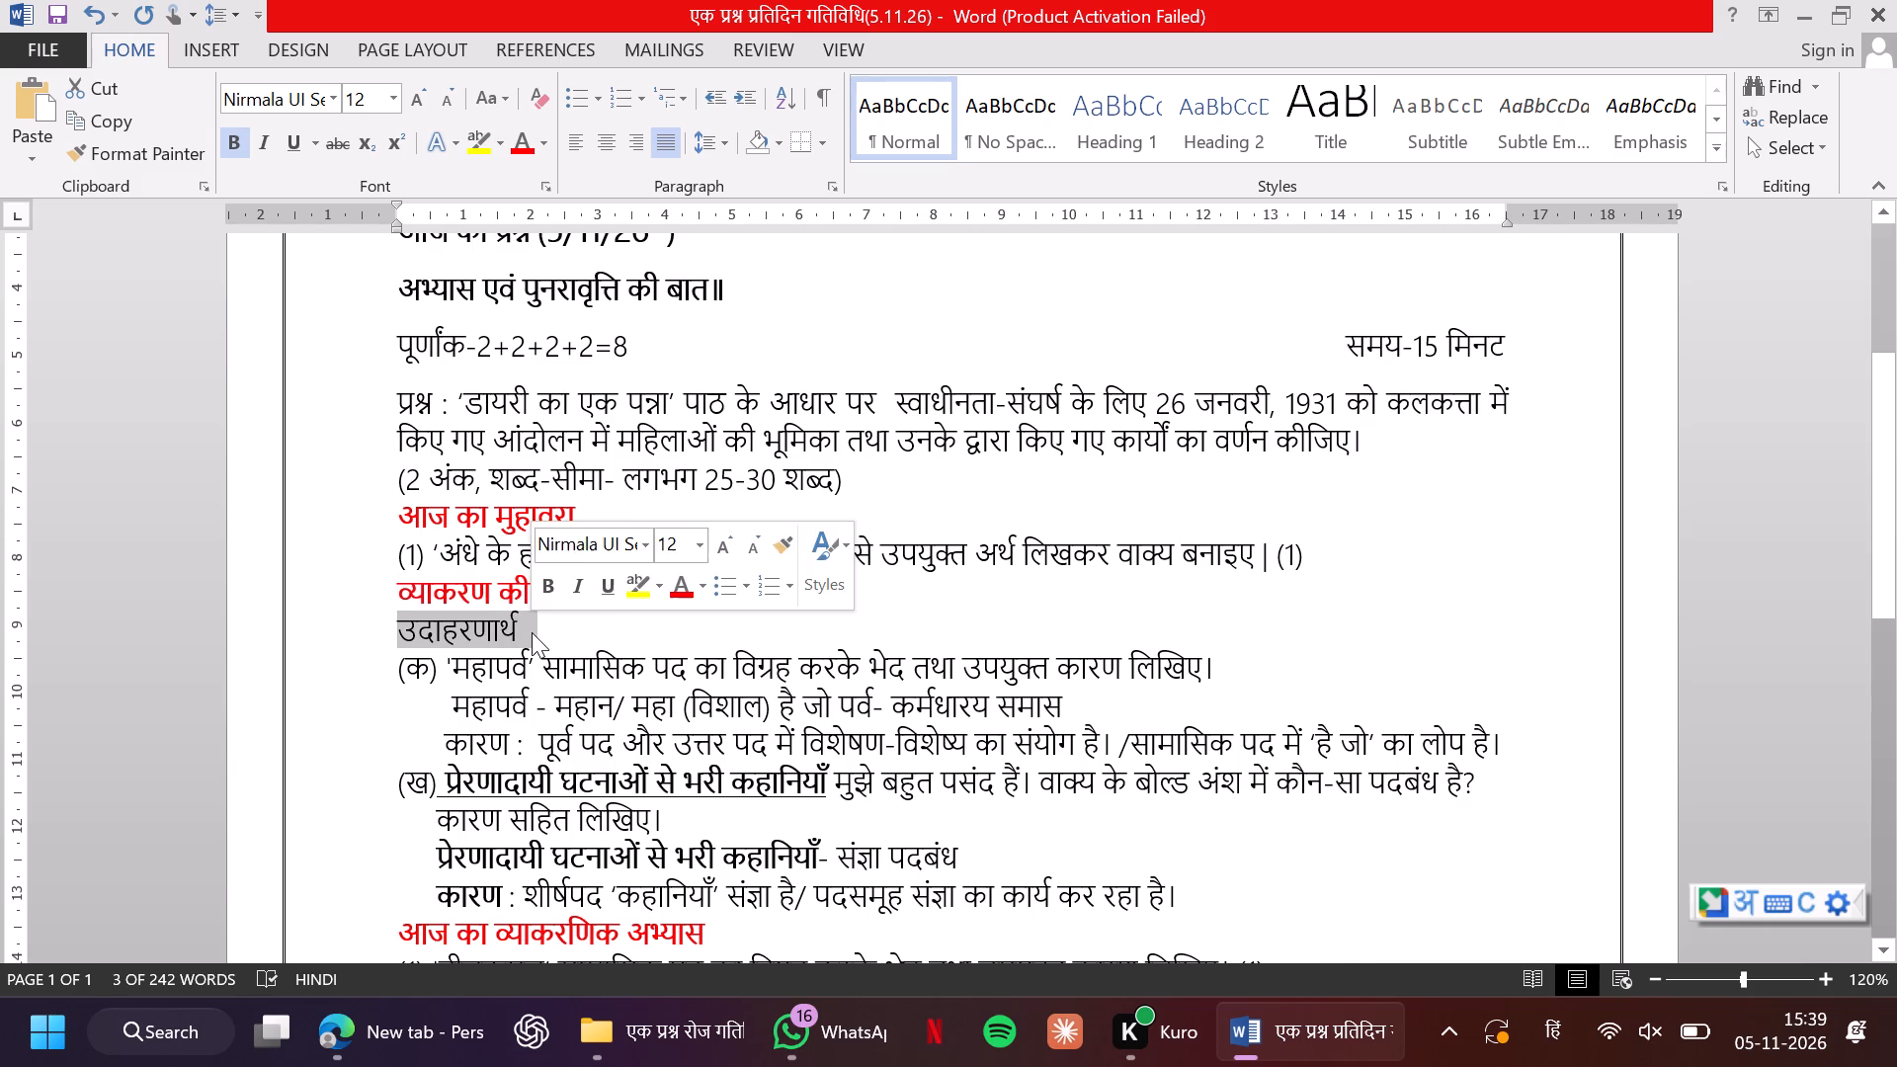
{"action": "key", "text": "BackSpace"}
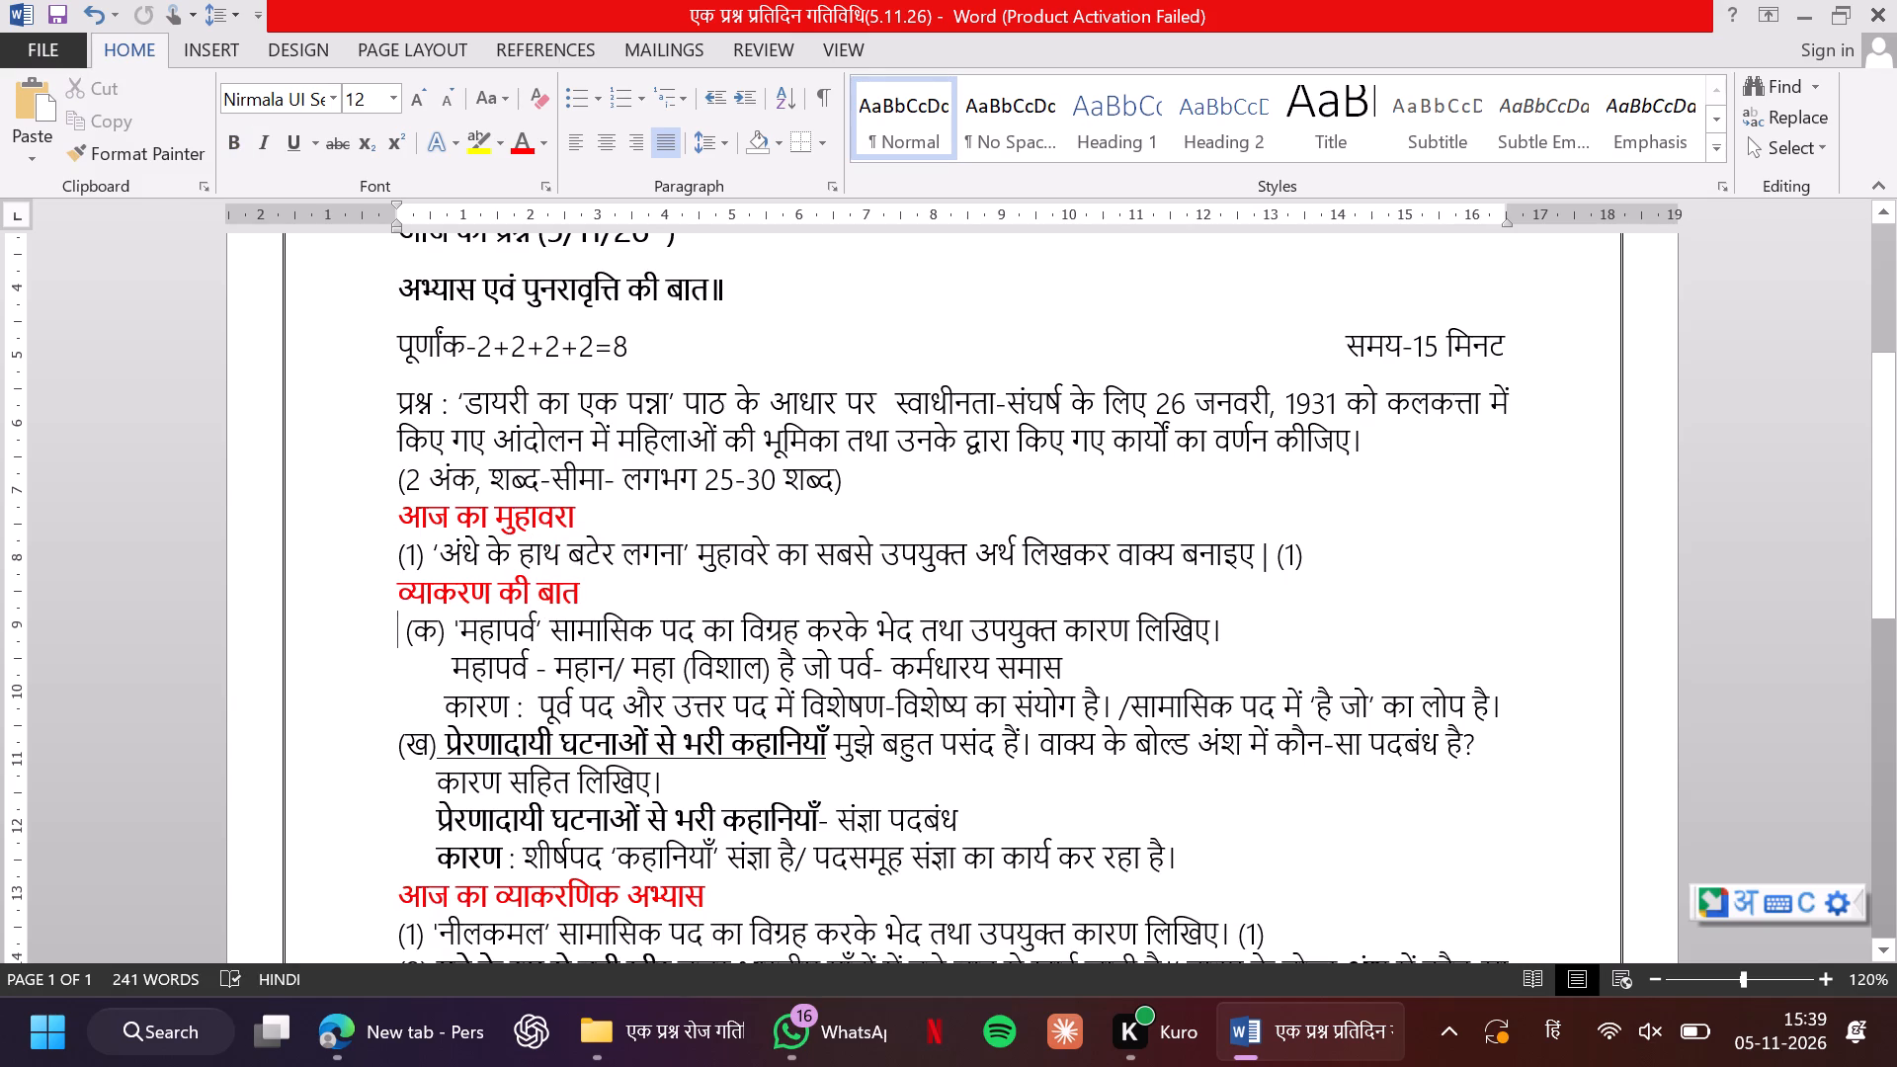
Delete the महापर्व answer line under question (क) together with the empty line it leaves.
{"action": "left_click_drag", "start_coordinate": [448, 660], "coordinate": [568, 677]}
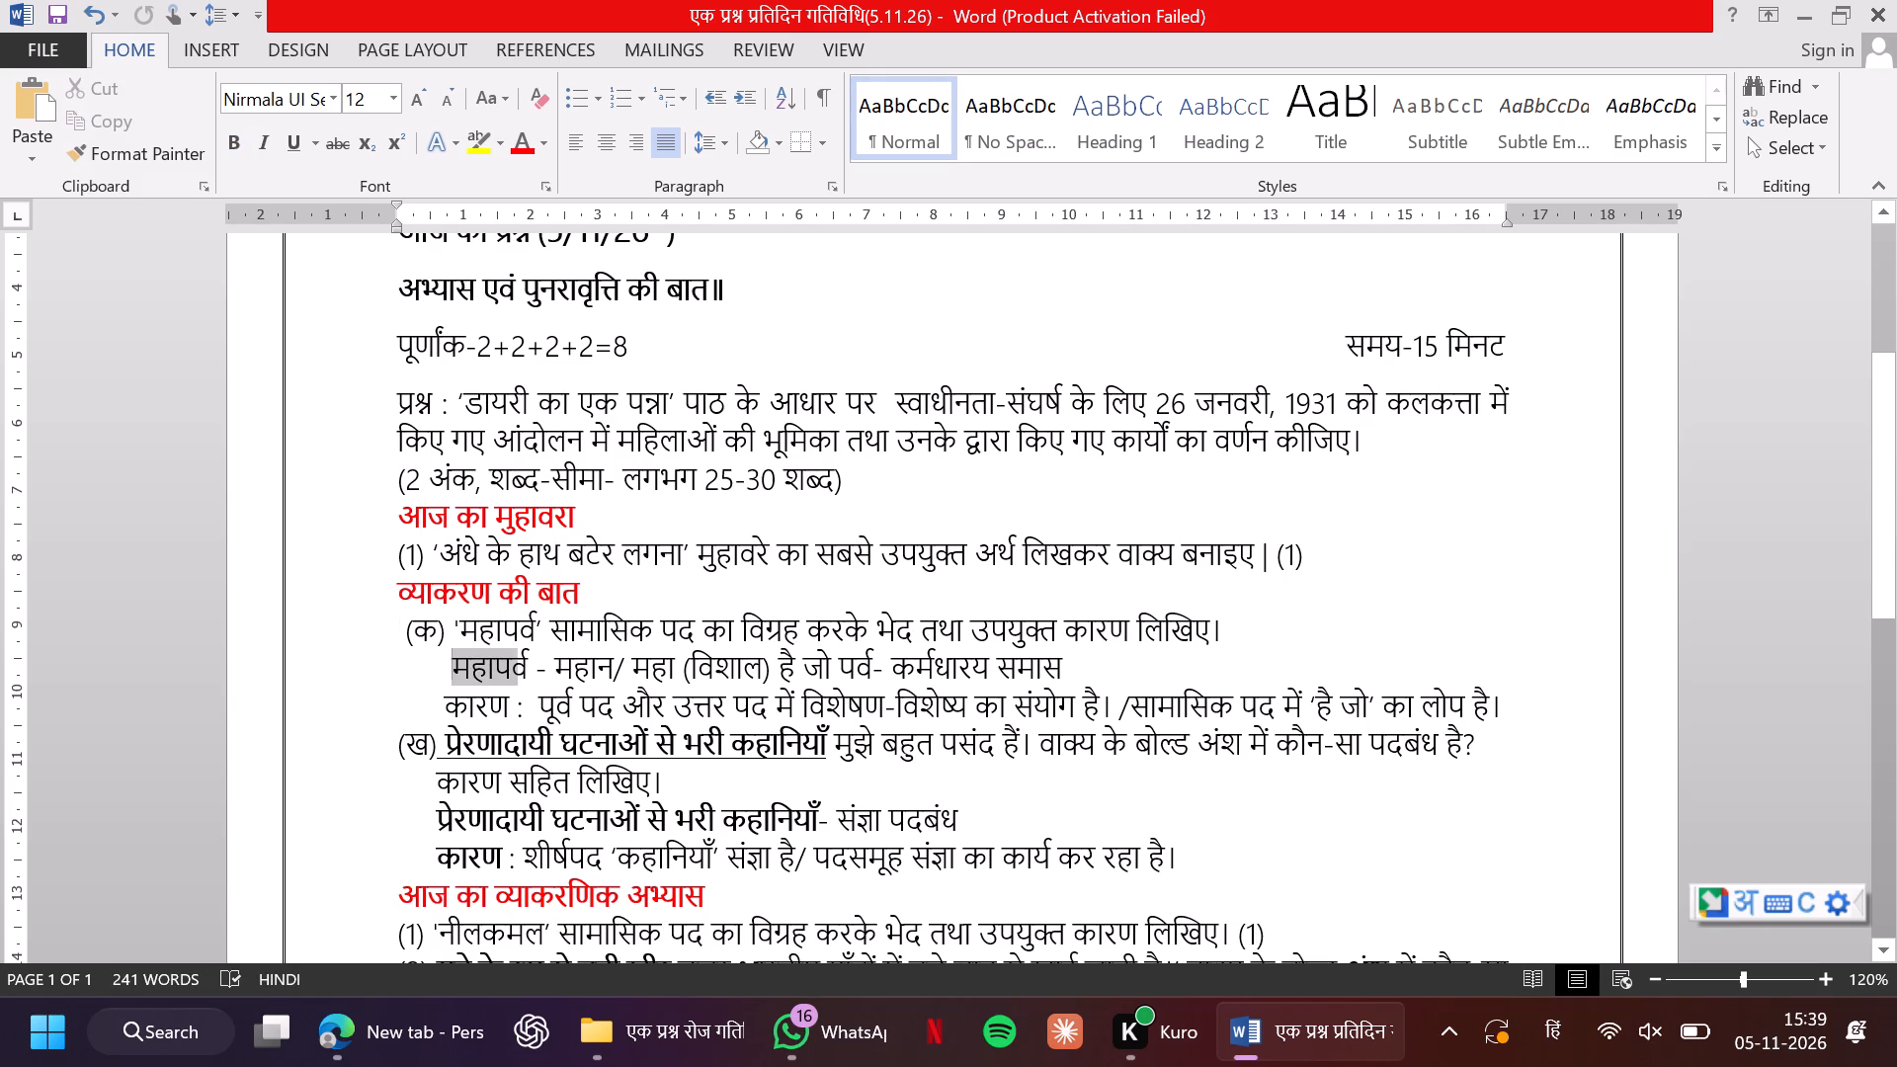
{"action": "left_click_drag", "start_coordinate": [568, 677], "coordinate": [1079, 668]}
{"action": "key", "text": "BackSpace"}
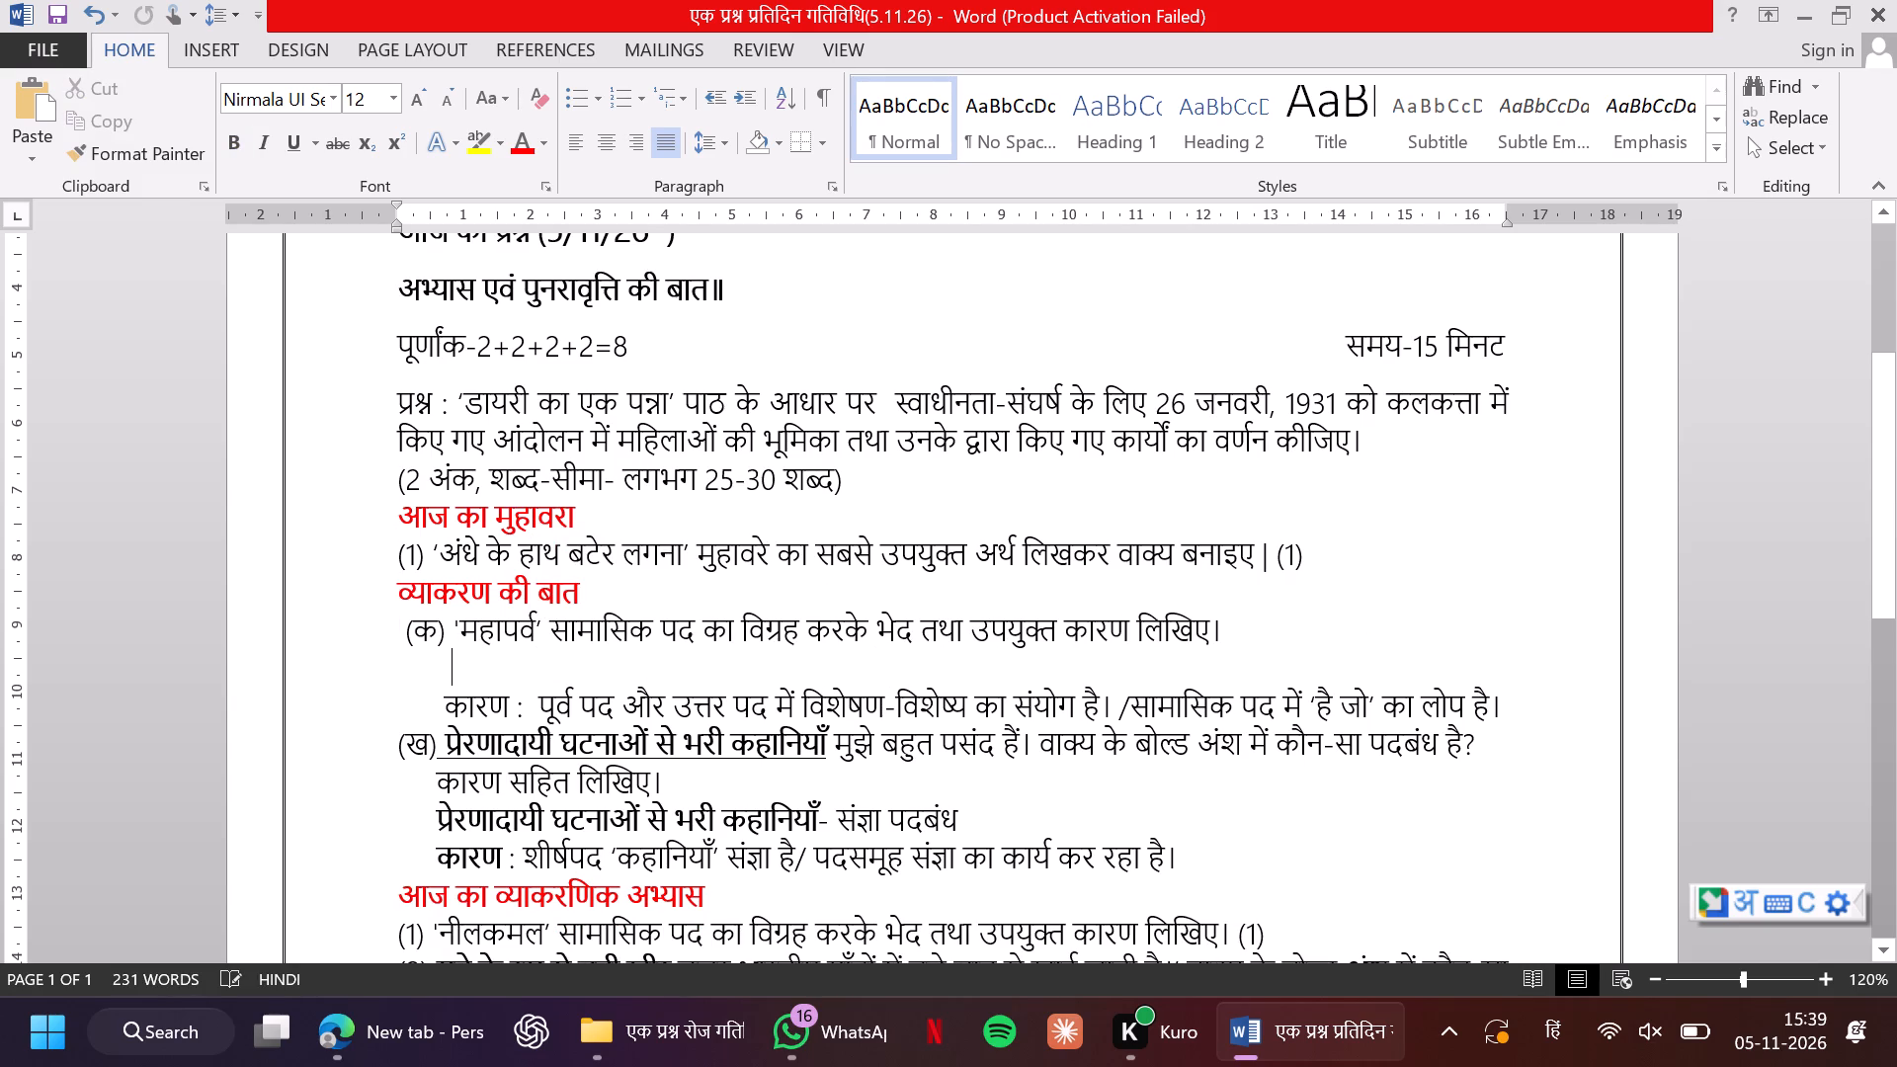
{"action": "key", "text": "BackSpace"}
{"action": "key", "text": "BackSpace"}
{"action": "key", "text": "BackSpace"}
{"action": "key", "text": "BackSpace"}
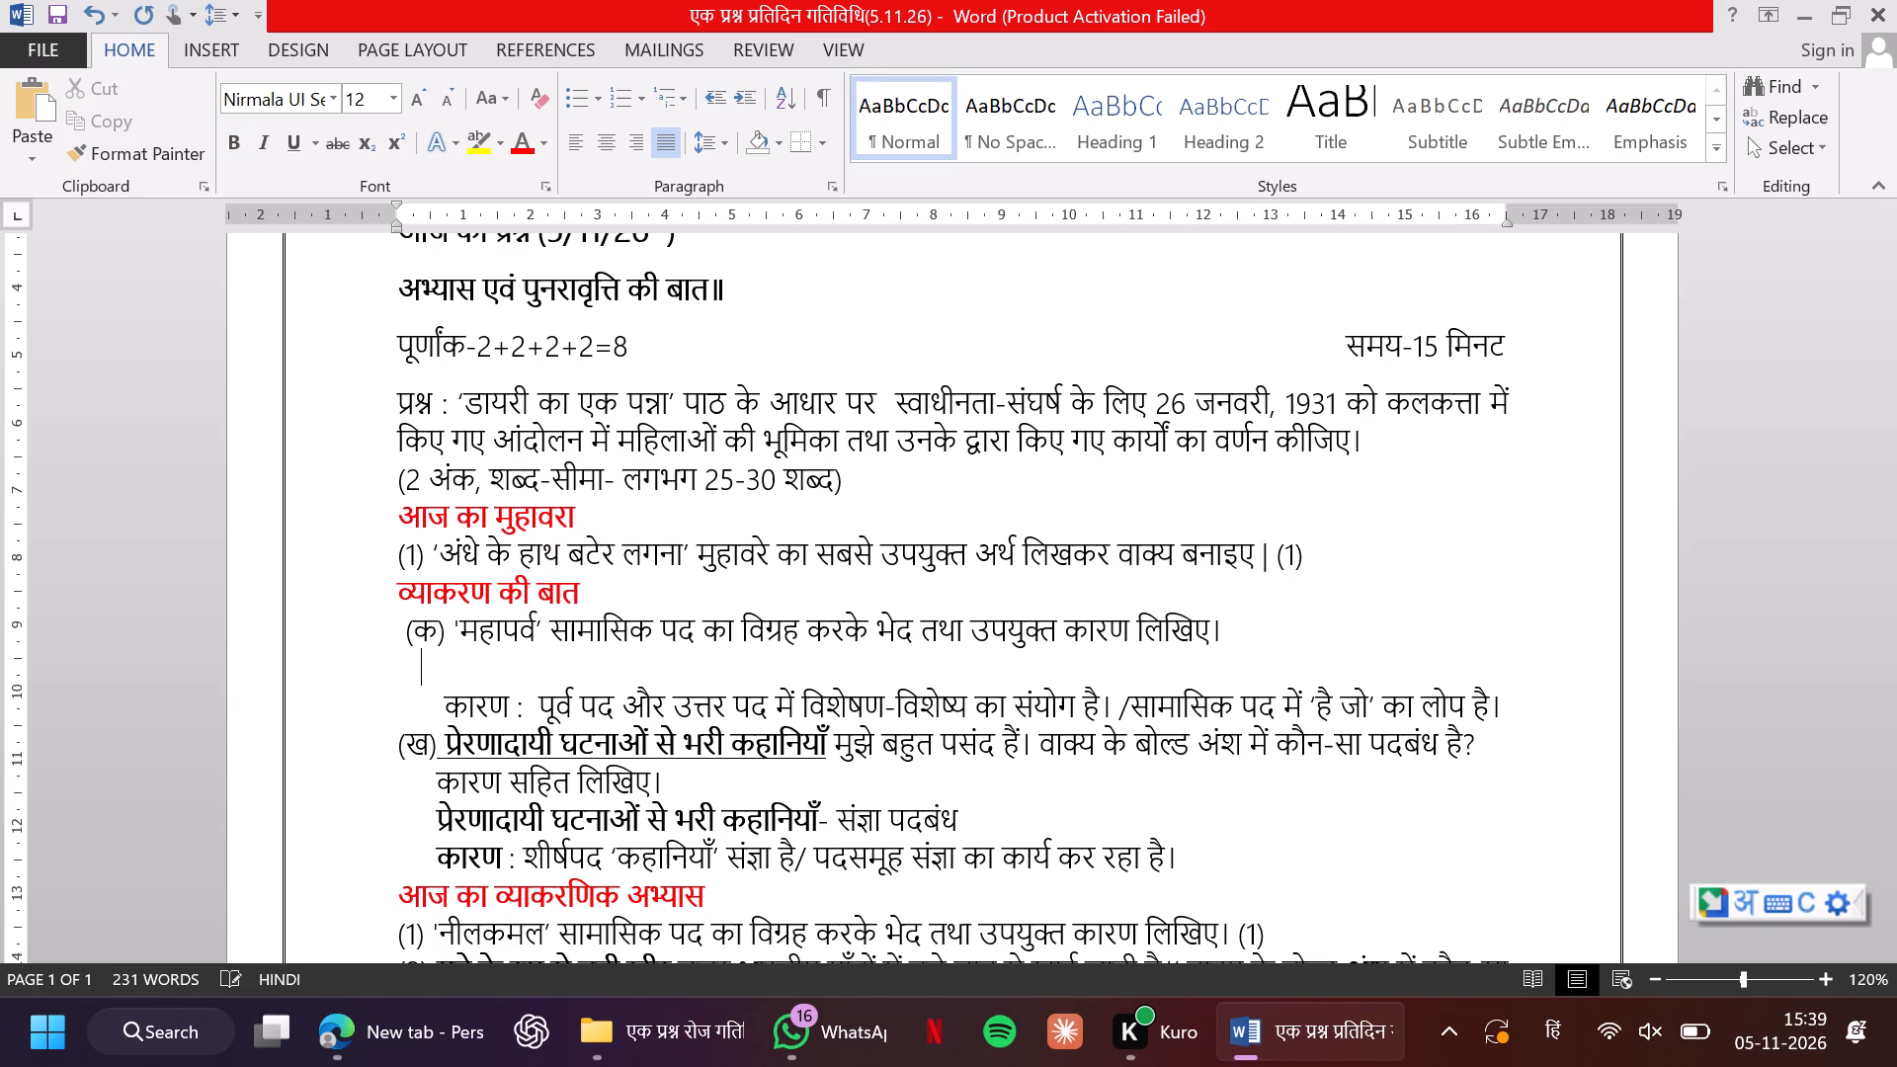
{"action": "key", "text": "BackSpace"}
{"action": "key", "text": "BackSpace"}
{"action": "key", "text": "BackSpace"}
{"action": "key", "text": "BackSpace"}
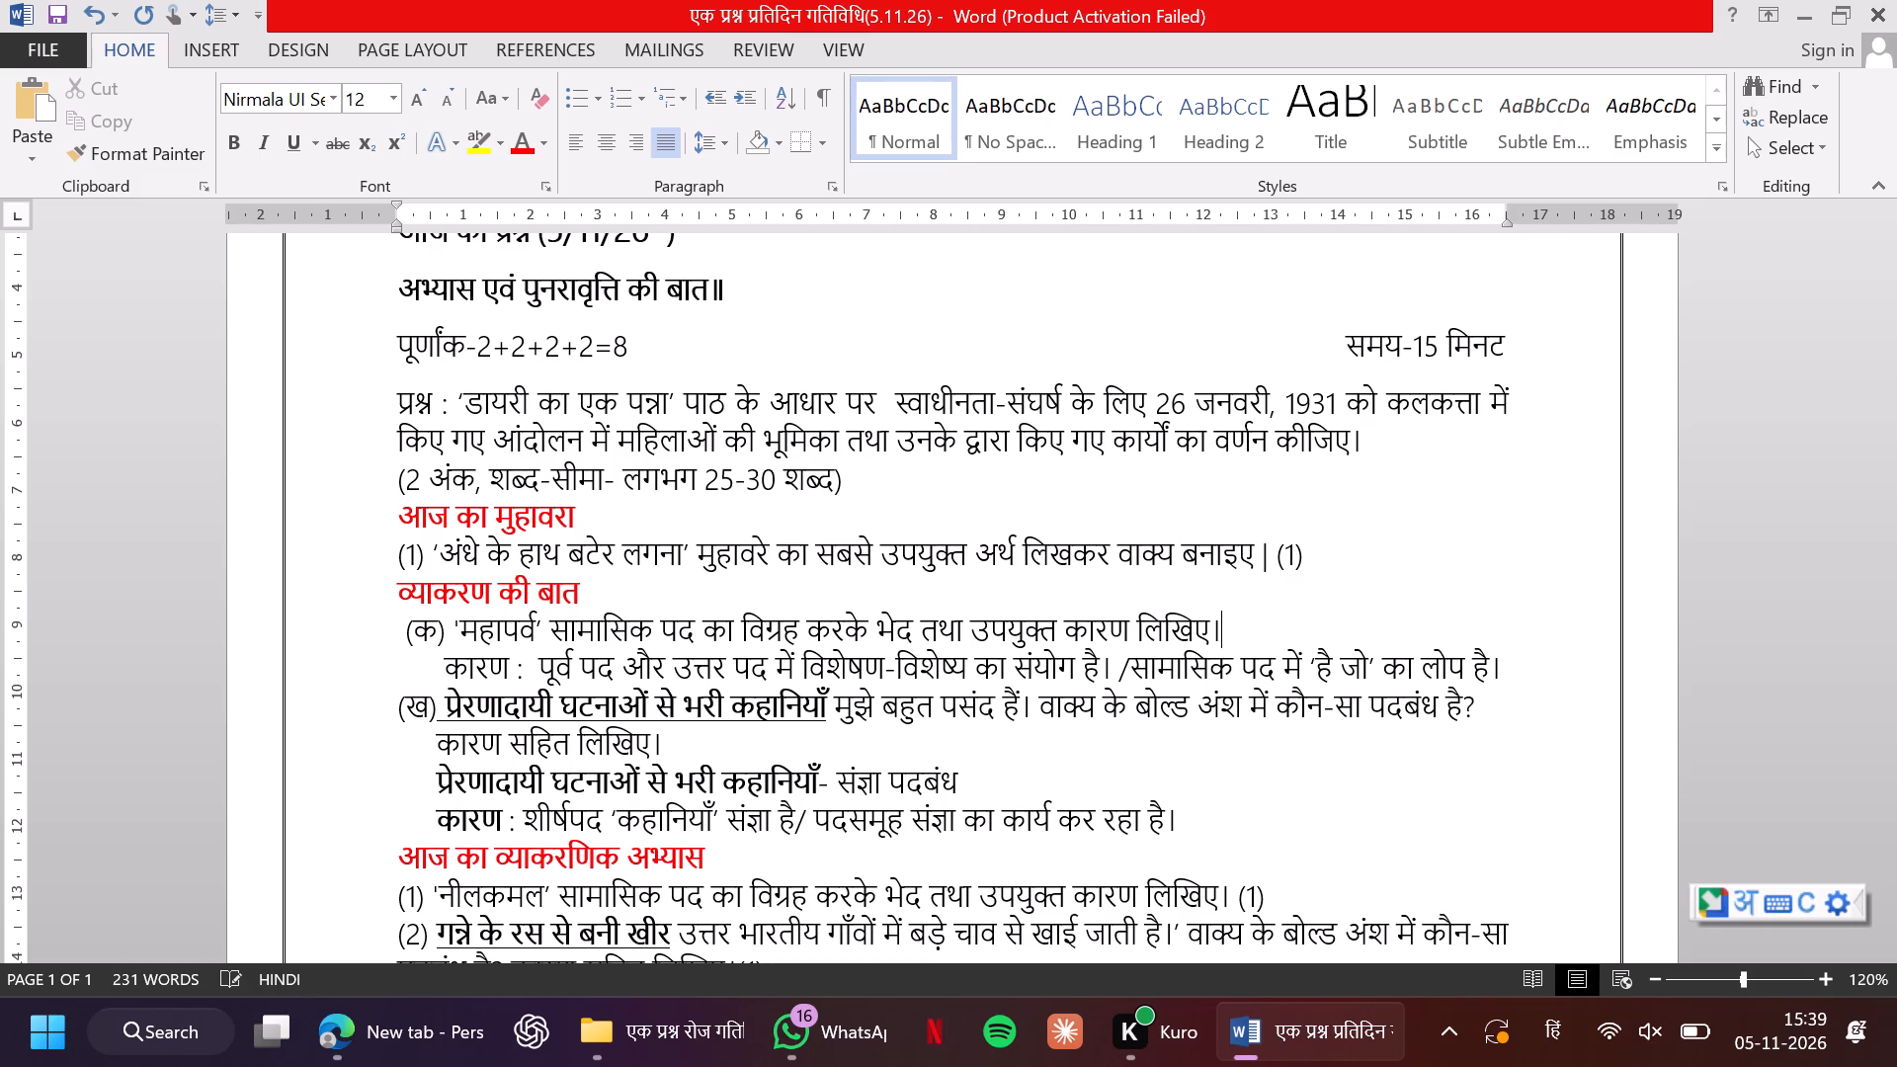
Replace the व्याकरण की बात heading text with समास -.
{"action": "left_click", "coordinate": [579, 590]}
{"action": "key", "text": "BackSpace"}
{"action": "key", "text": "BackSpace"}
{"action": "key", "text": "BackSpace"}
{"action": "key", "text": "BackSpace"}
{"action": "key", "text": "BackSpace"}
{"action": "key", "text": "BackSpace"}
{"action": "key", "text": "BackSpace"}
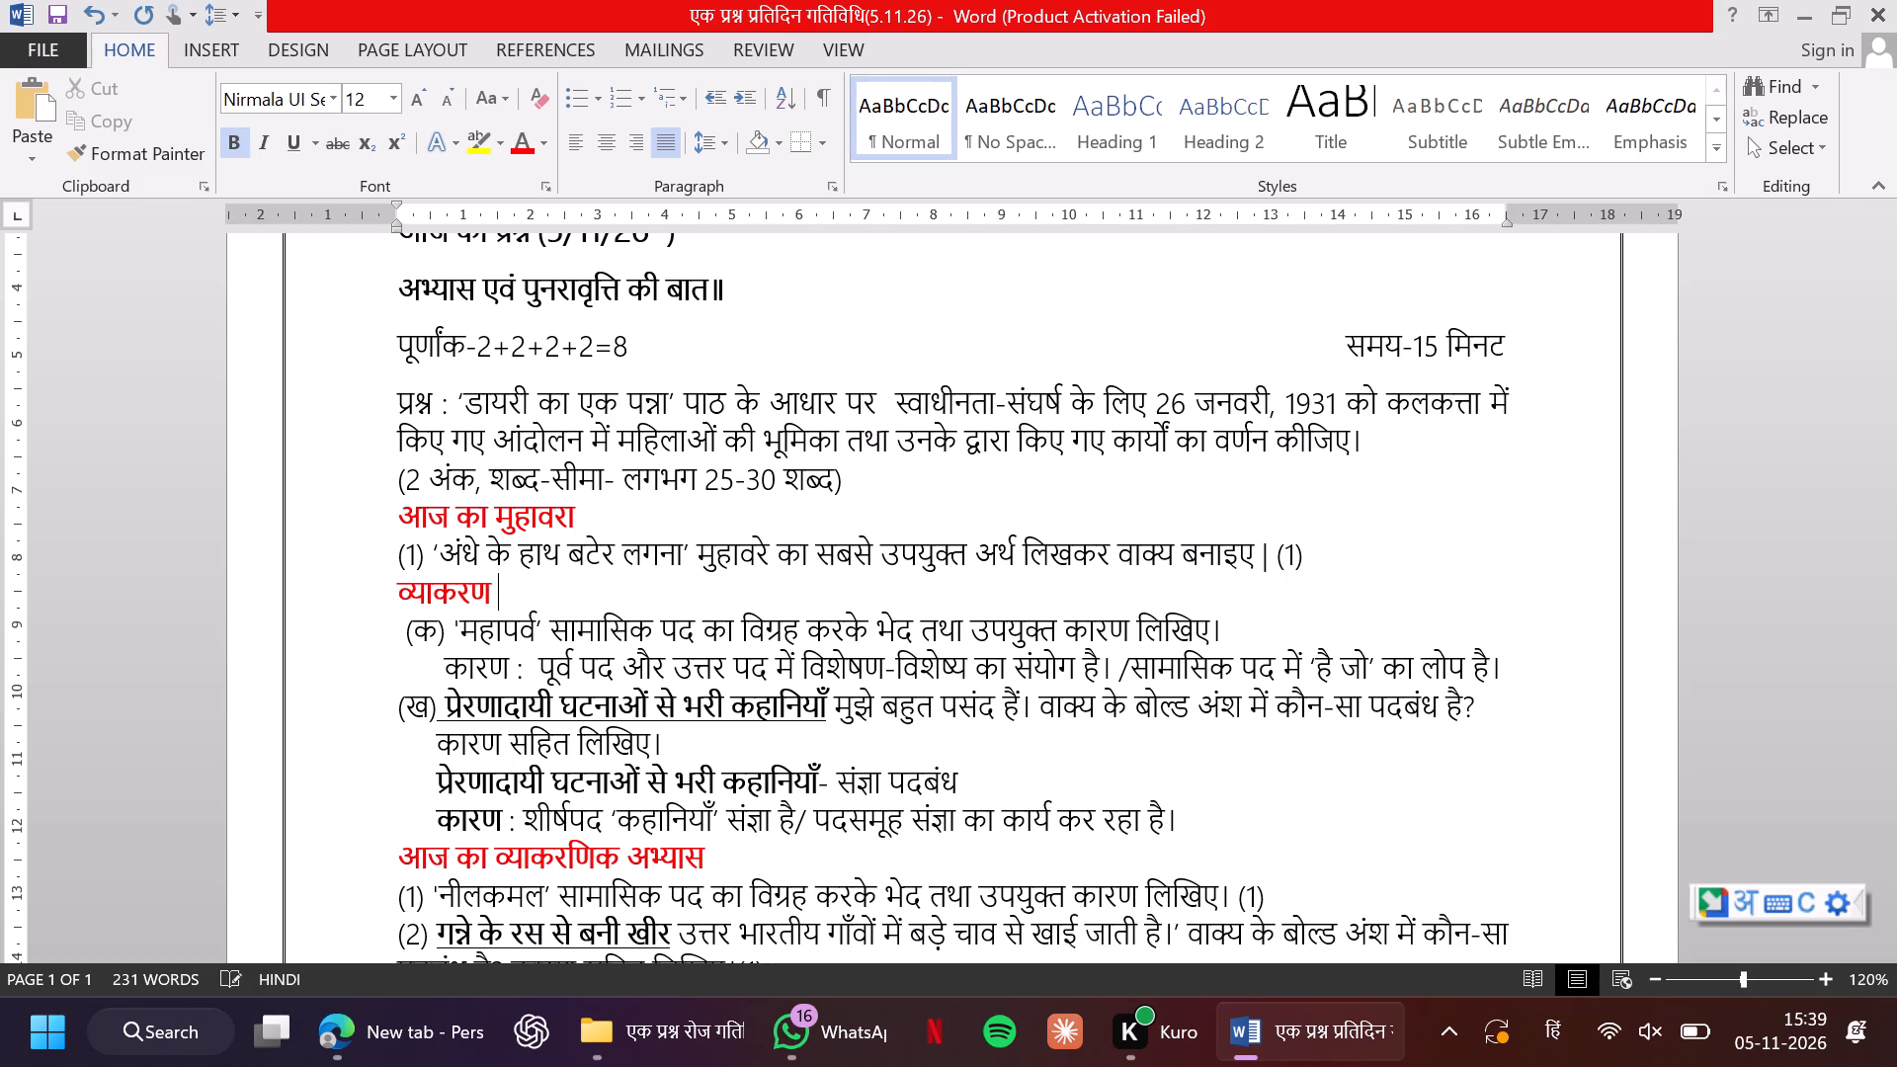
{"action": "key", "text": "BackSpace"}
{"action": "key", "text": "BackSpace"}
{"action": "key", "text": "BackSpace"}
{"action": "key", "text": "BackSpace"}
{"action": "key", "text": "BackSpace"}
{"action": "key", "text": "BackSpace"}
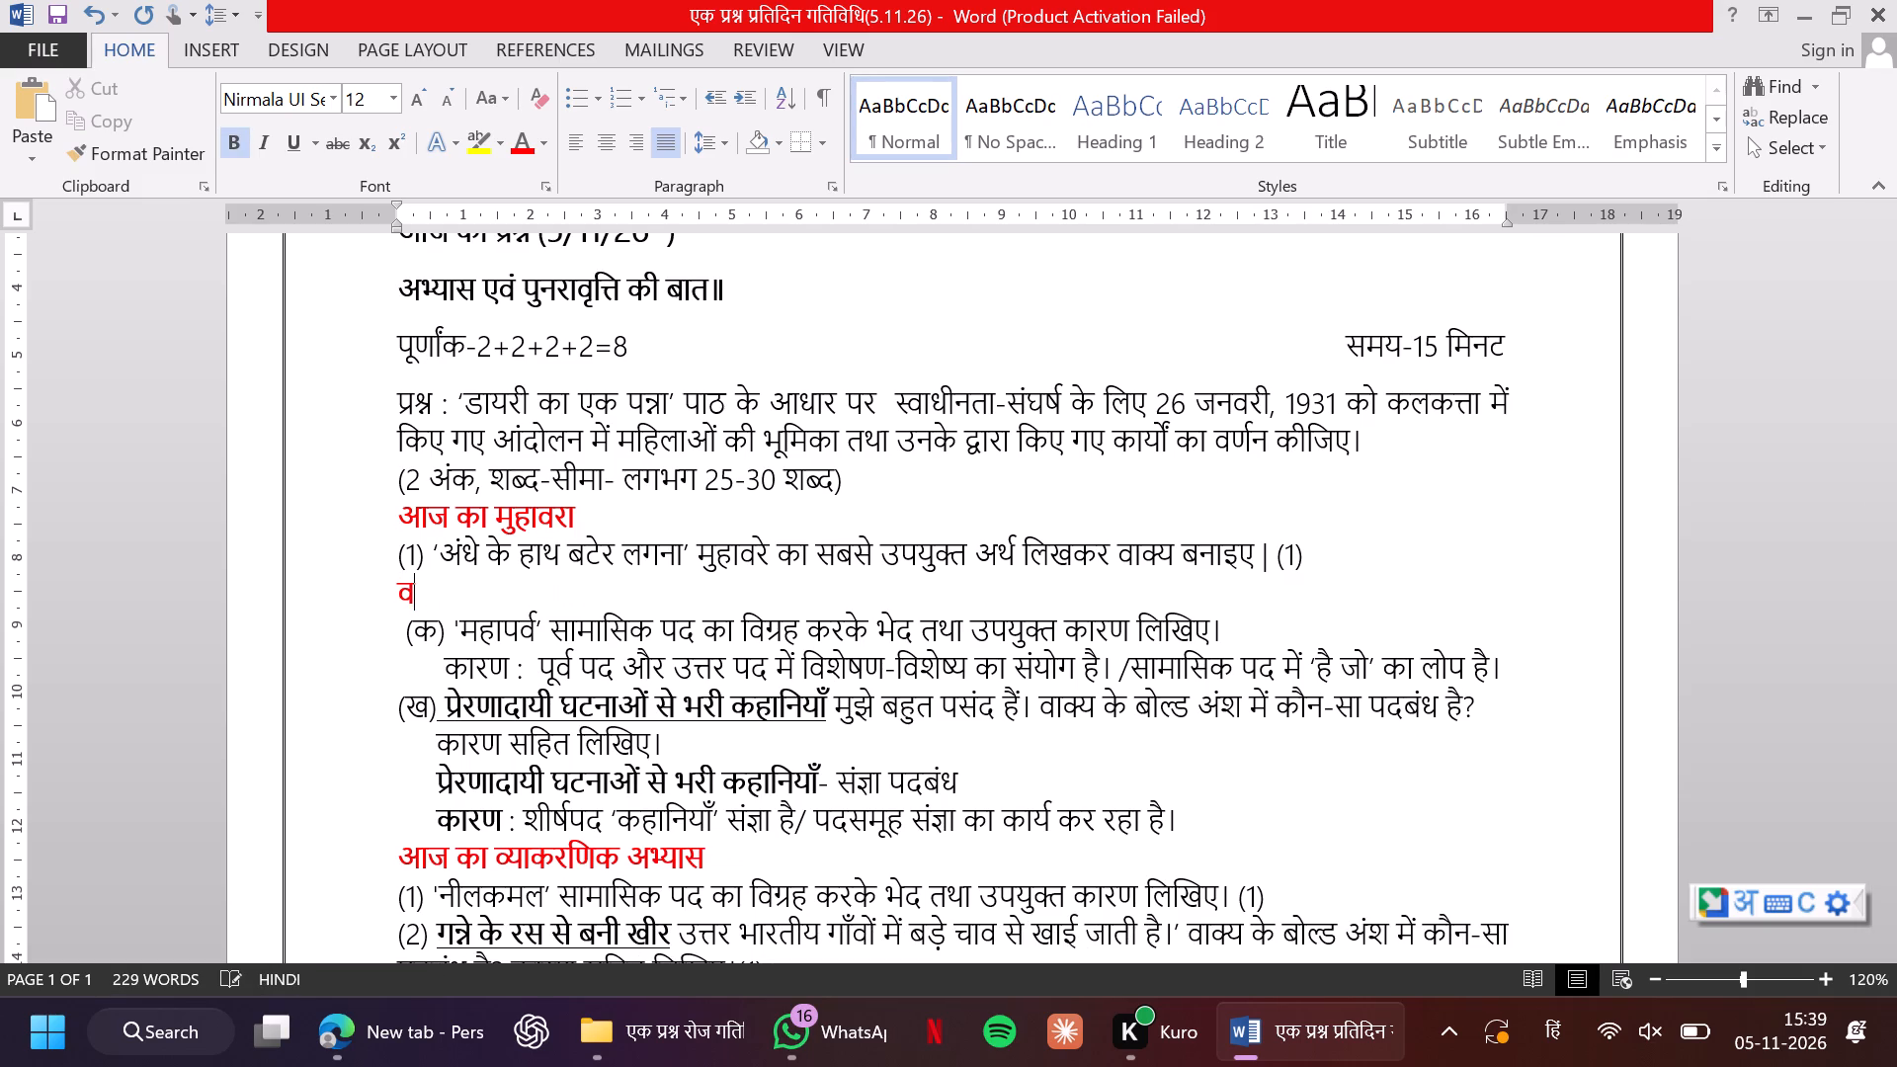
{"action": "key", "text": "BackSpace"}
{"action": "type", "text": "SAMAAS"}
{"action": "key", "text": "space"}
{"action": "key", "text": "minus"}
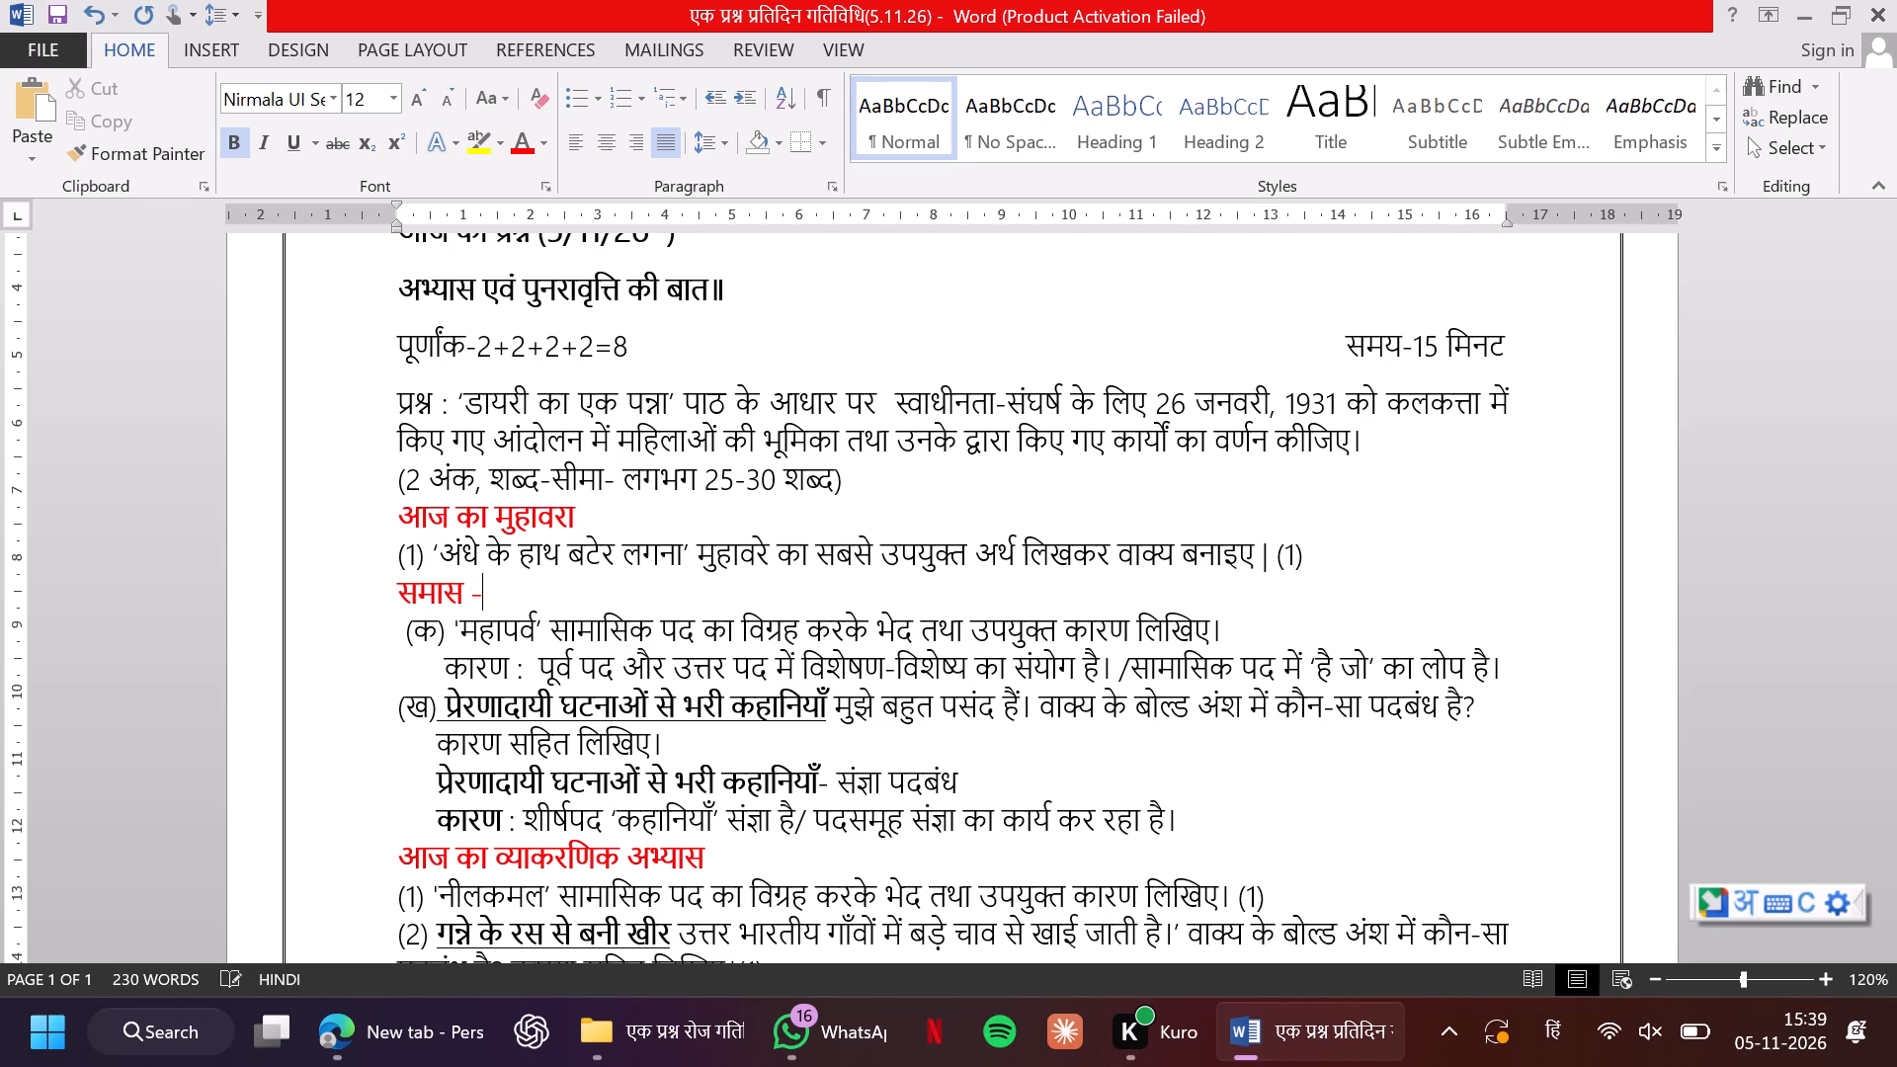
Delete the कारण explanation line under question (क).
{"action": "left_click_drag", "start_coordinate": [433, 673], "coordinate": [725, 692]}
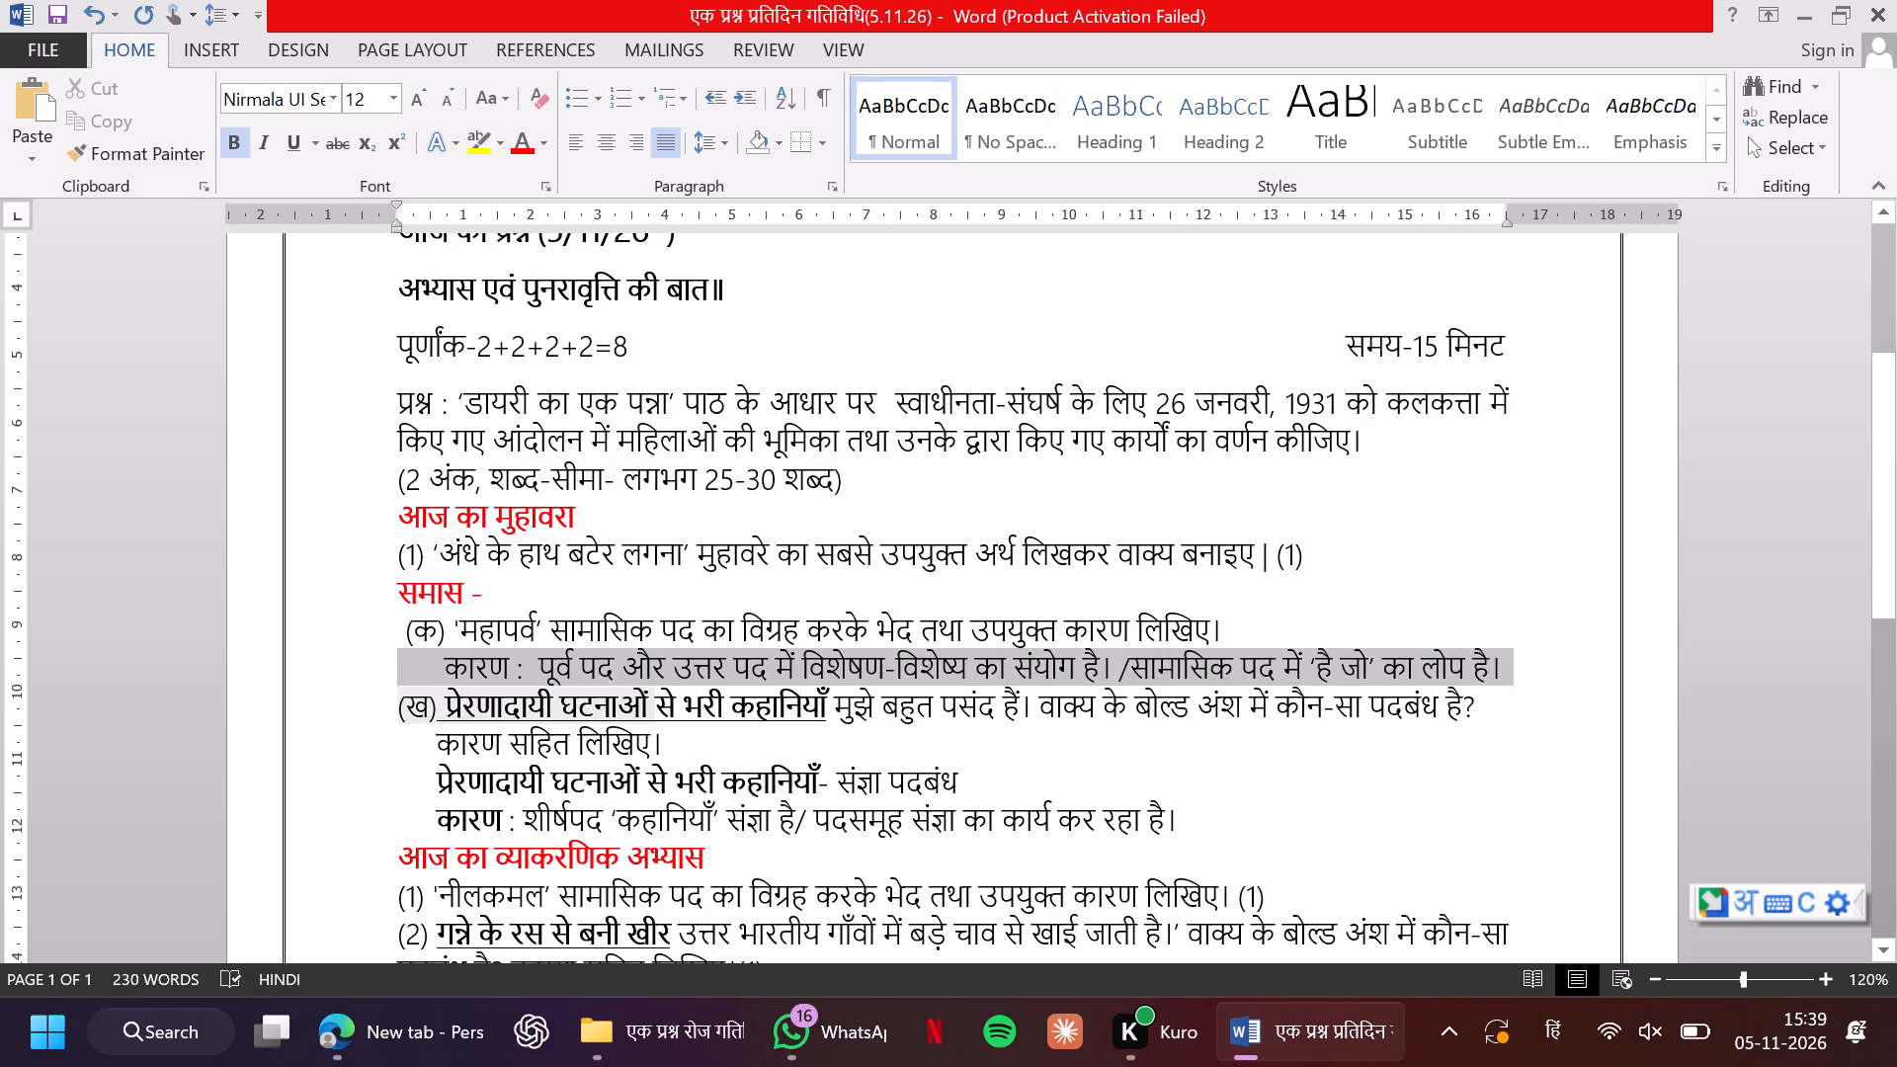
{"action": "left_click_drag", "start_coordinate": [725, 692], "coordinate": [1508, 665]}
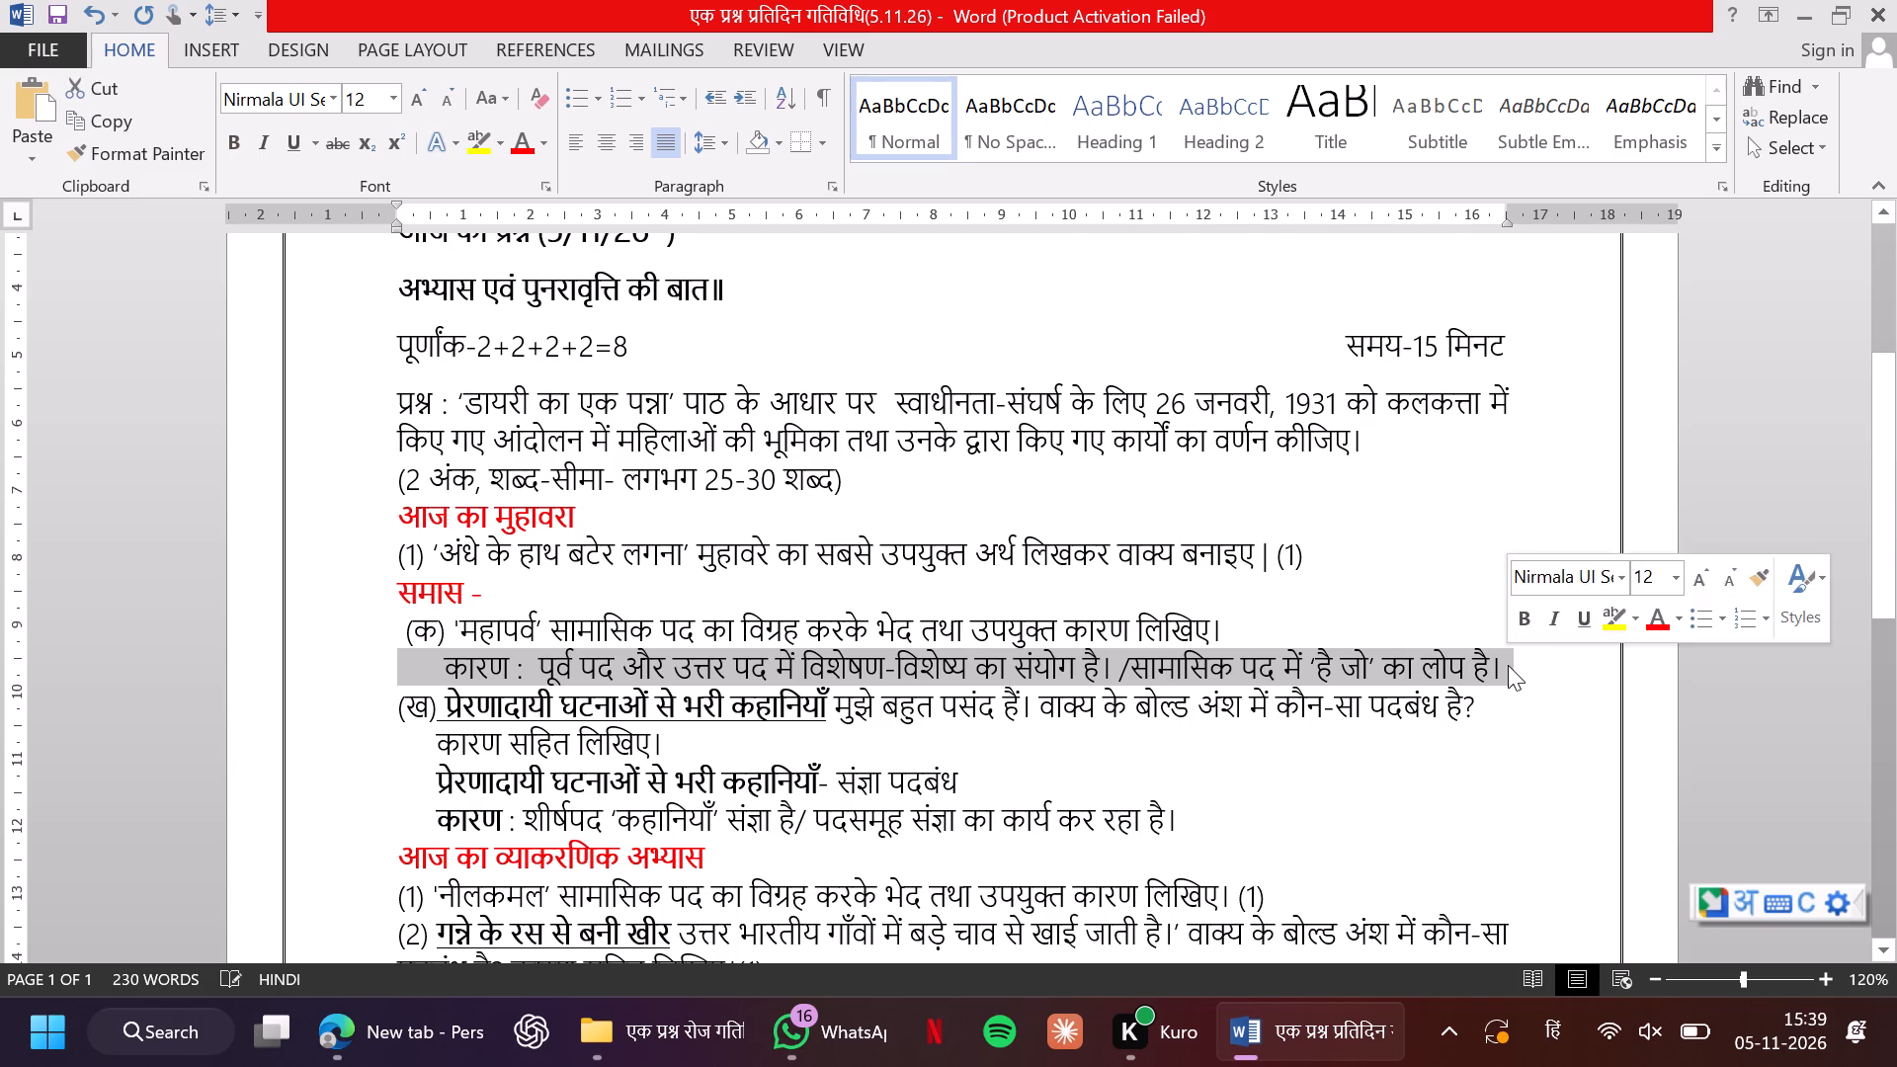
{"action": "key", "text": "BackSpace"}
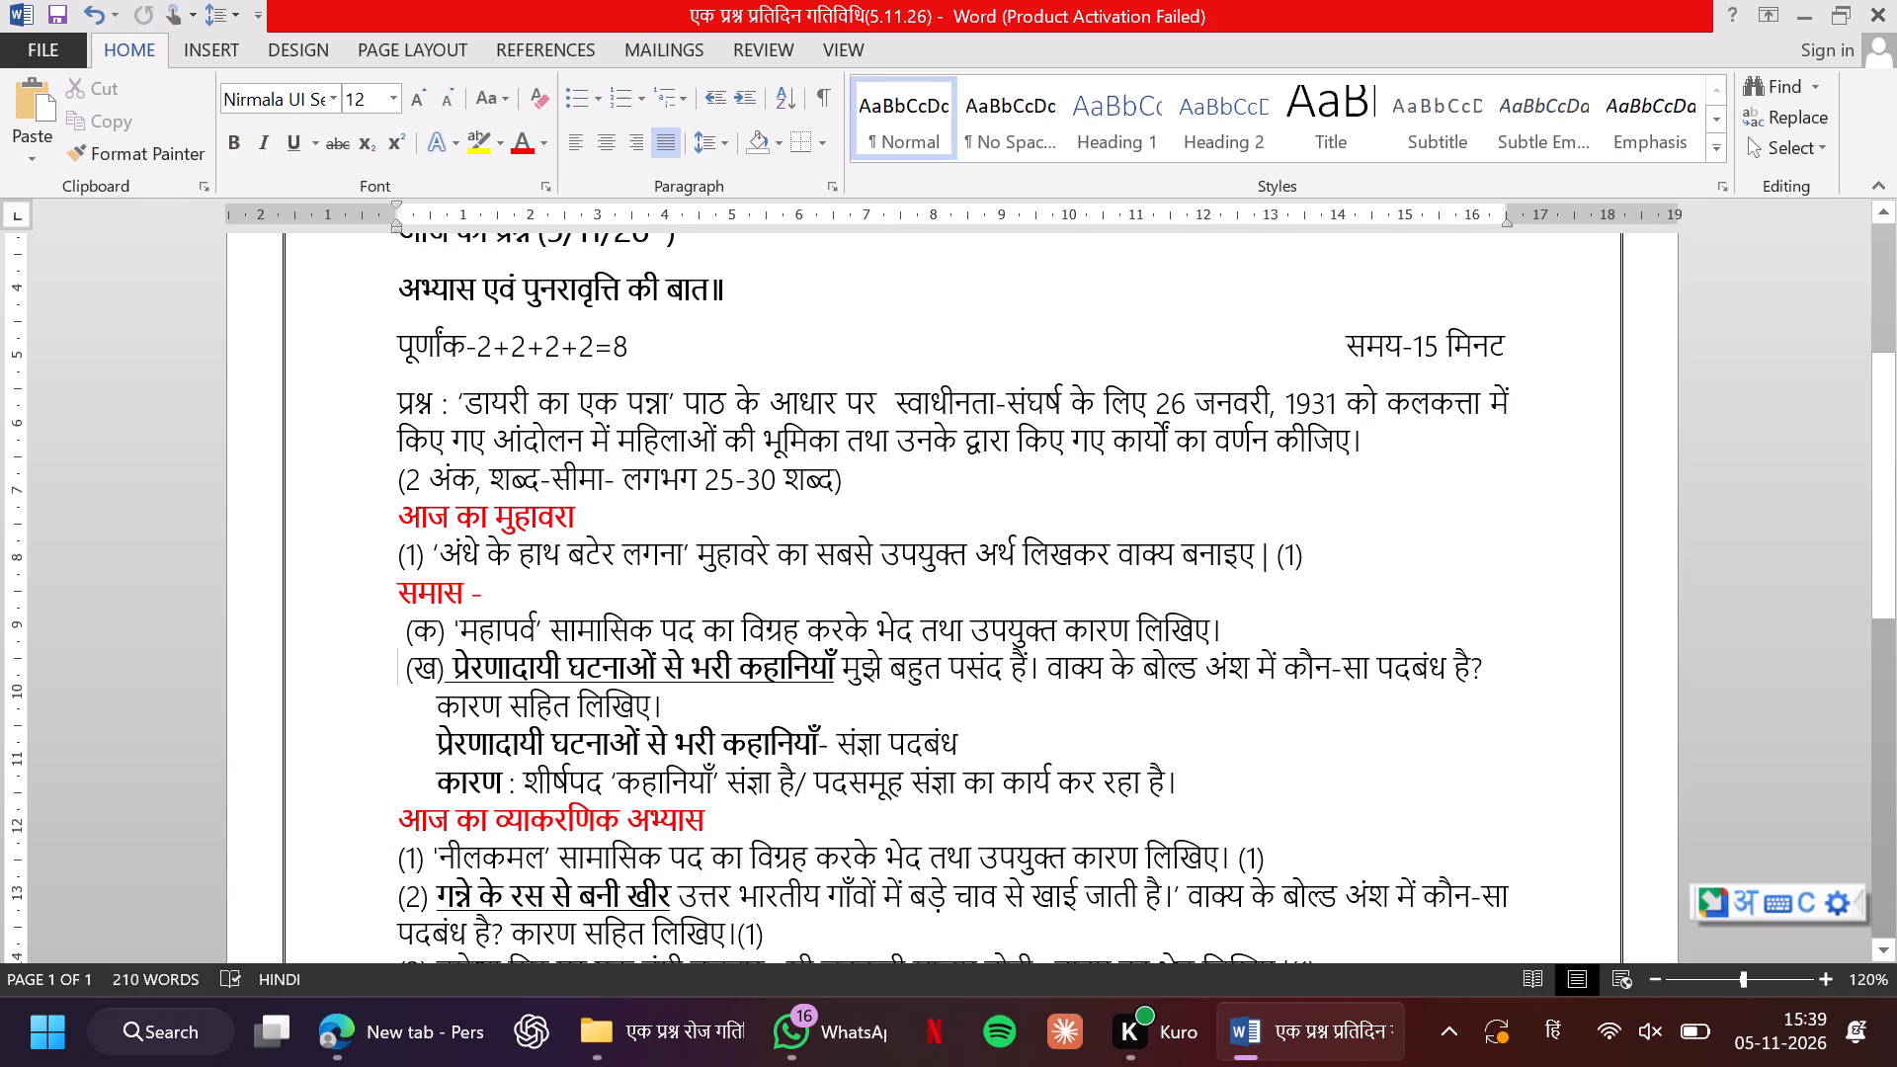
Add a red पदबंध heading on its own line between questions (क) and (ख).
{"action": "left_click", "coordinate": [1236, 624]}
{"action": "key", "text": "Return"}
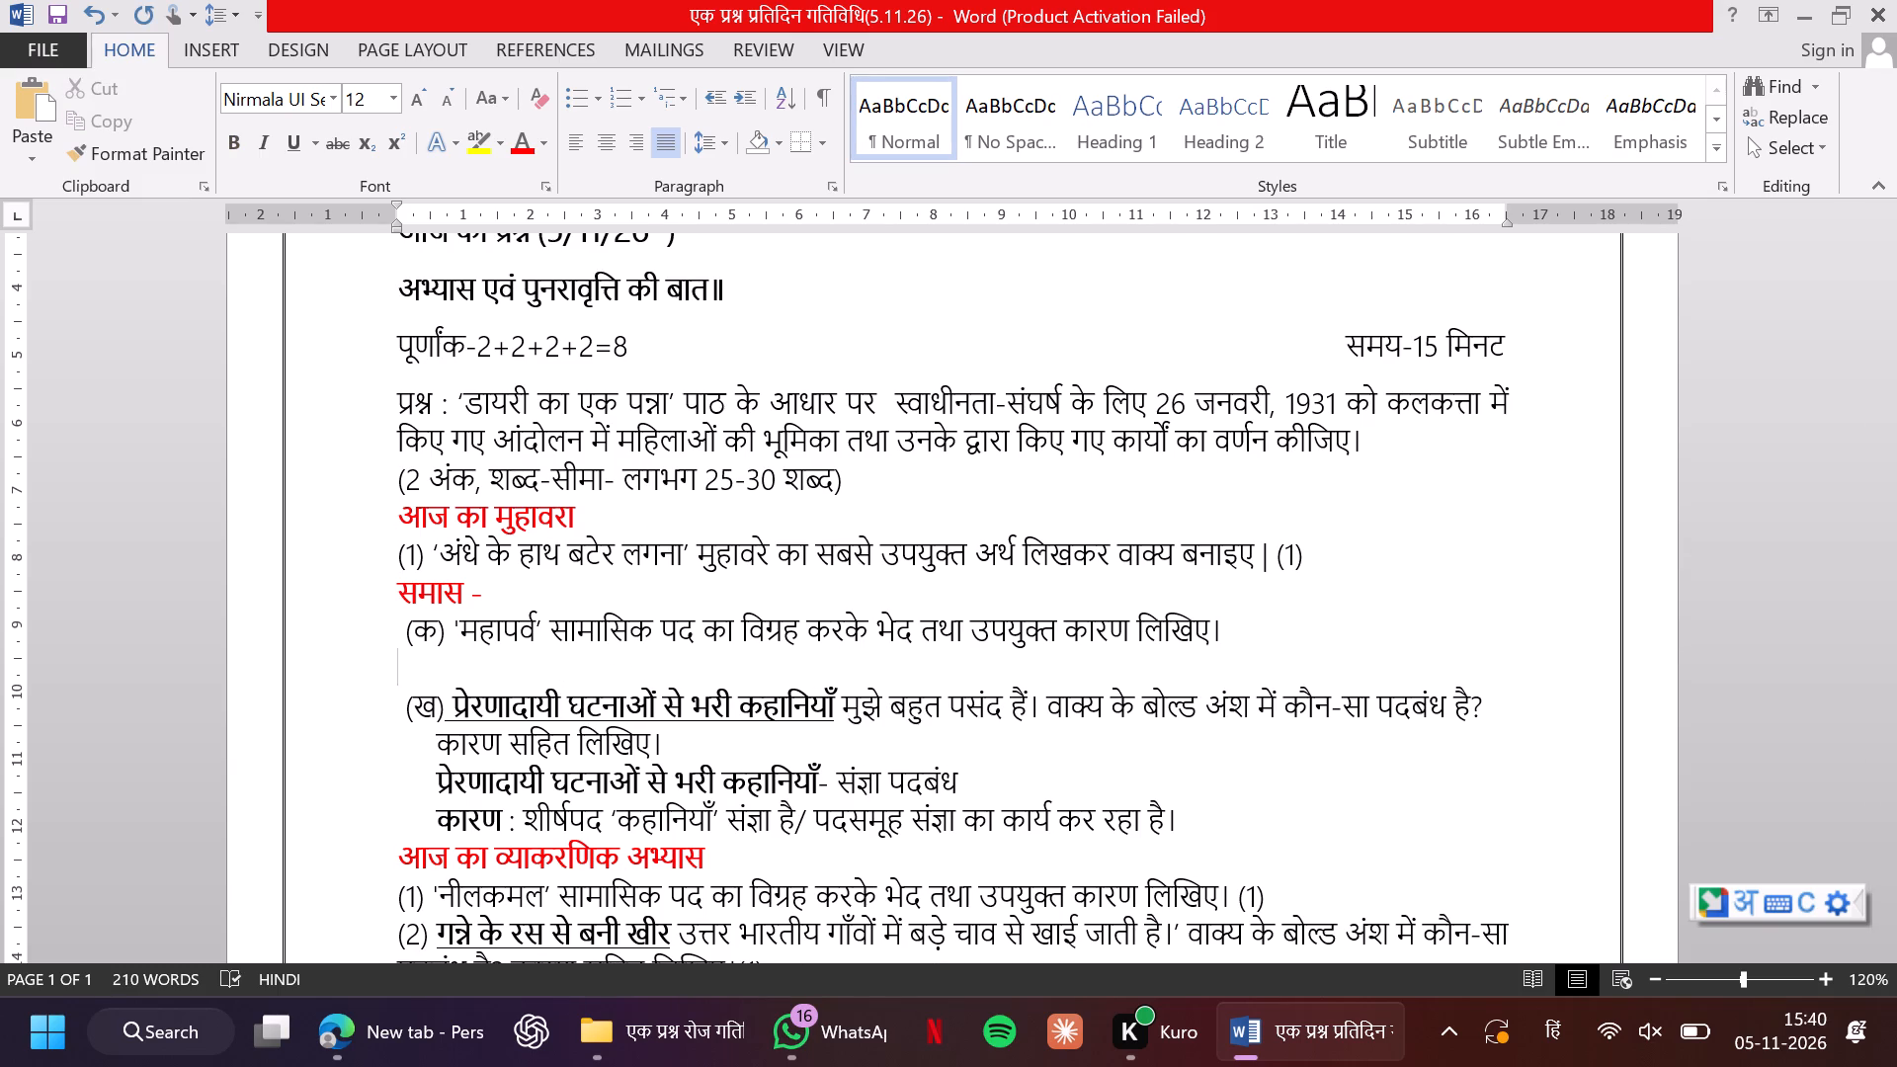
{"action": "type", "text": "PADBANDH"}
{"action": "key", "text": "space"}
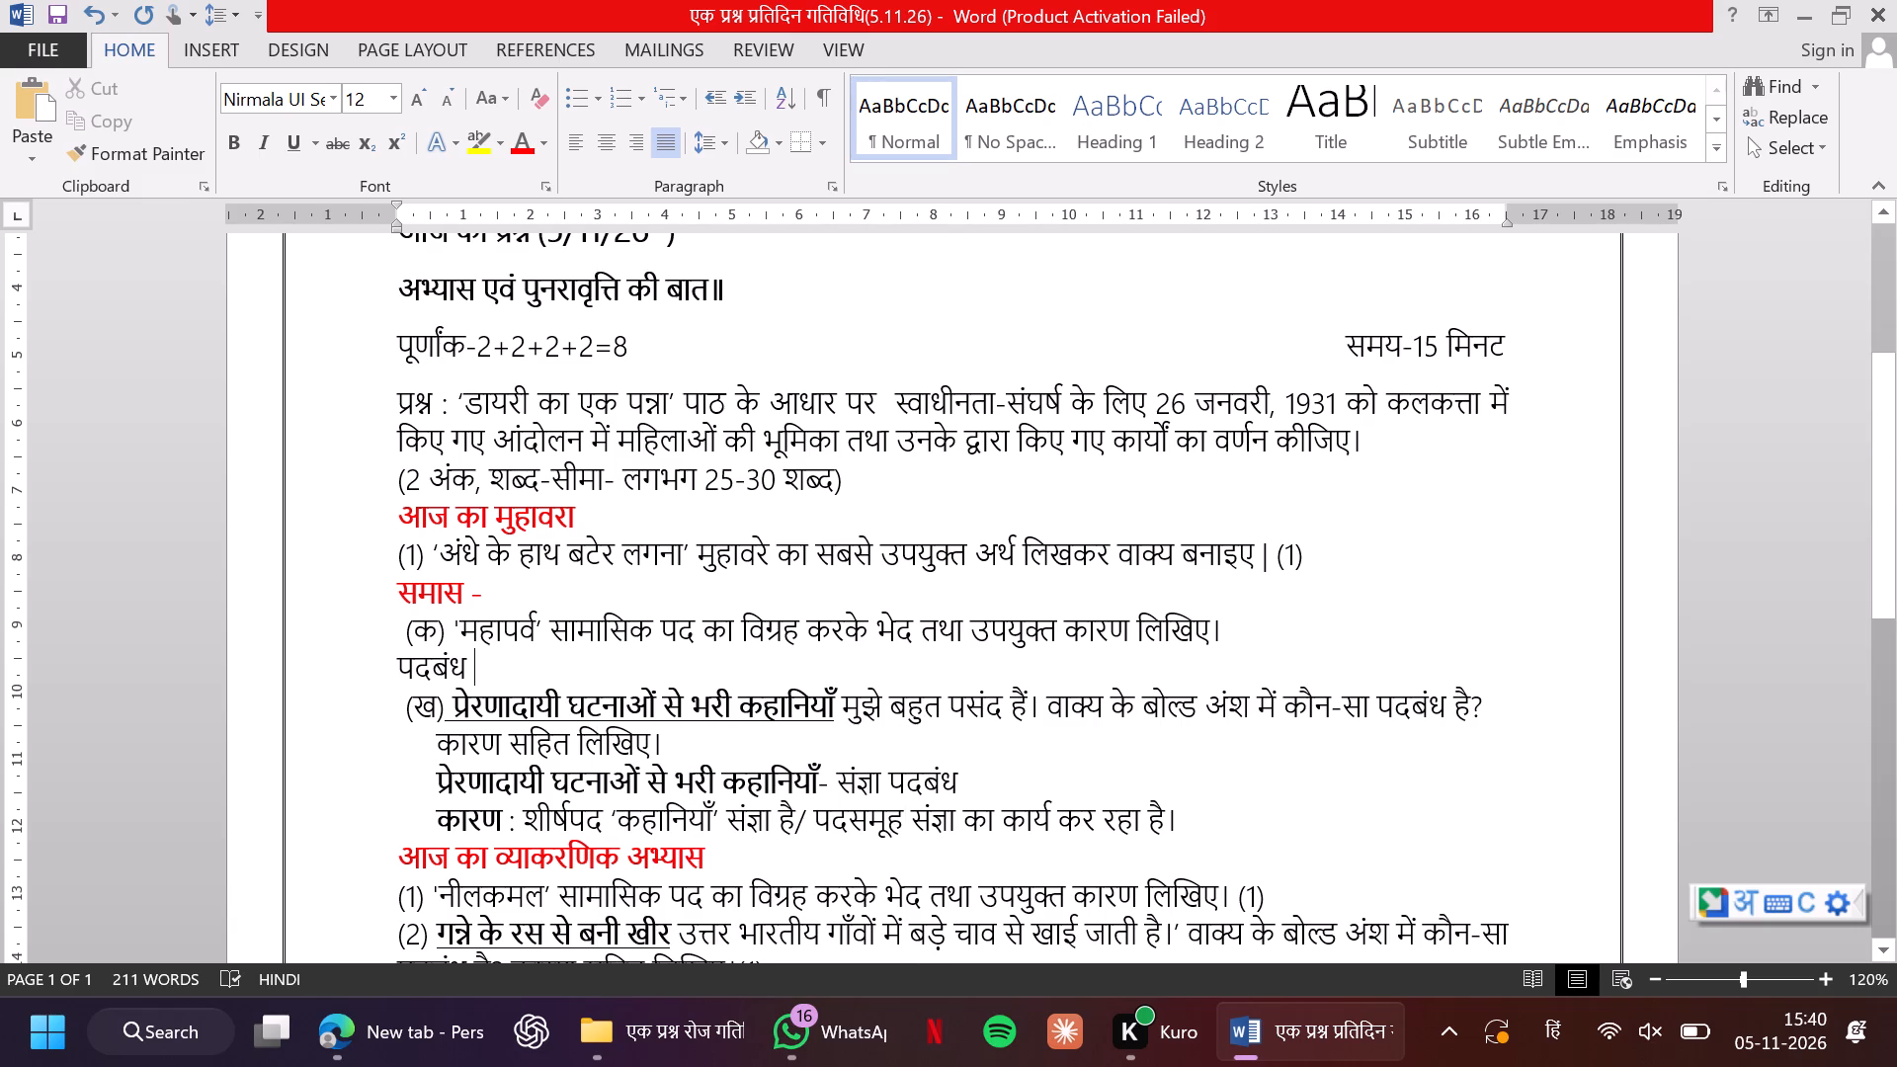
{"action": "left_click_drag", "start_coordinate": [395, 672], "coordinate": [466, 668]}
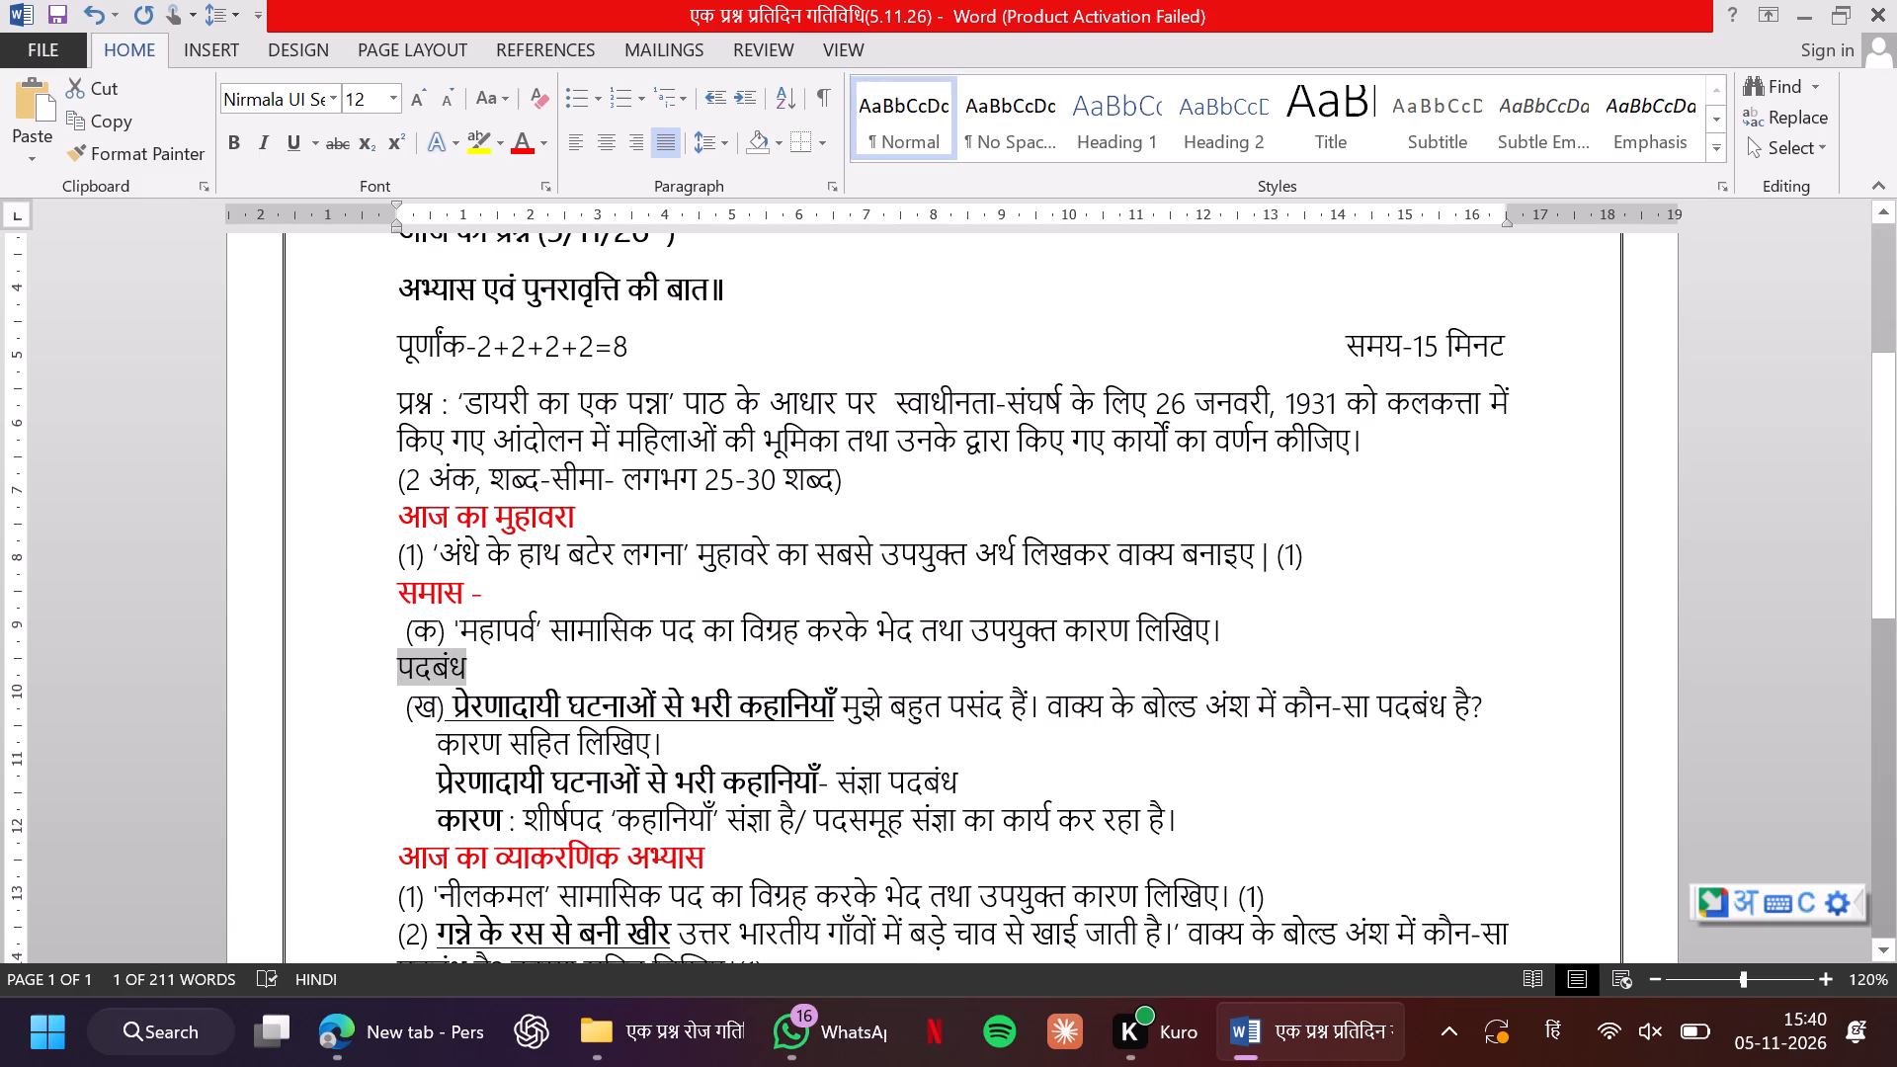
{"action": "left_click", "coordinate": [523, 148]}
Delete the संज्ञा पदबंध answer line and the कारण explanation line under question (ख).
{"action": "left_click_drag", "start_coordinate": [407, 784], "coordinate": [913, 823]}
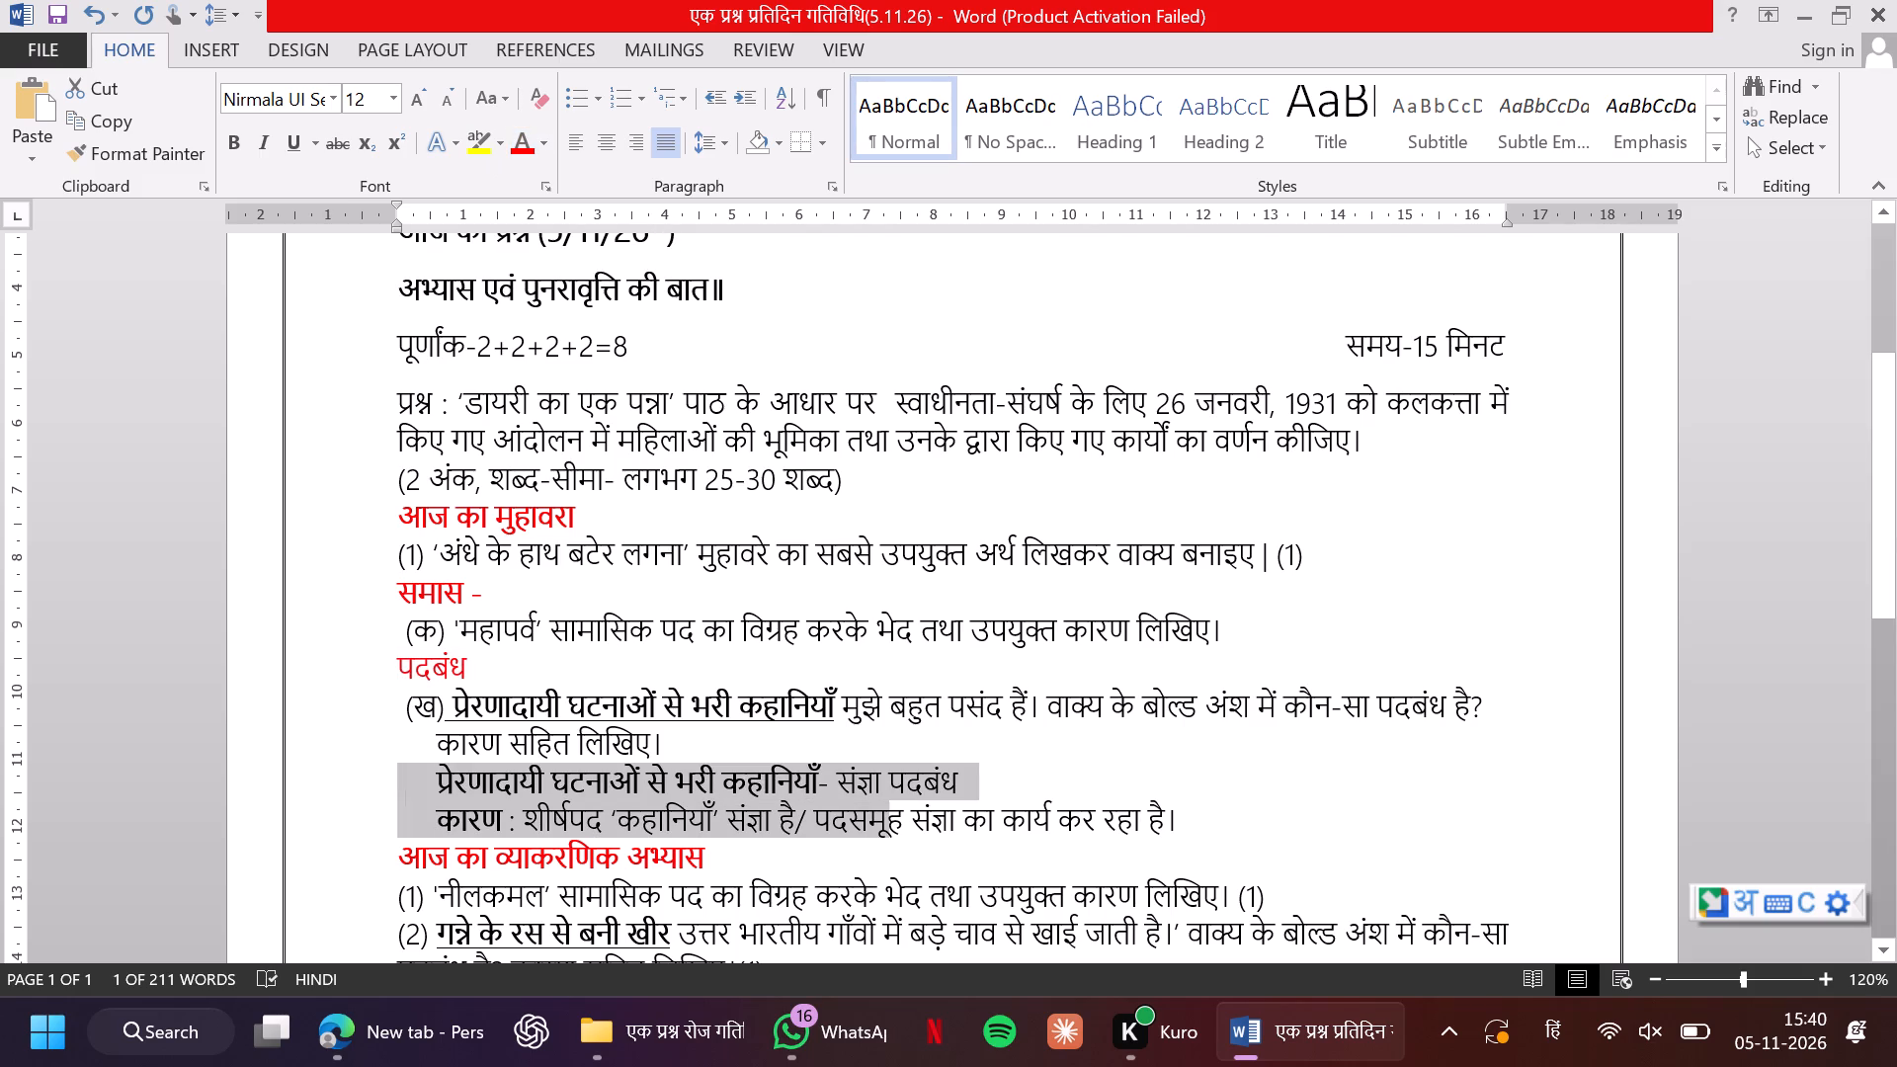
{"action": "left_click_drag", "start_coordinate": [913, 823], "coordinate": [1199, 819]}
{"action": "key", "text": "BackSpace"}
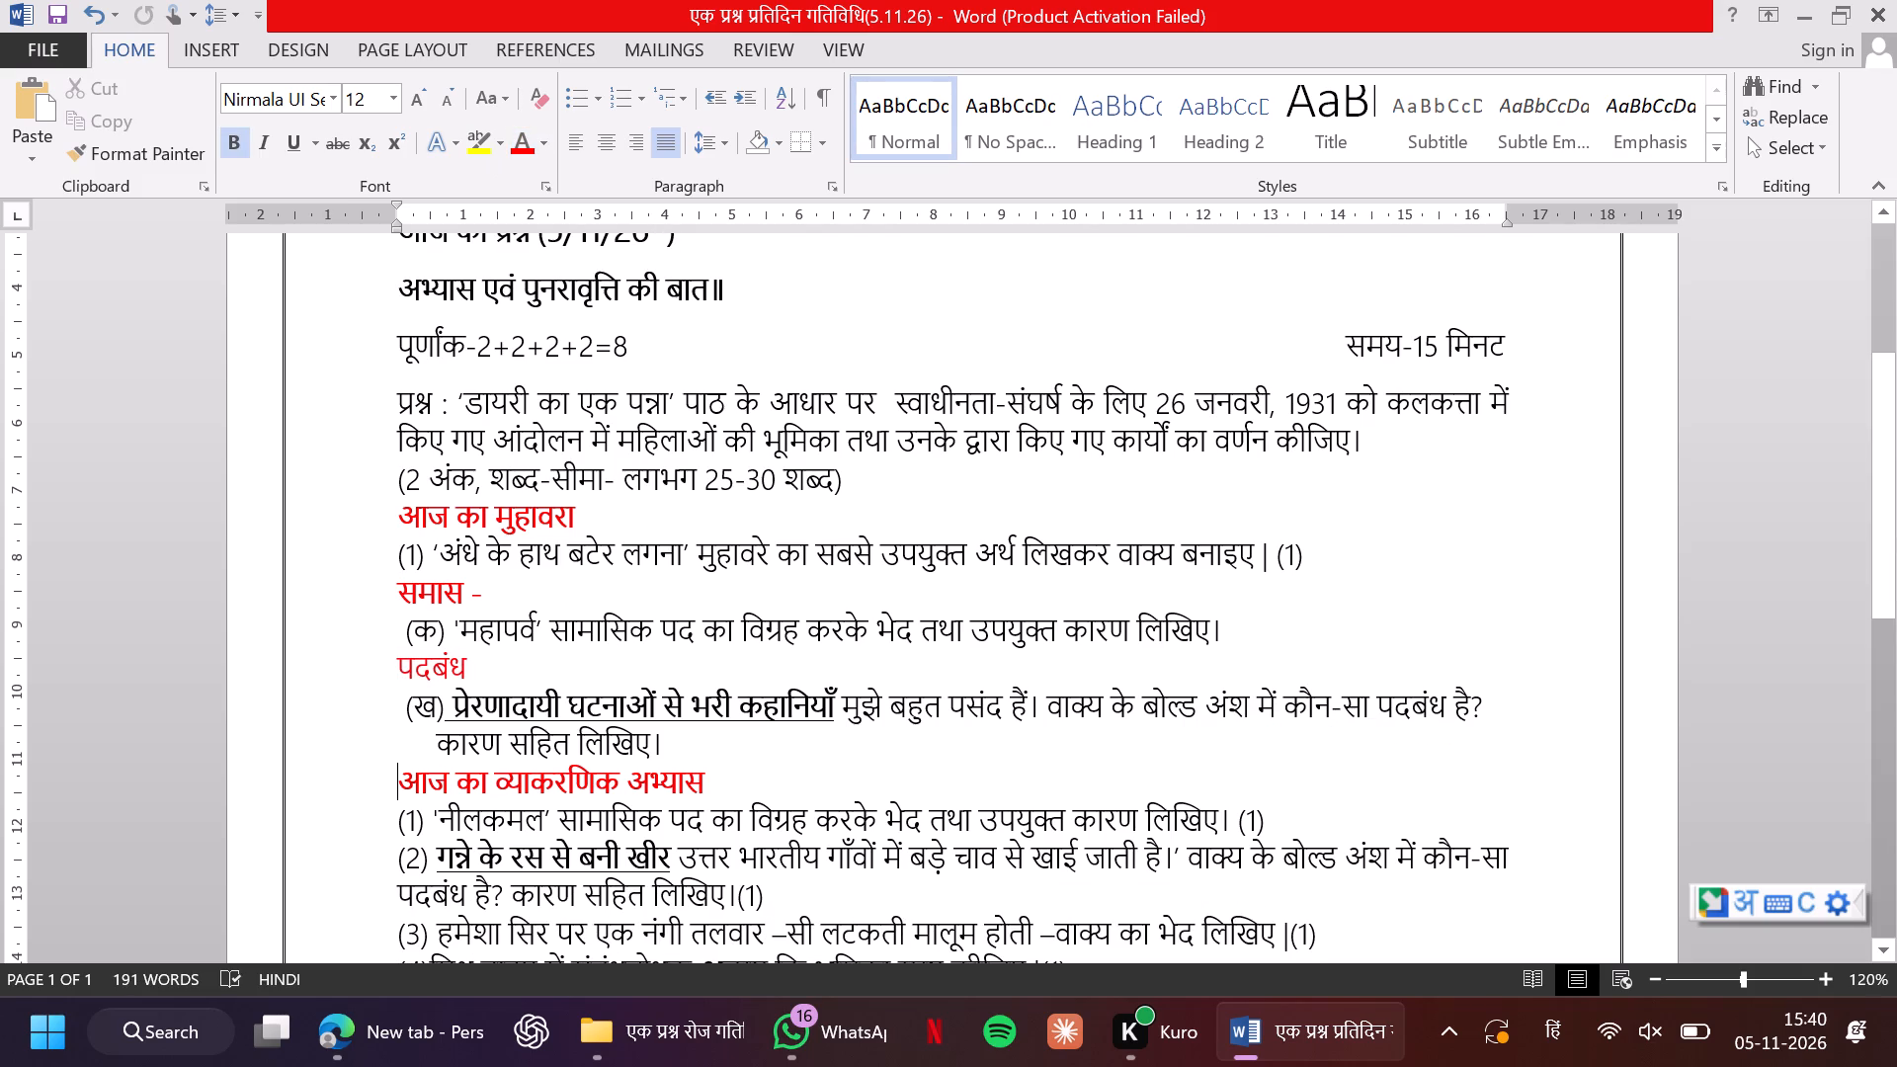
Replace the आज का व्याकरणिक अभ्यास heading text with रचना के आधार पर वाक्य.
{"action": "scroll", "coordinate": [576, 769], "scroll_direction": "down", "scroll_amount": 3}
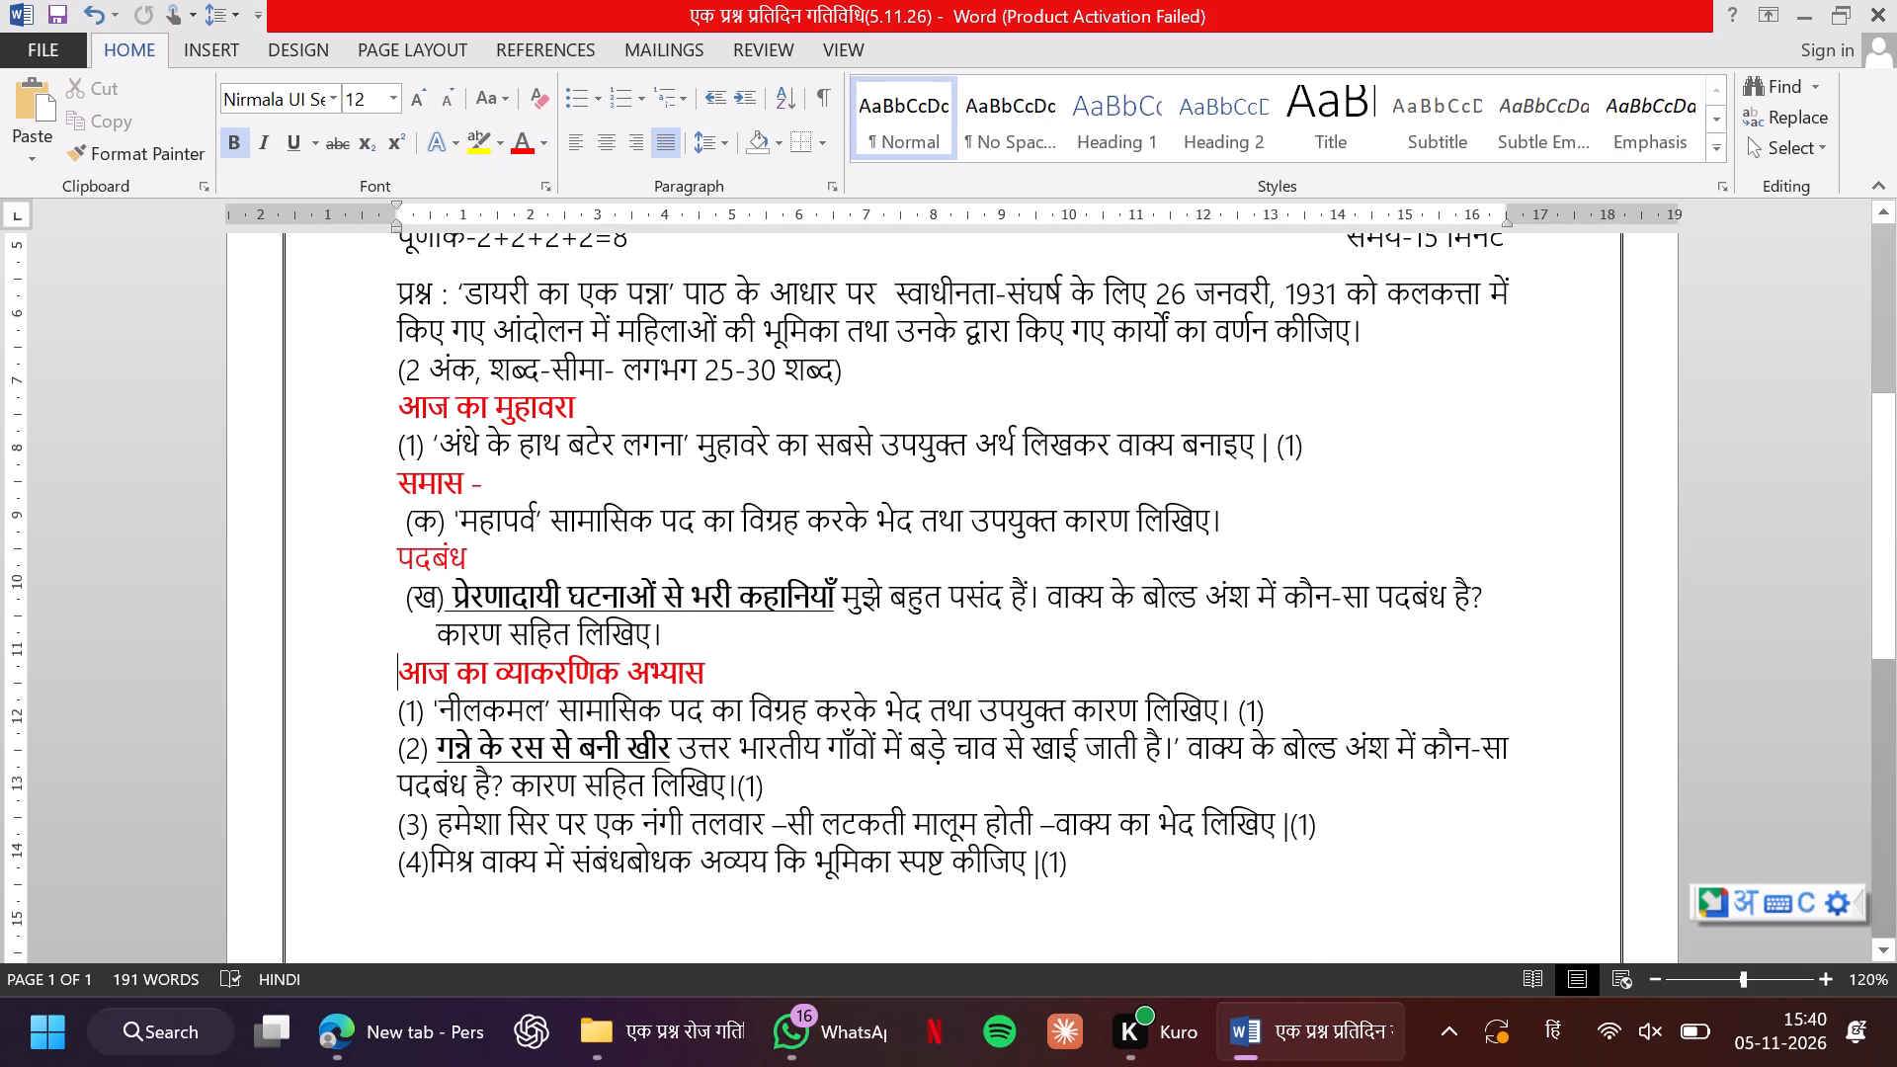
{"action": "scroll", "coordinate": [576, 769], "scroll_direction": "down", "scroll_amount": 1}
{"action": "left_click", "coordinate": [711, 666]}
{"action": "key", "text": "BackSpace"}
{"action": "key", "text": "BackSpace"}
{"action": "key", "text": "BackSpace"}
{"action": "key", "text": "BackSpace"}
{"action": "key", "text": "BackSpace"}
{"action": "key", "text": "BackSpace"}
{"action": "key", "text": "BackSpace"}
{"action": "key", "text": "BackSpace"}
{"action": "key", "text": "BackSpace"}
{"action": "key", "text": "BackSpace"}
{"action": "key", "text": "BackSpace"}
{"action": "key", "text": "BackSpace"}
{"action": "key", "text": "BackSpace"}
{"action": "key", "text": "BackSpace"}
{"action": "key", "text": "BackSpace"}
{"action": "key", "text": "BackSpace"}
{"action": "key", "text": "BackSpace"}
{"action": "key", "text": "BackSpace"}
{"action": "key", "text": "BackSpace"}
{"action": "key", "text": "BackSpace"}
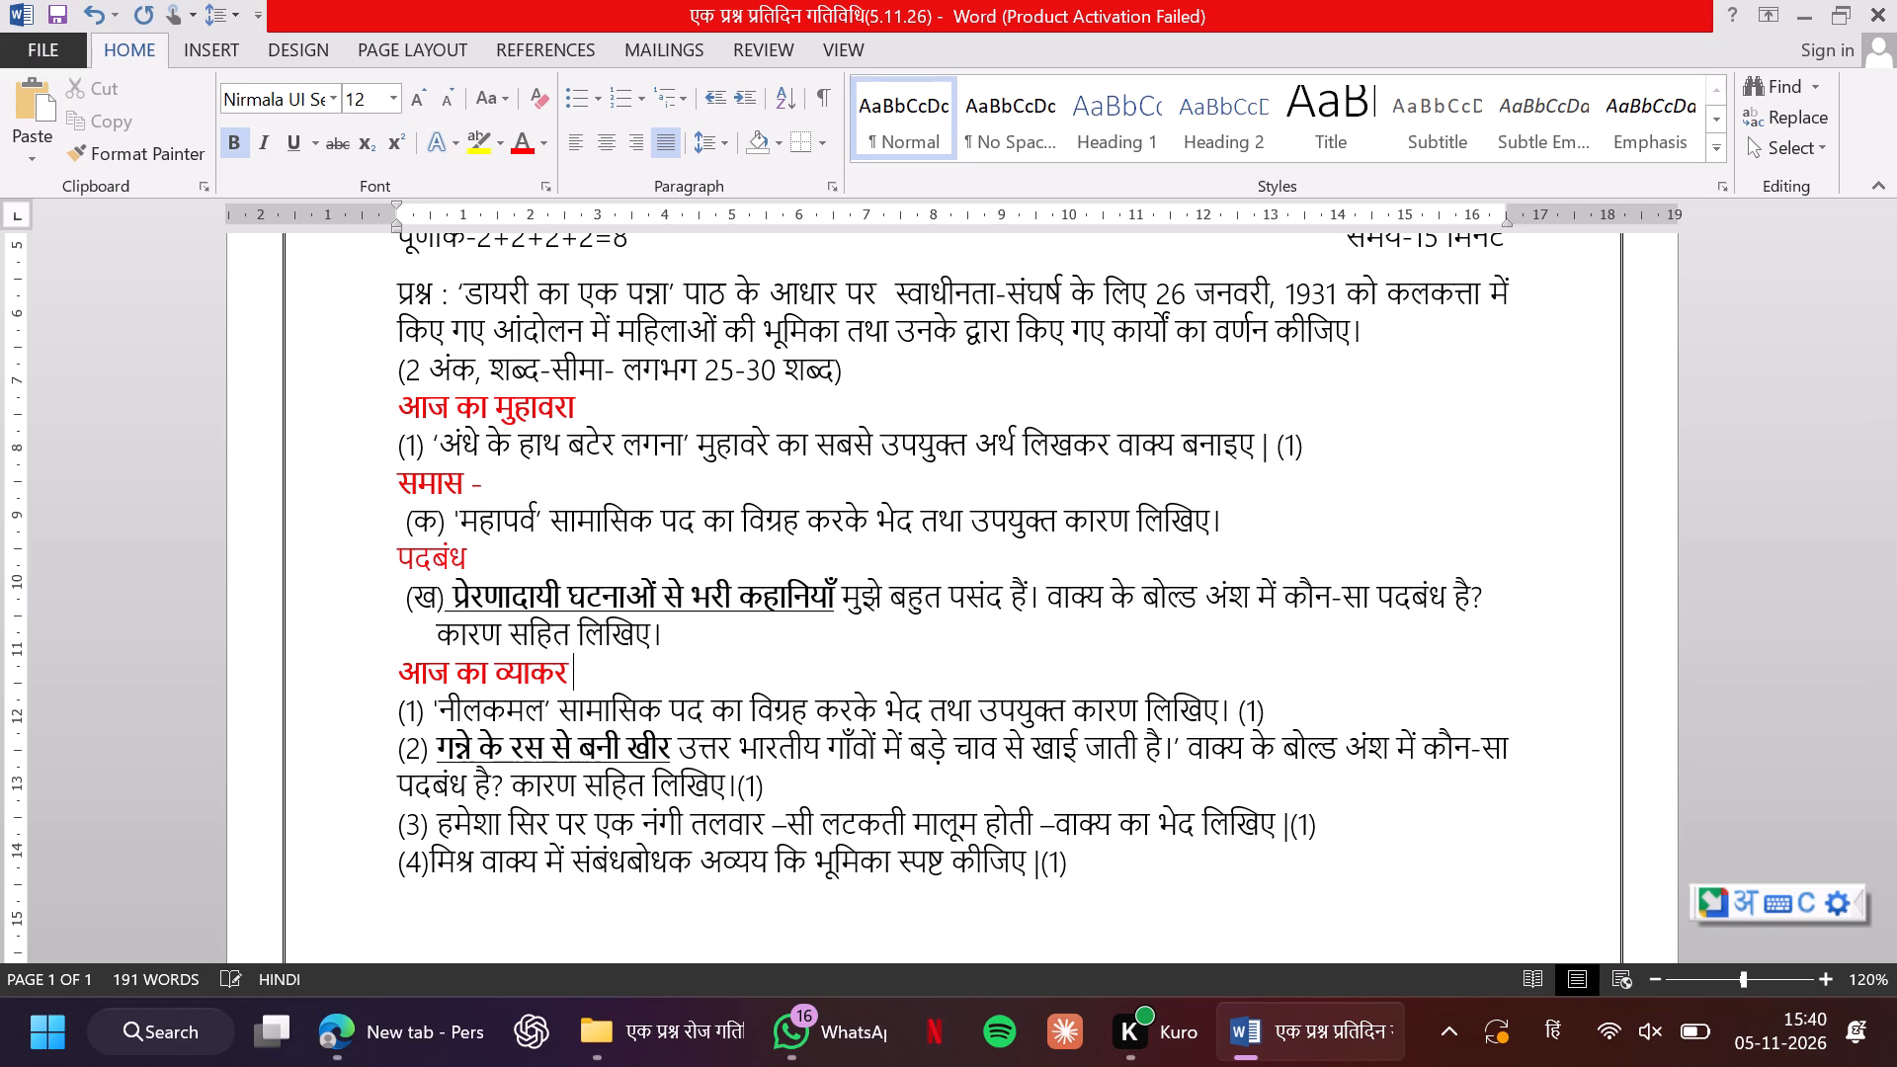
{"action": "key", "text": "BackSpace"}
{"action": "type", "text": "RACHNA KE ADHAAR PAR VAAKY"}
{"action": "key", "text": "space"}
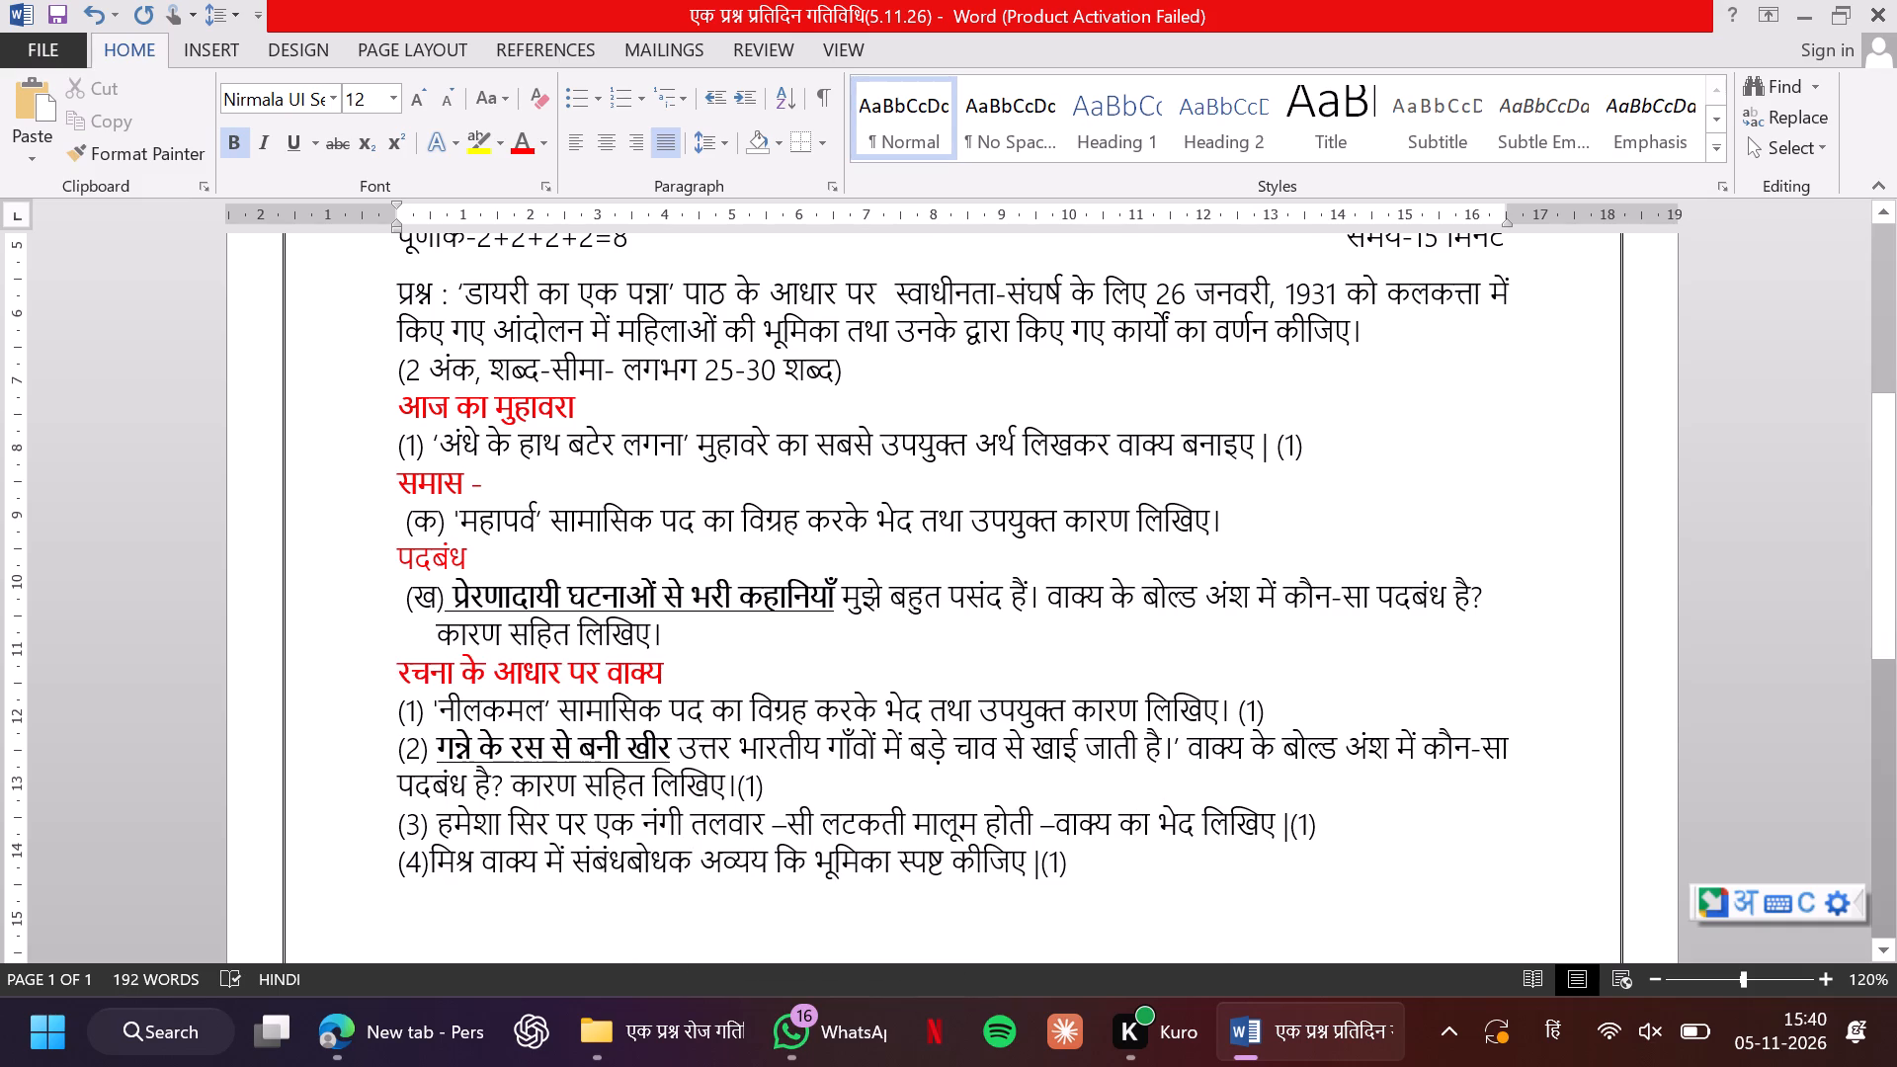
Delete questions (1), (2) and (4) under the रचना के आधार पर वाक्य heading.
{"action": "left_click_drag", "start_coordinate": [395, 711], "coordinate": [815, 760]}
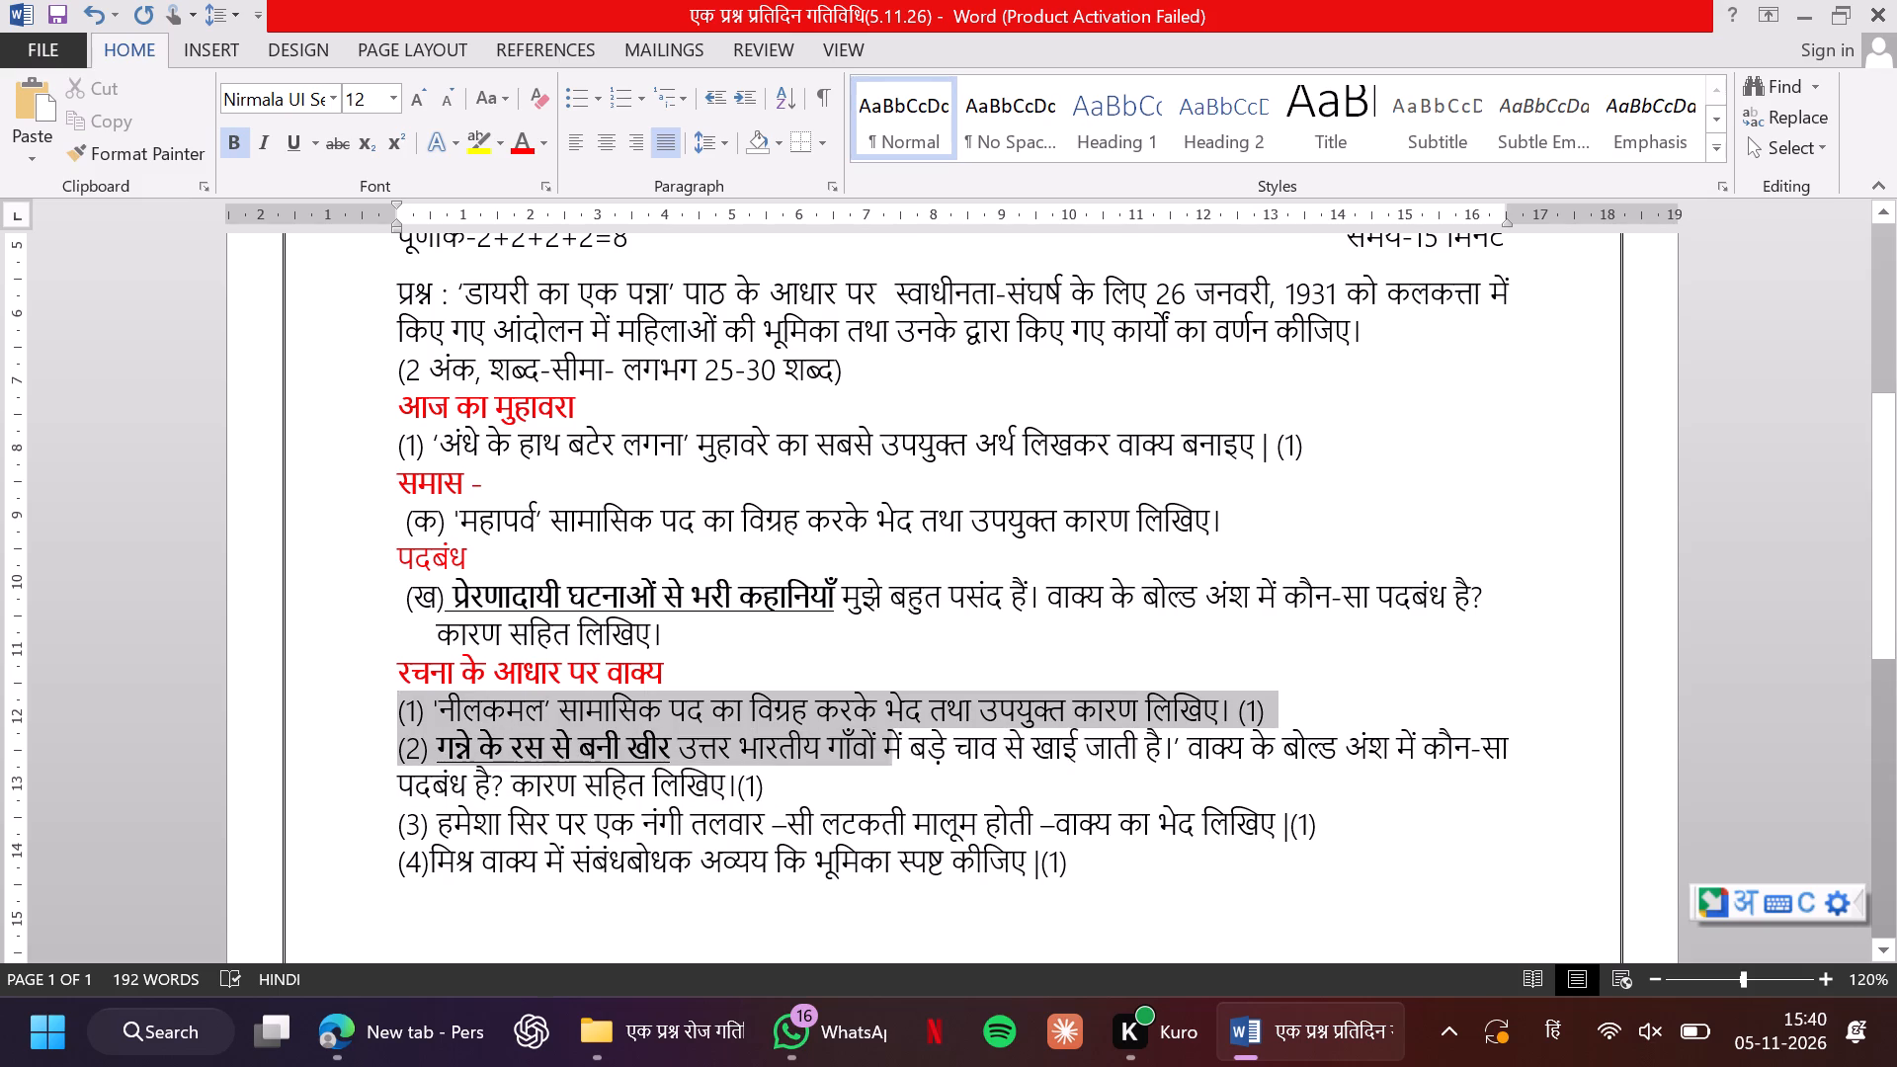
{"action": "left_click_drag", "start_coordinate": [815, 760], "coordinate": [762, 776]}
{"action": "key", "text": "BackSpace"}
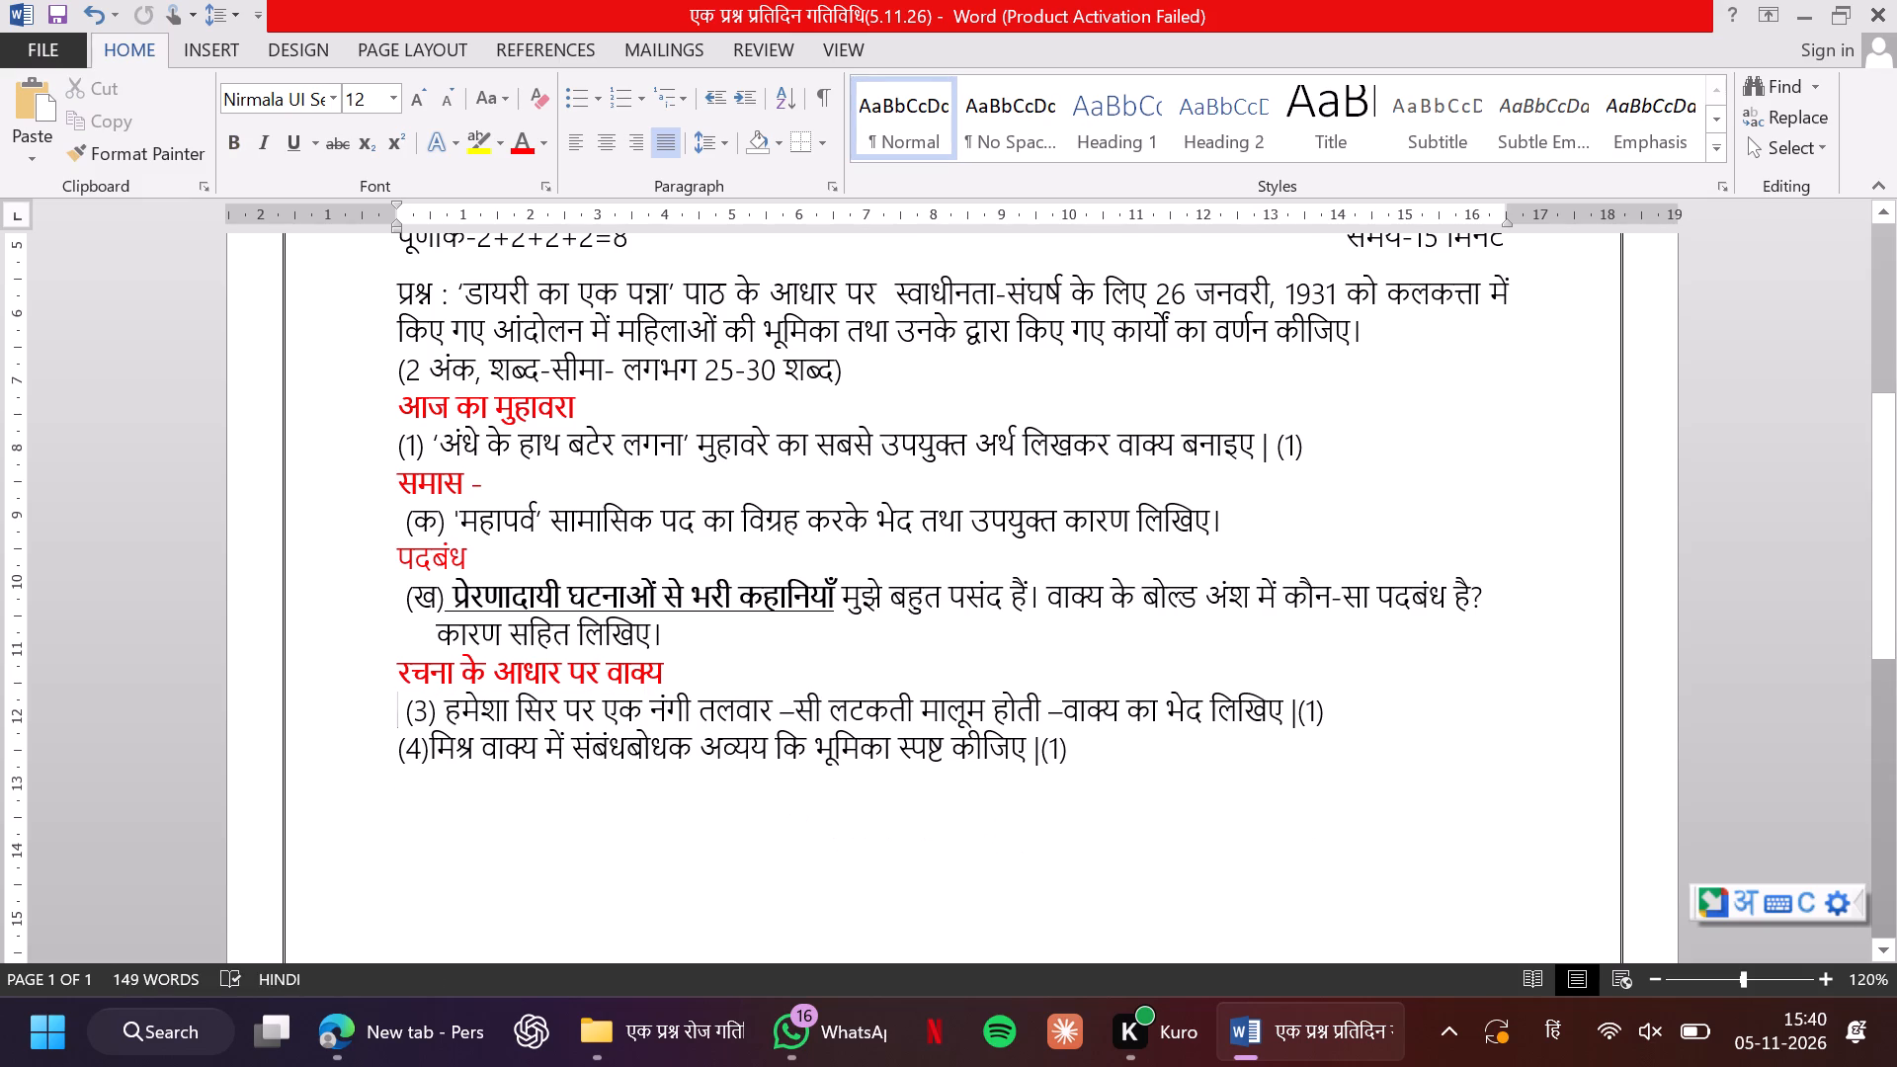
{"action": "left_click_drag", "start_coordinate": [389, 747], "coordinate": [1089, 778]}
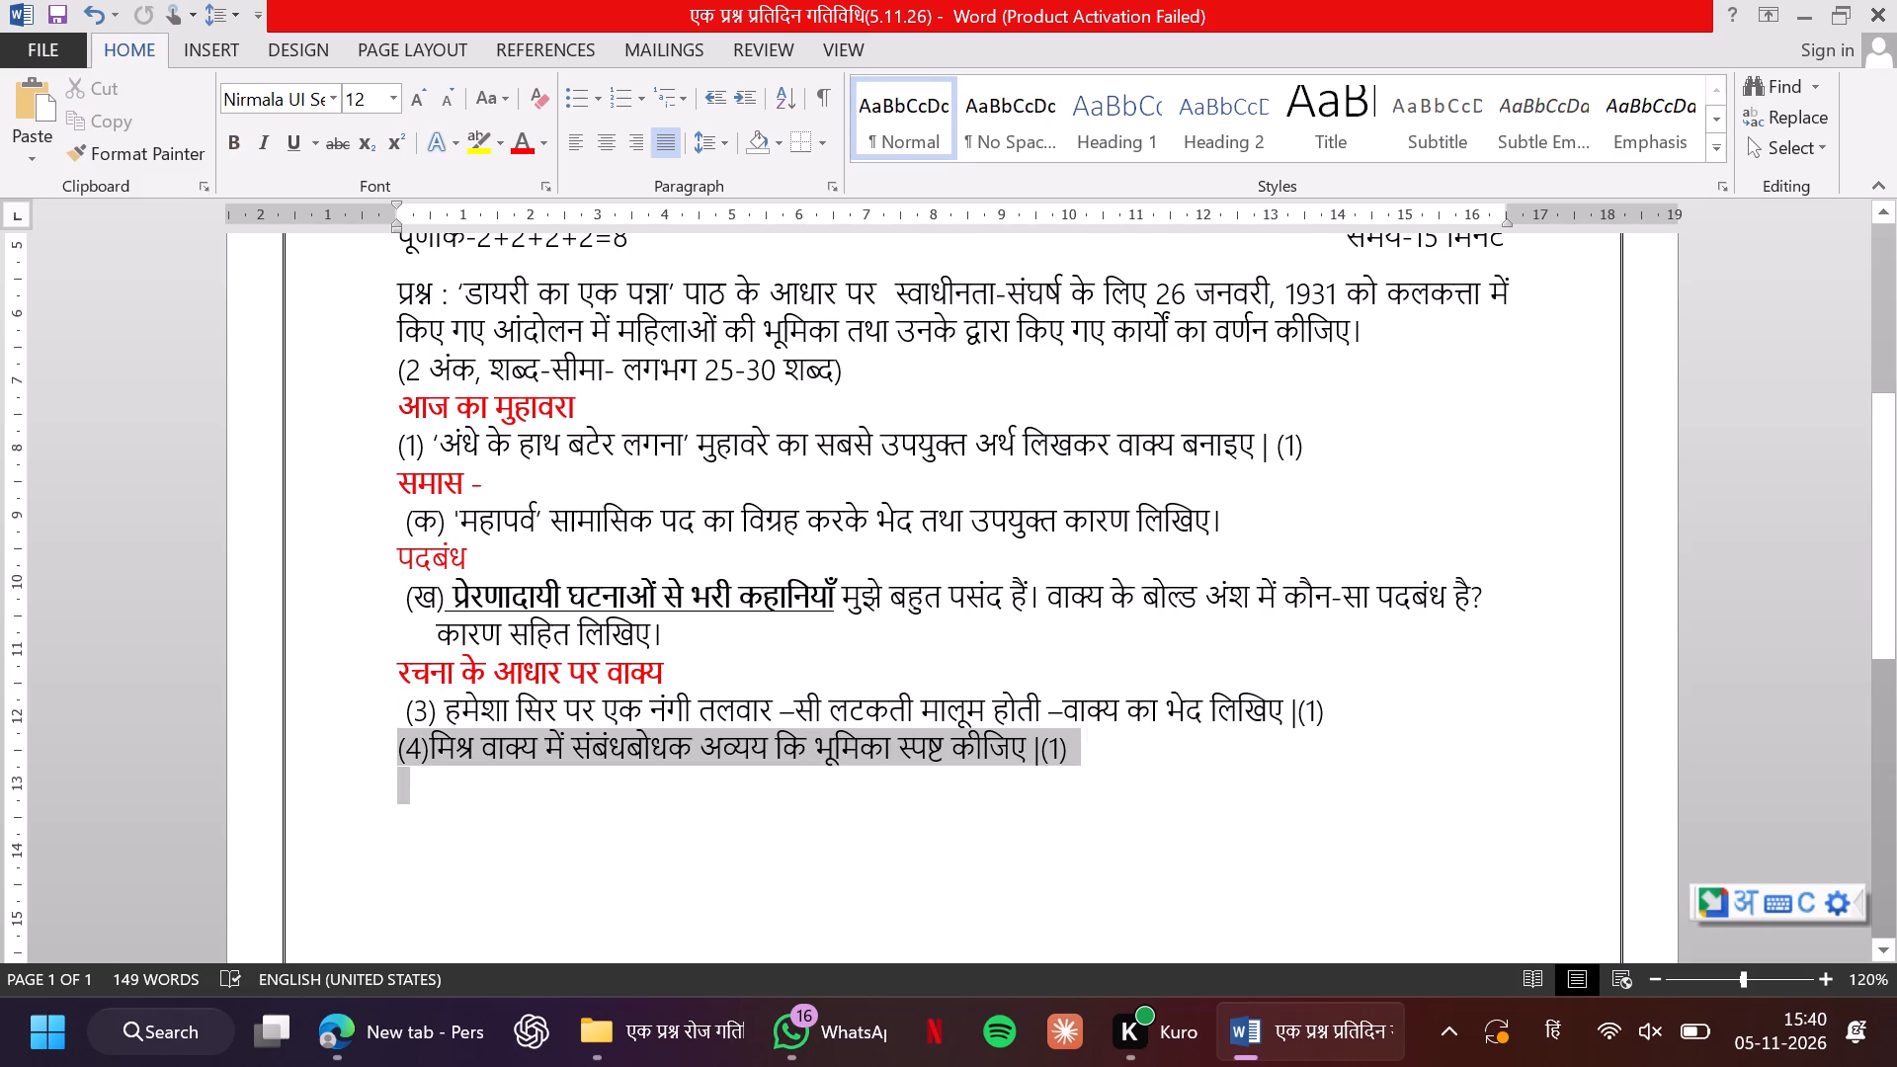
{"action": "key", "text": "BackSpace"}
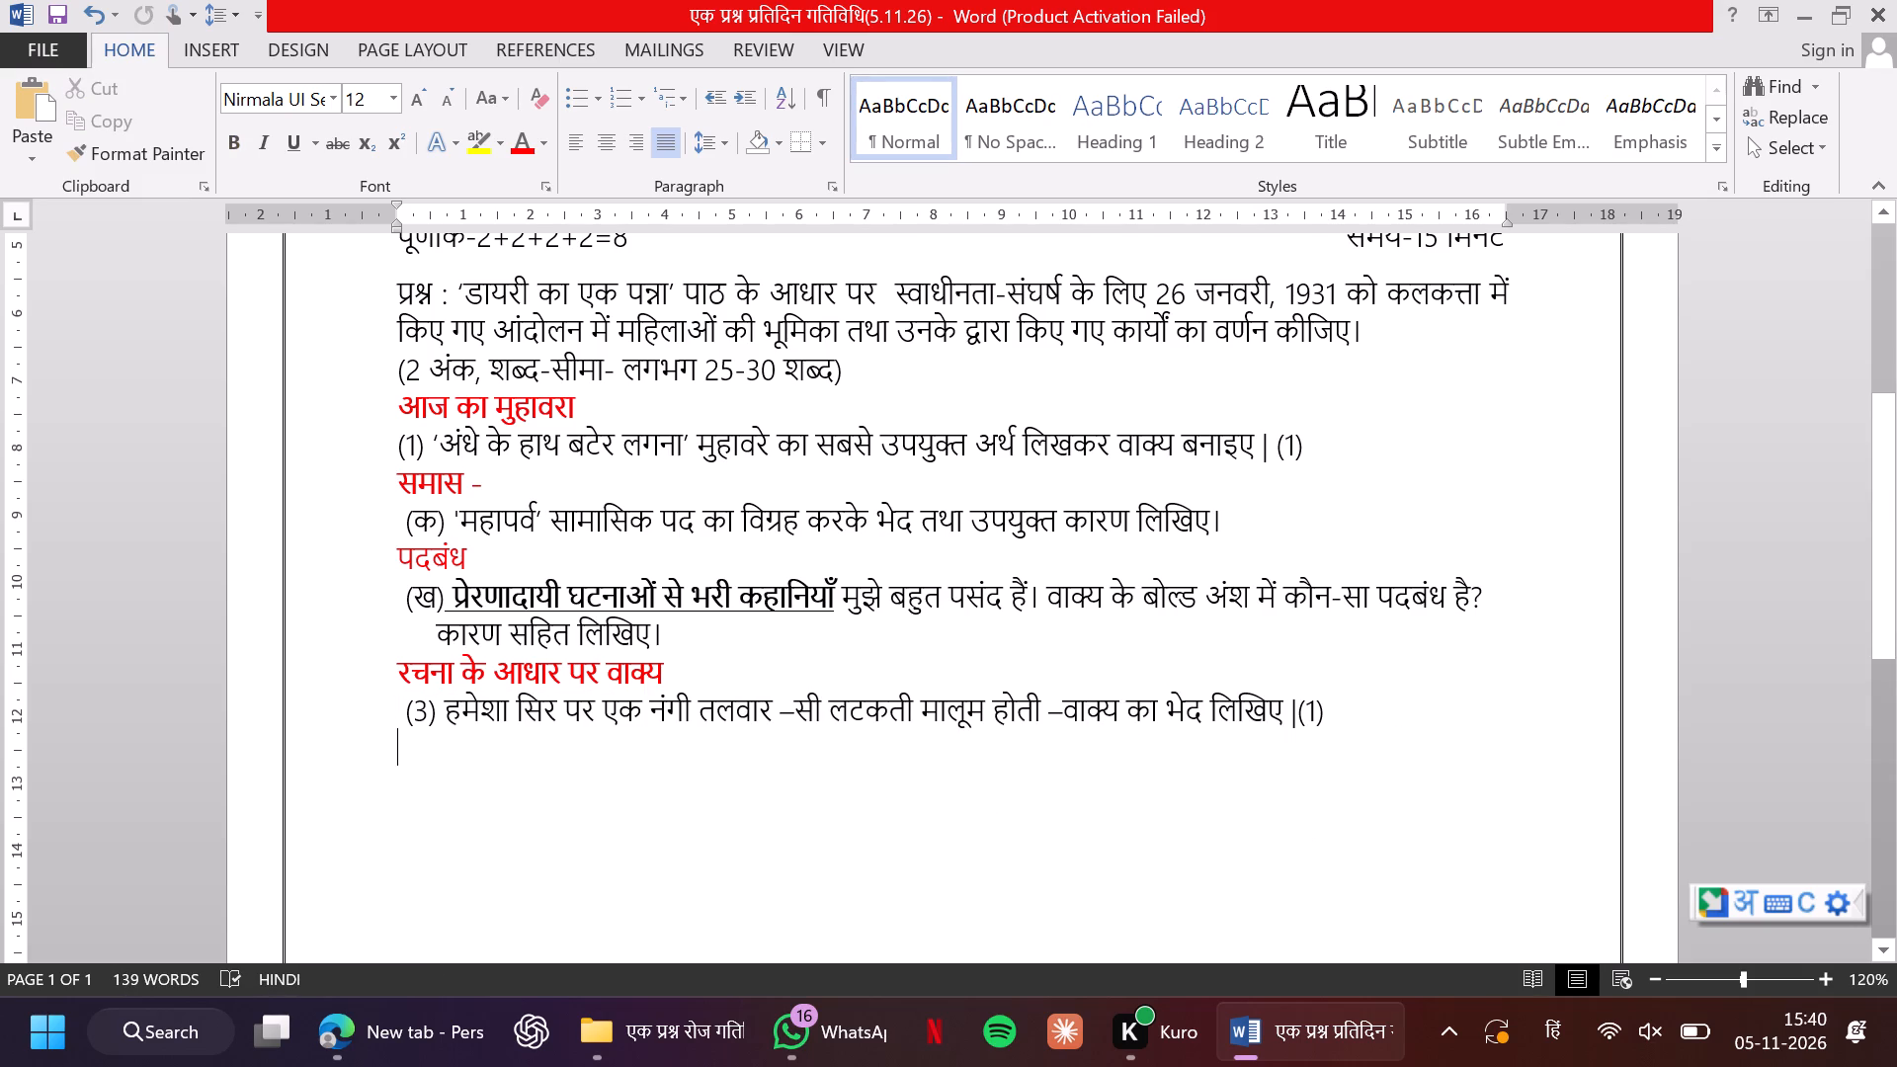
Renumber the single question under each of the पदबंध, समास and रचना के आधार पर वाक्य headings as (1).
{"action": "left_click", "coordinate": [435, 596]}
{"action": "key", "text": "BackSpace"}
{"action": "type", "text": "1"}
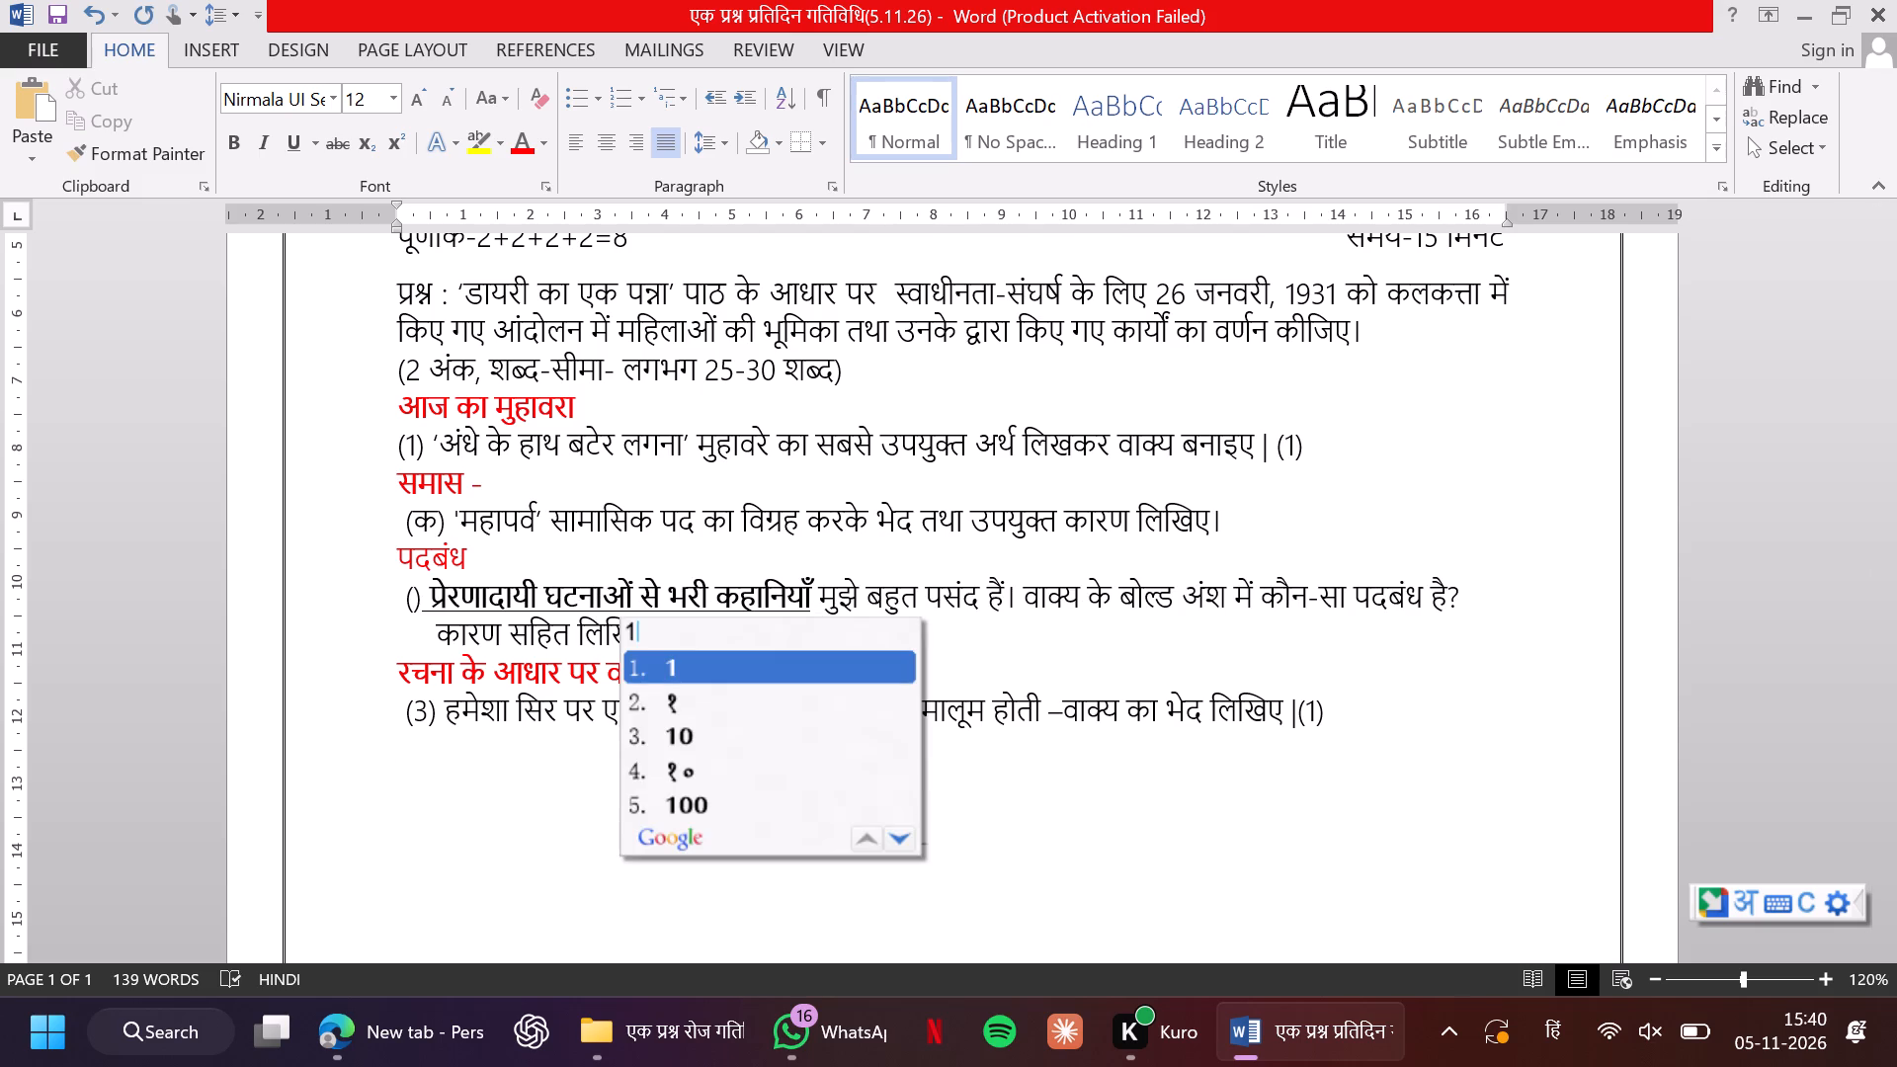
{"action": "key", "text": "space"}
{"action": "key", "text": "BackSpace"}
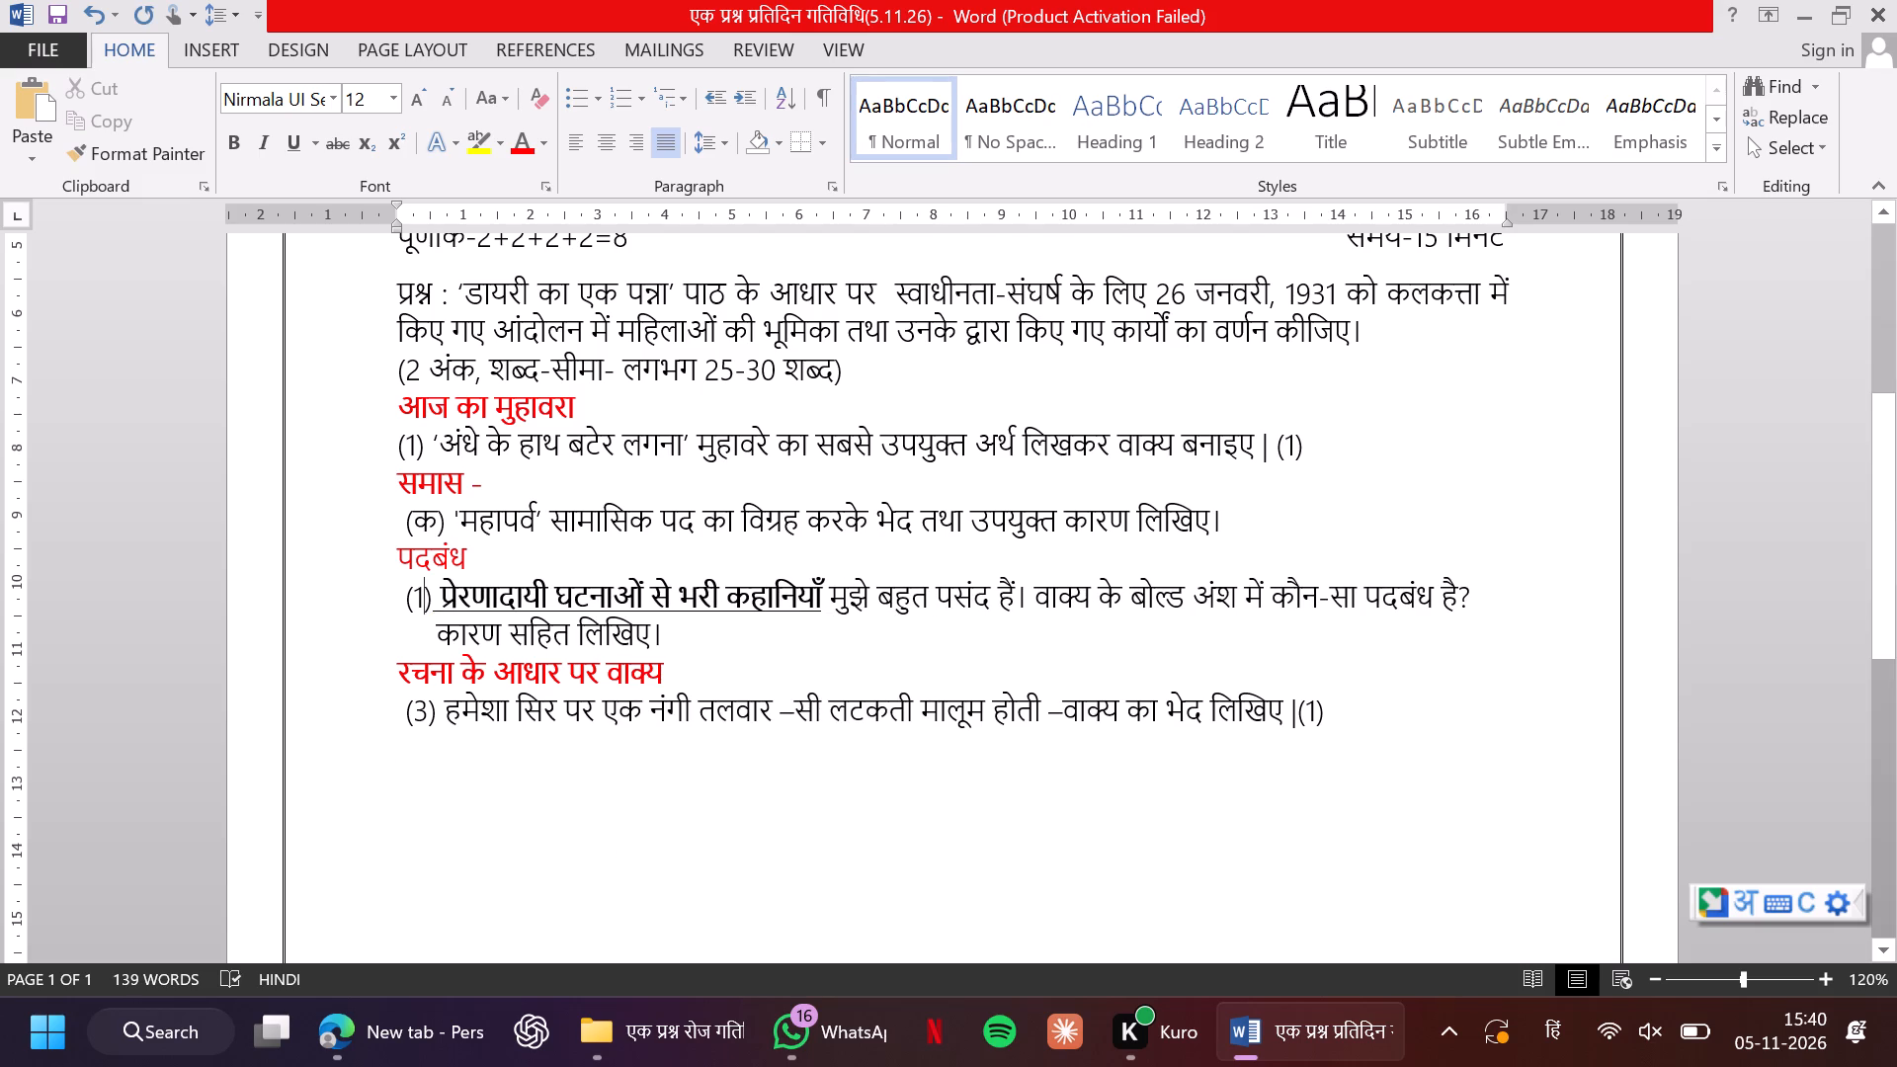
{"action": "left_click", "coordinate": [437, 526]}
{"action": "key", "text": "BackSpace"}
{"action": "type", "text": "1"}
{"action": "key", "text": "space"}
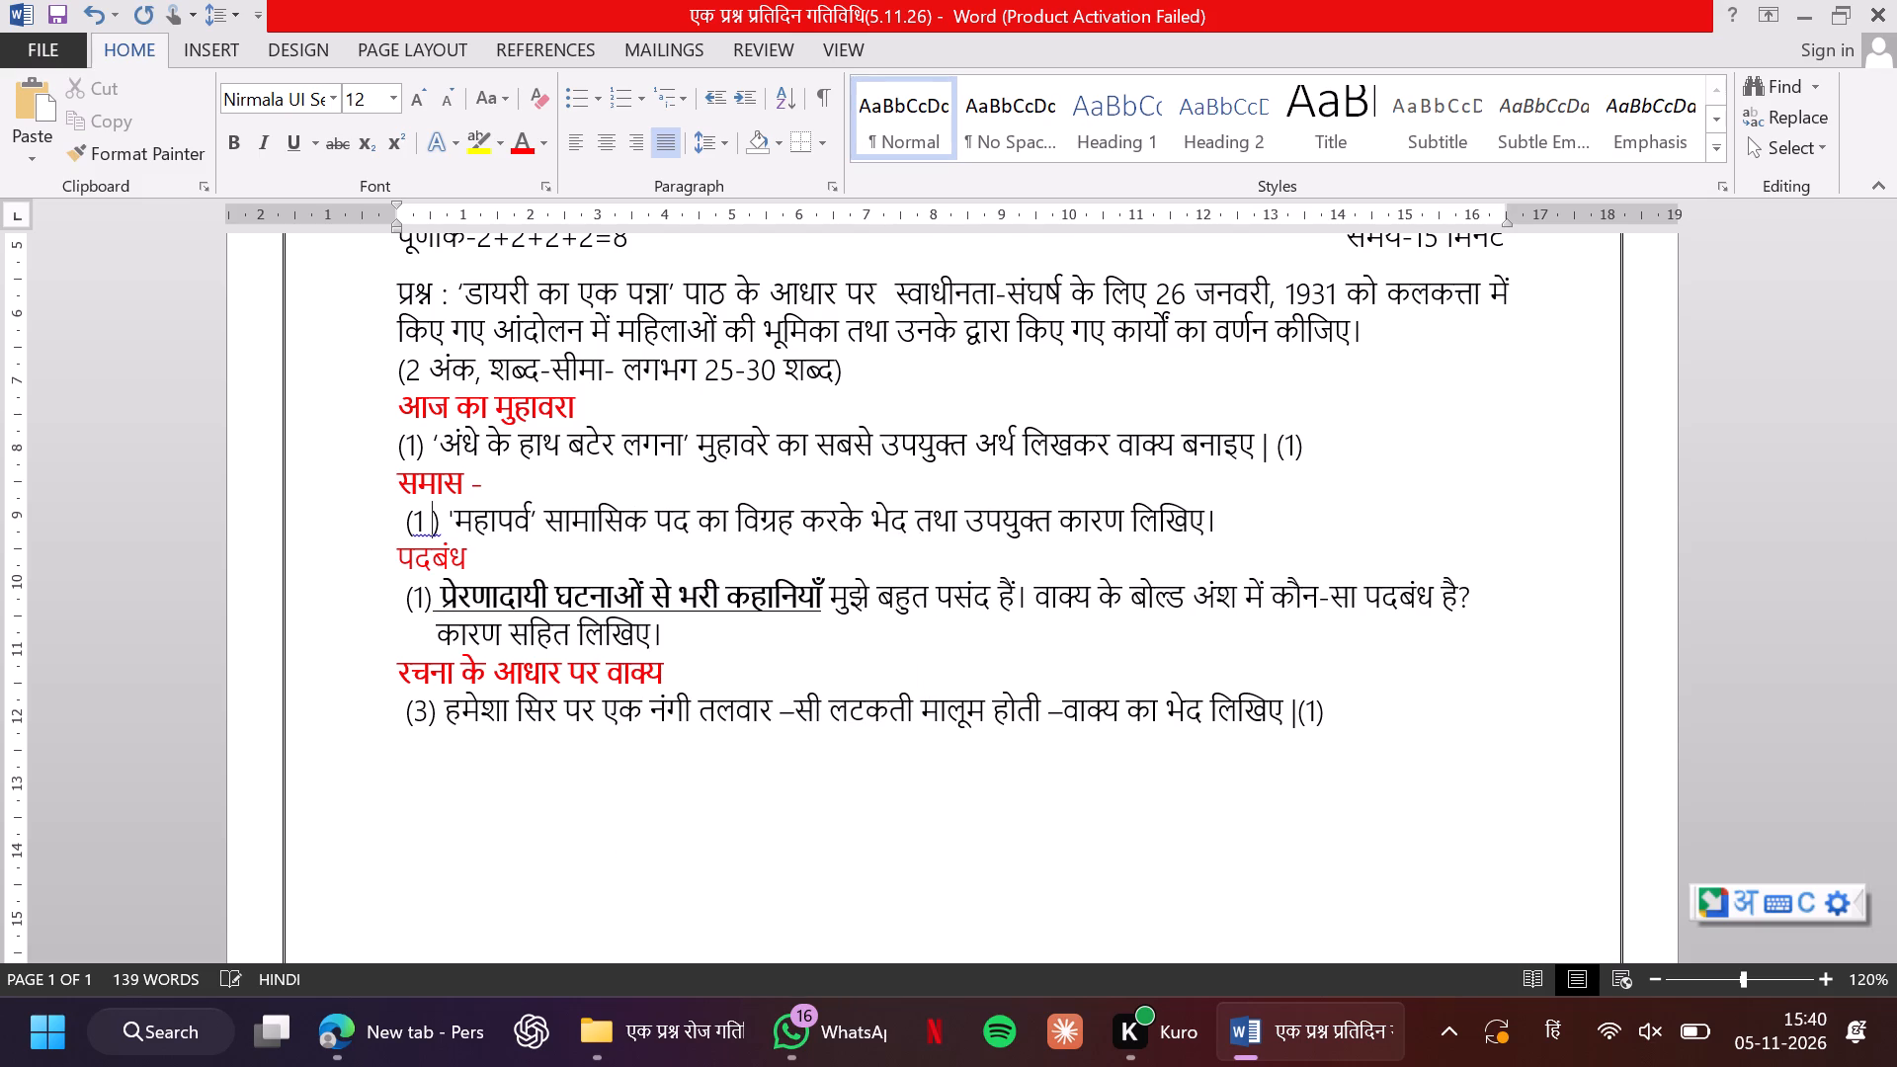
{"action": "key", "text": "BackSpace"}
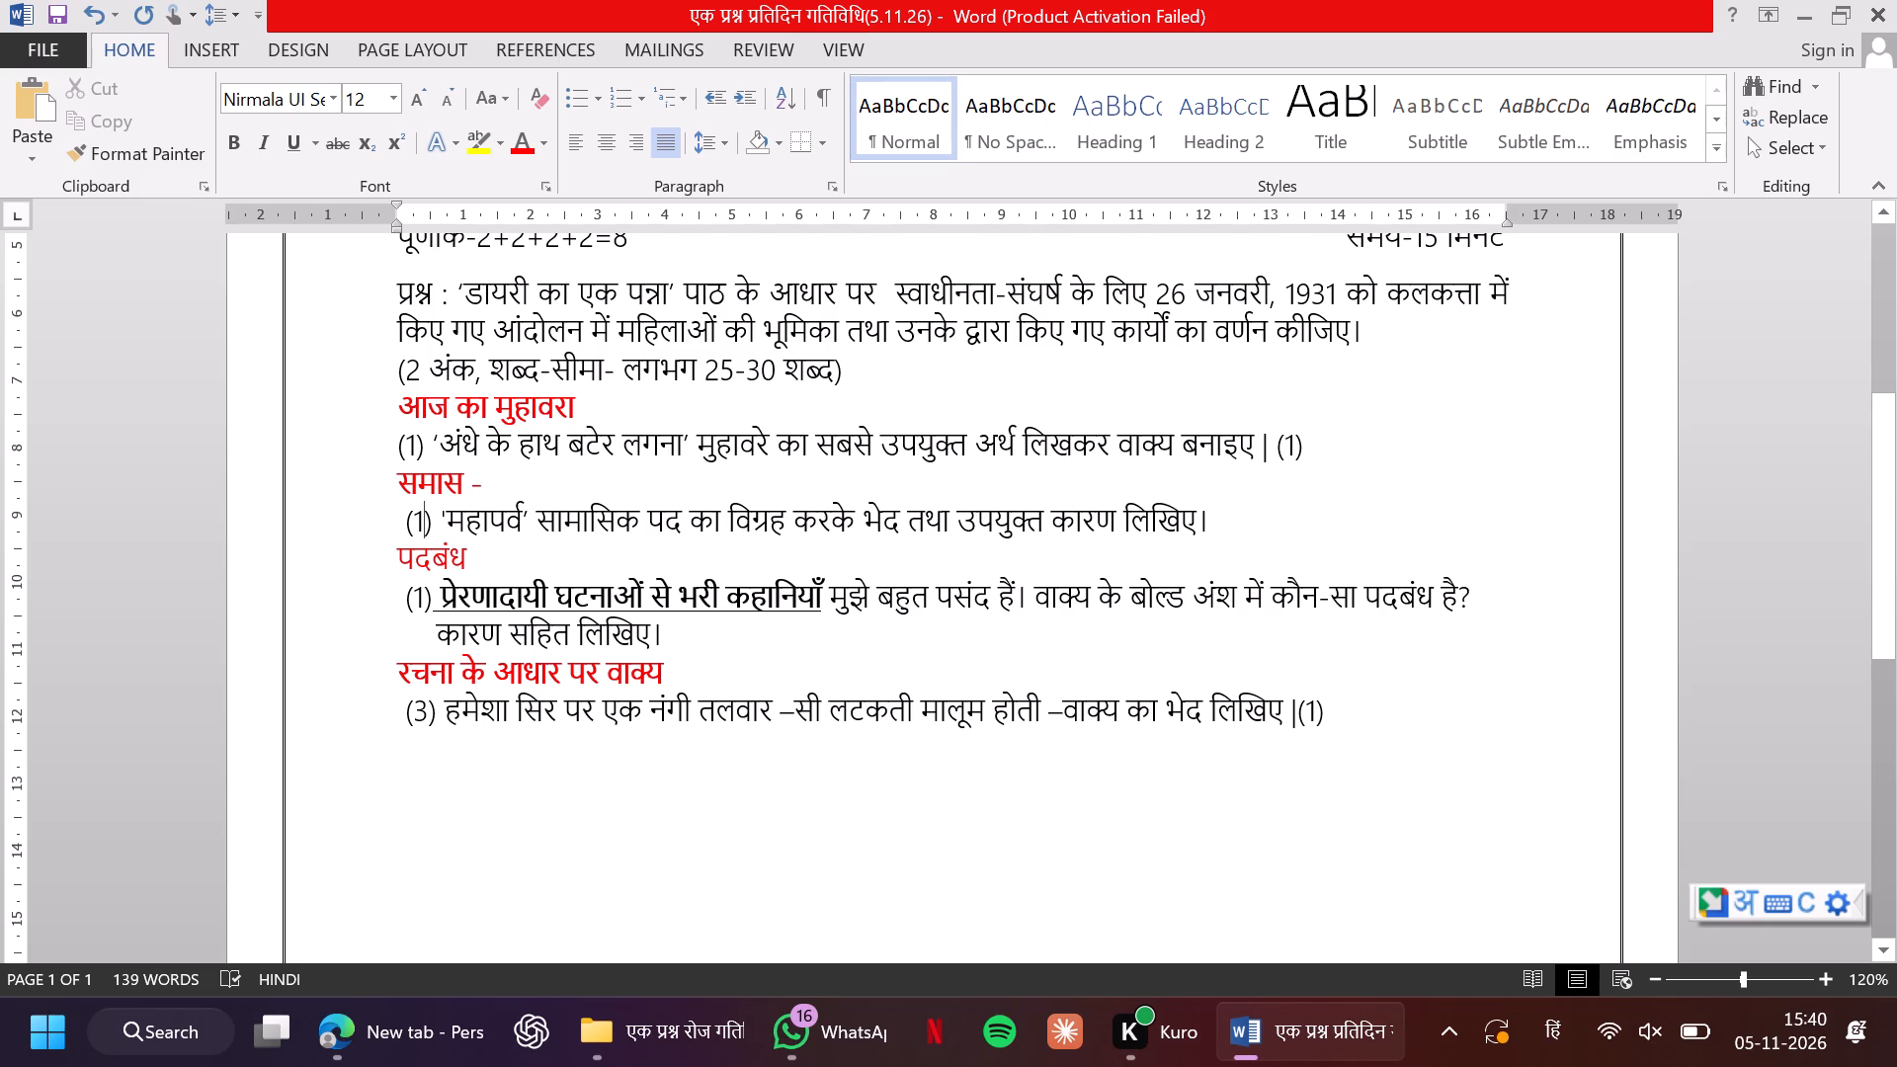
{"action": "left_click", "coordinate": [424, 709]}
{"action": "key", "text": "BackSpace"}
{"action": "type", "text": "1"}
{"action": "key", "text": "space"}
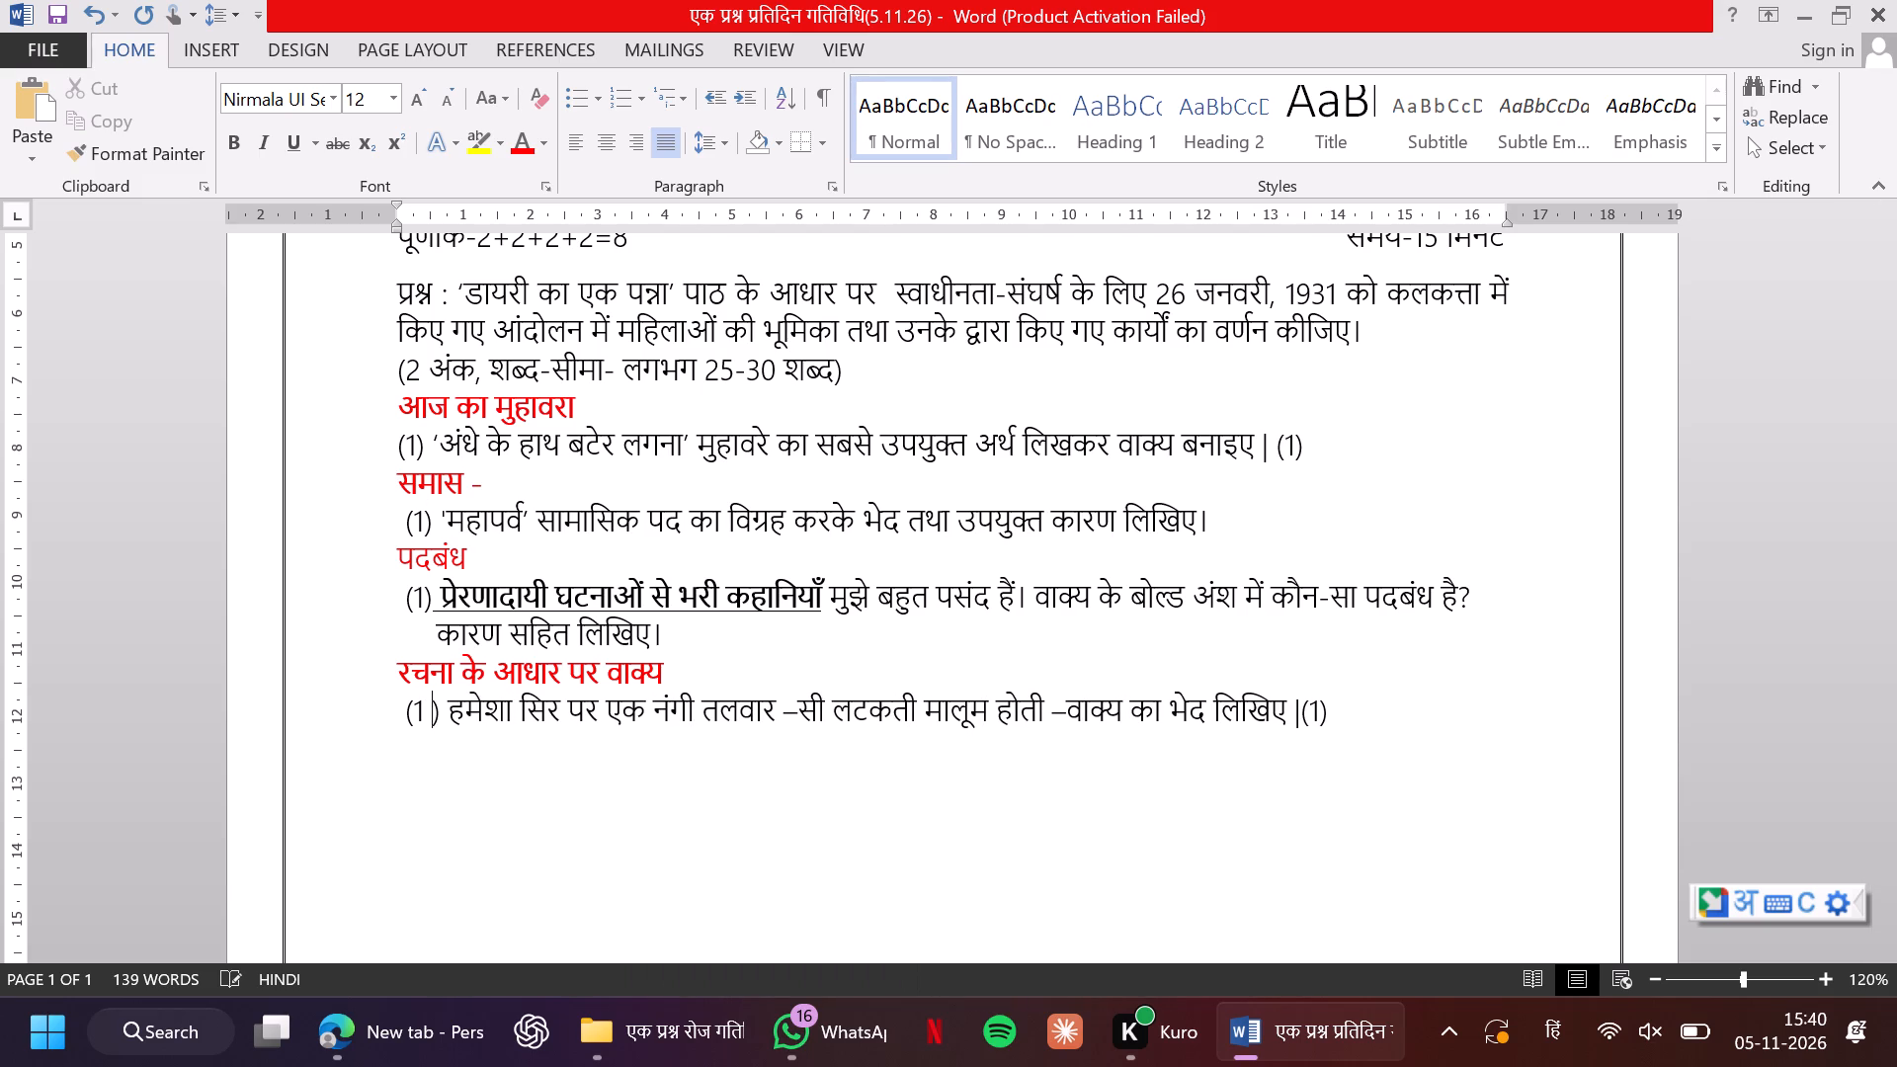
{"action": "key", "text": "BackSpace"}
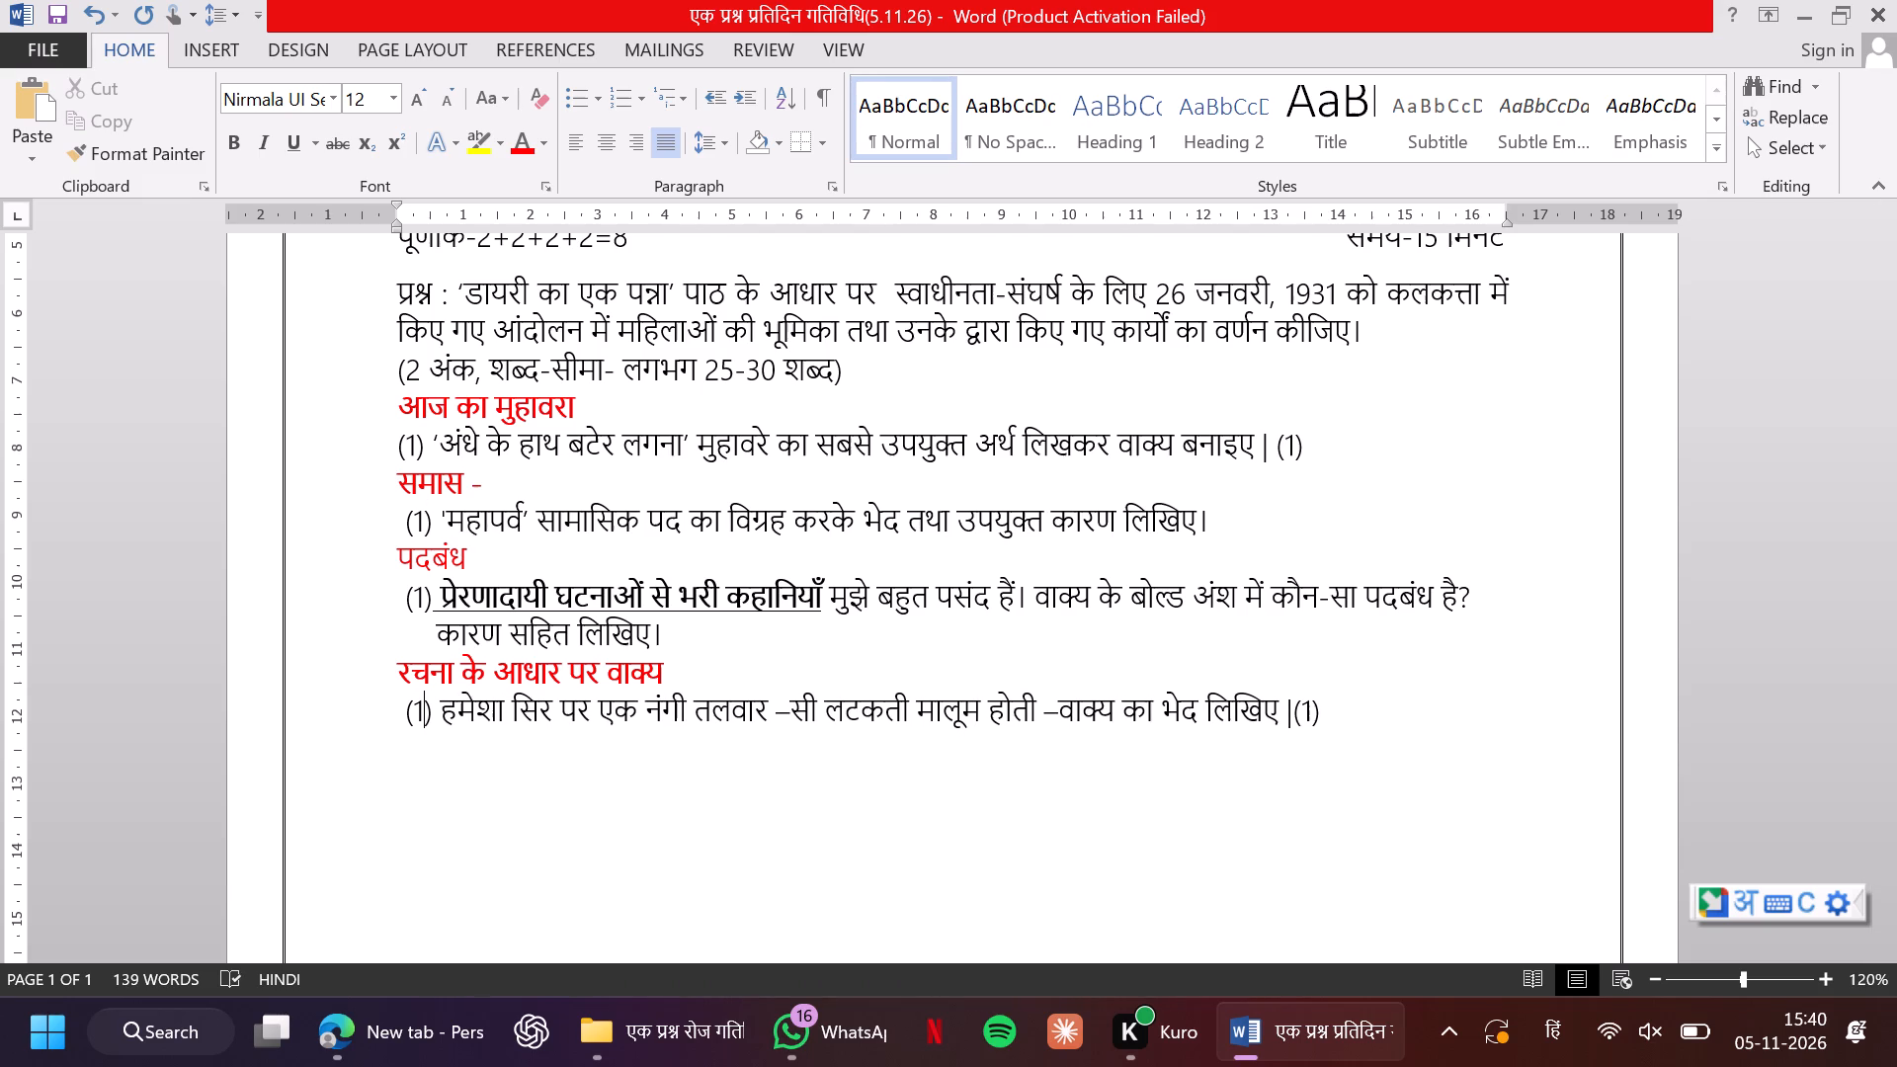
Change the marks breakdown in the पूर्णांक line to 2+1+1+1.
{"action": "scroll", "coordinate": [582, 654], "scroll_direction": "up", "scroll_amount": 1}
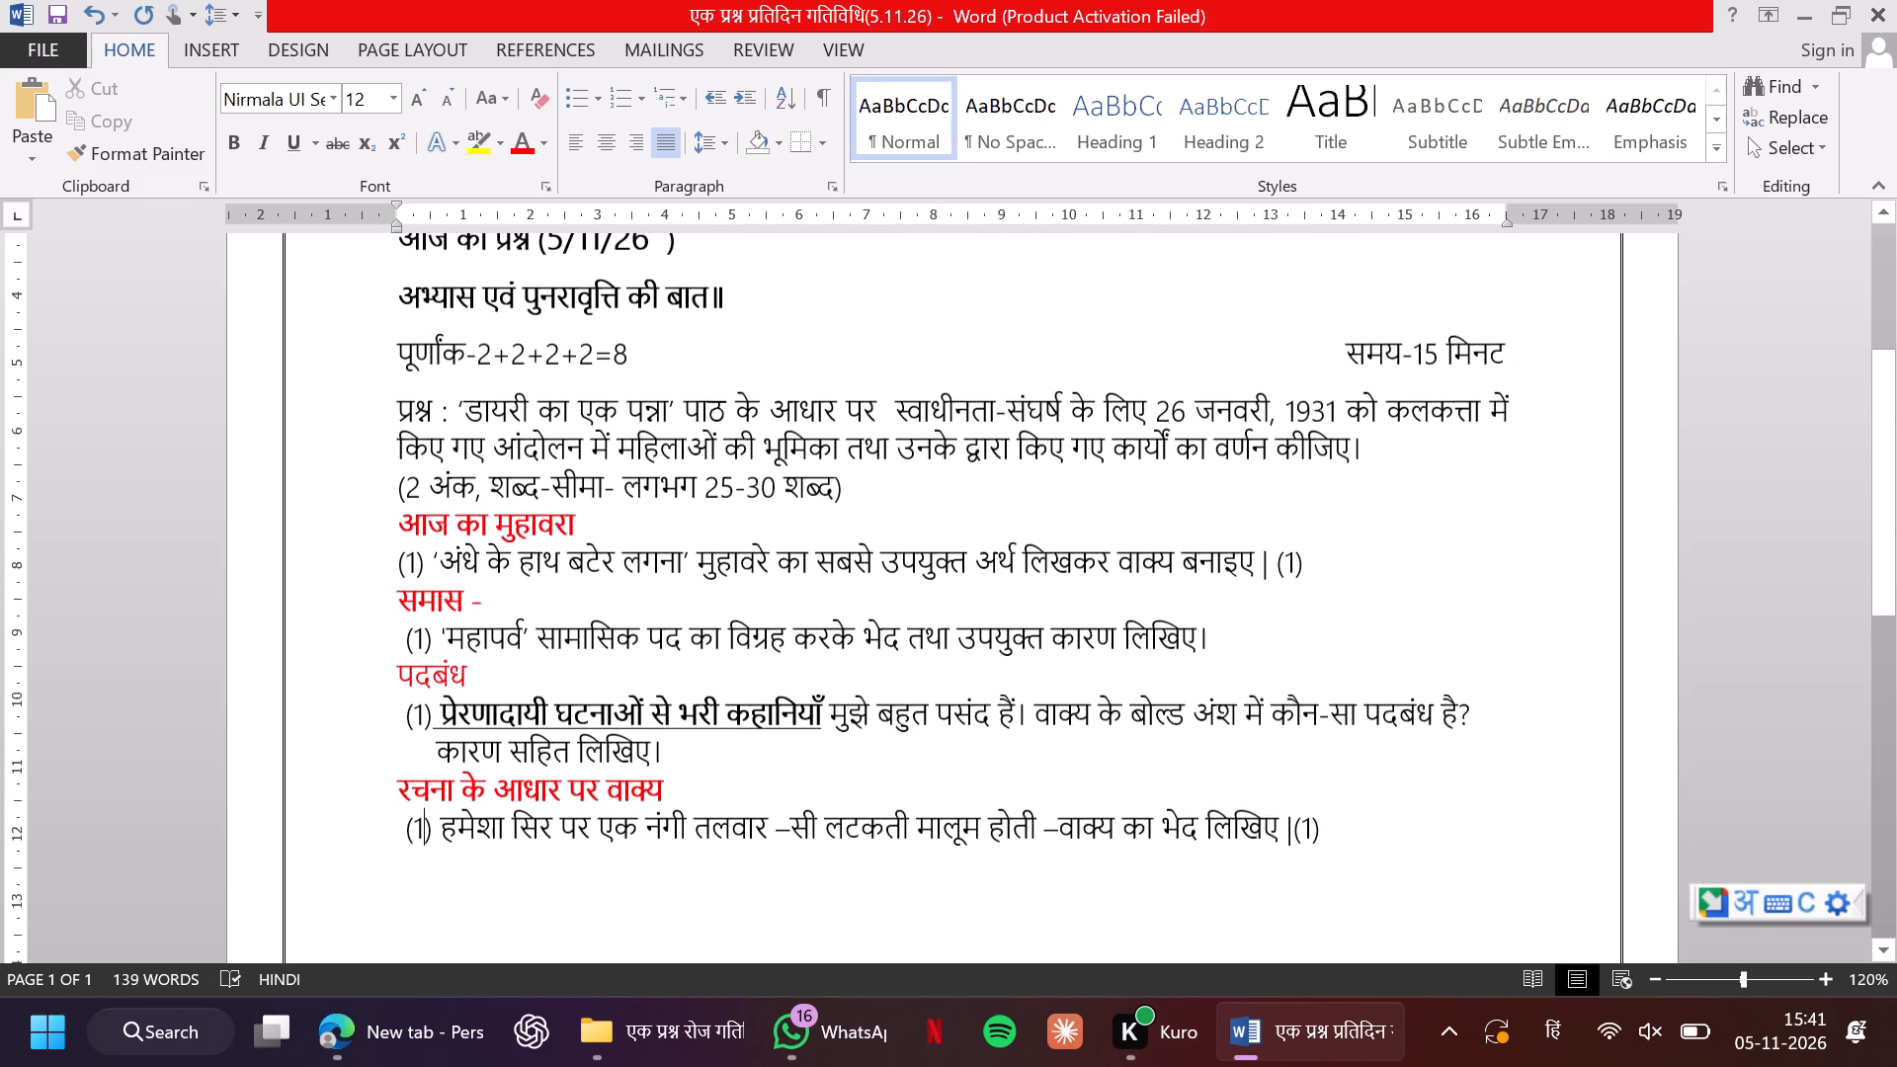
{"action": "scroll", "coordinate": [582, 654], "scroll_direction": "up", "scroll_amount": 5}
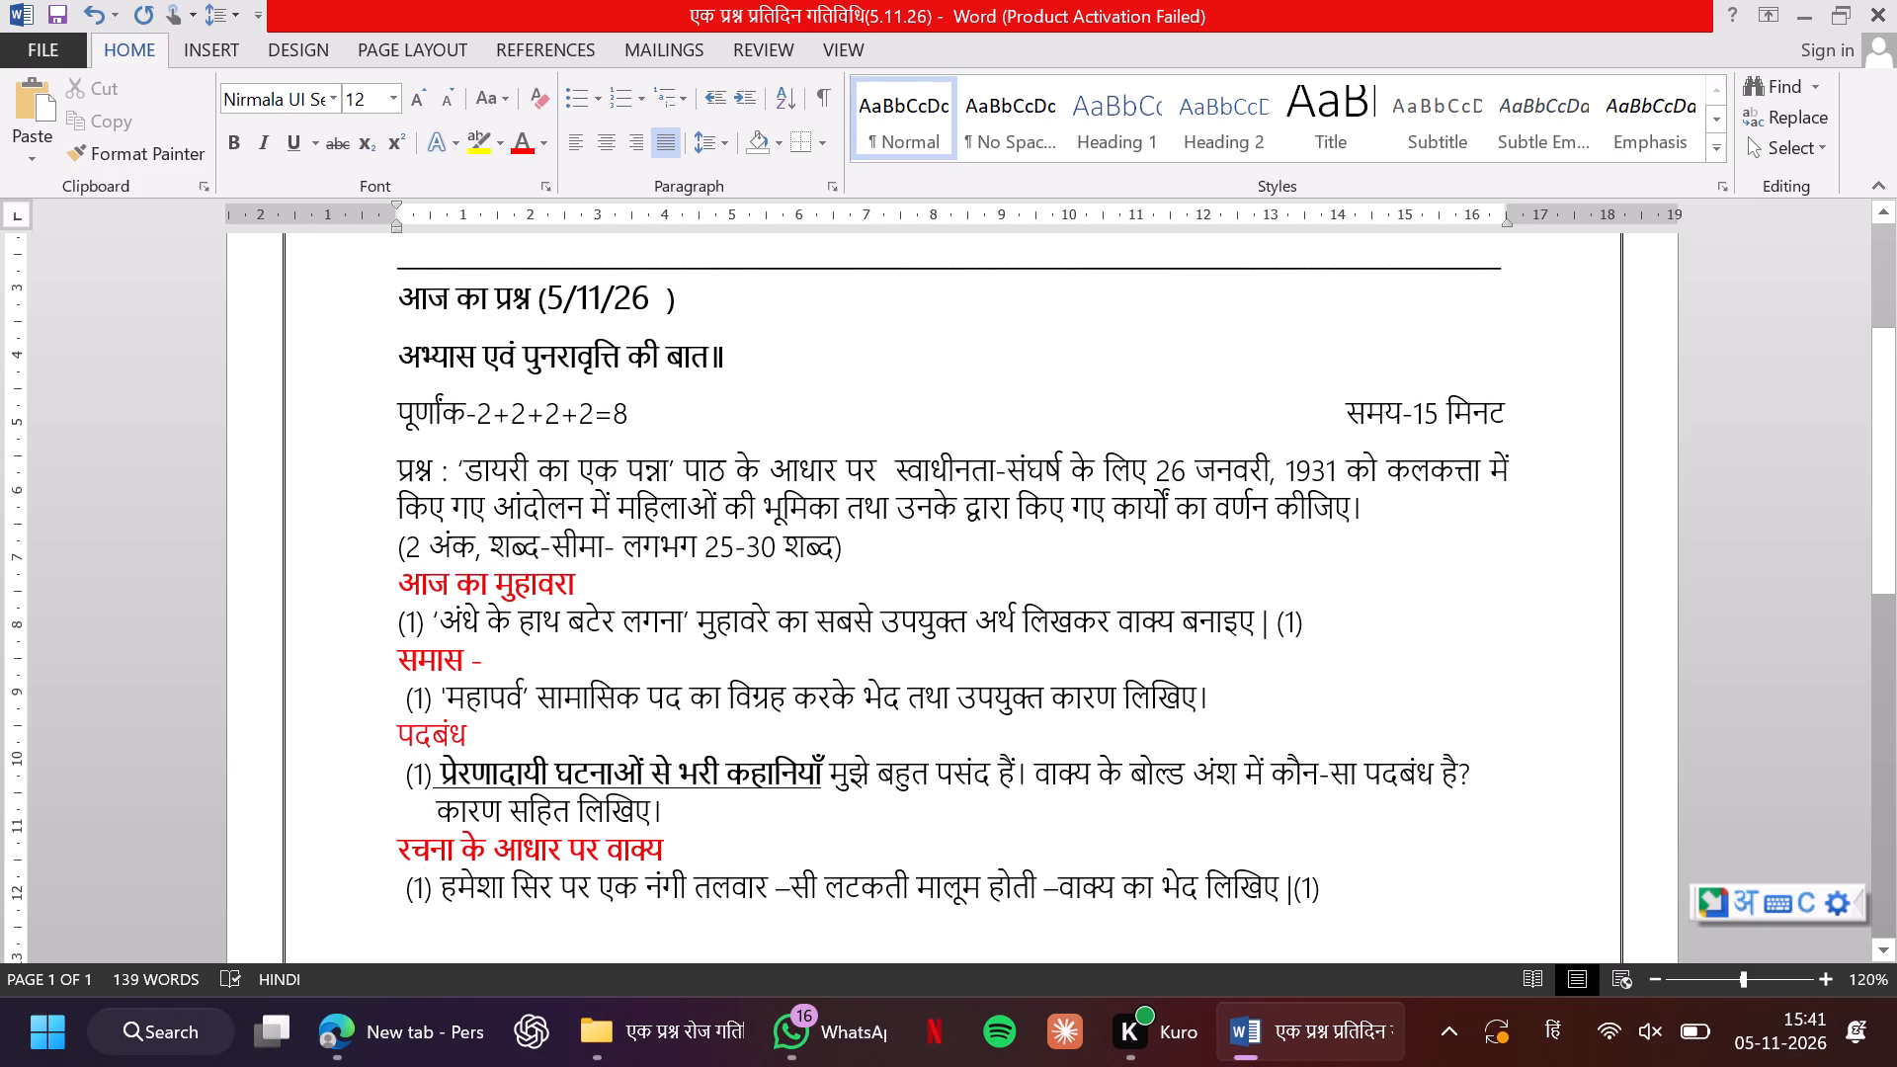
{"action": "left_click", "coordinate": [526, 410]}
{"action": "key", "text": "BackSpace"}
{"action": "type", "text": "1"}
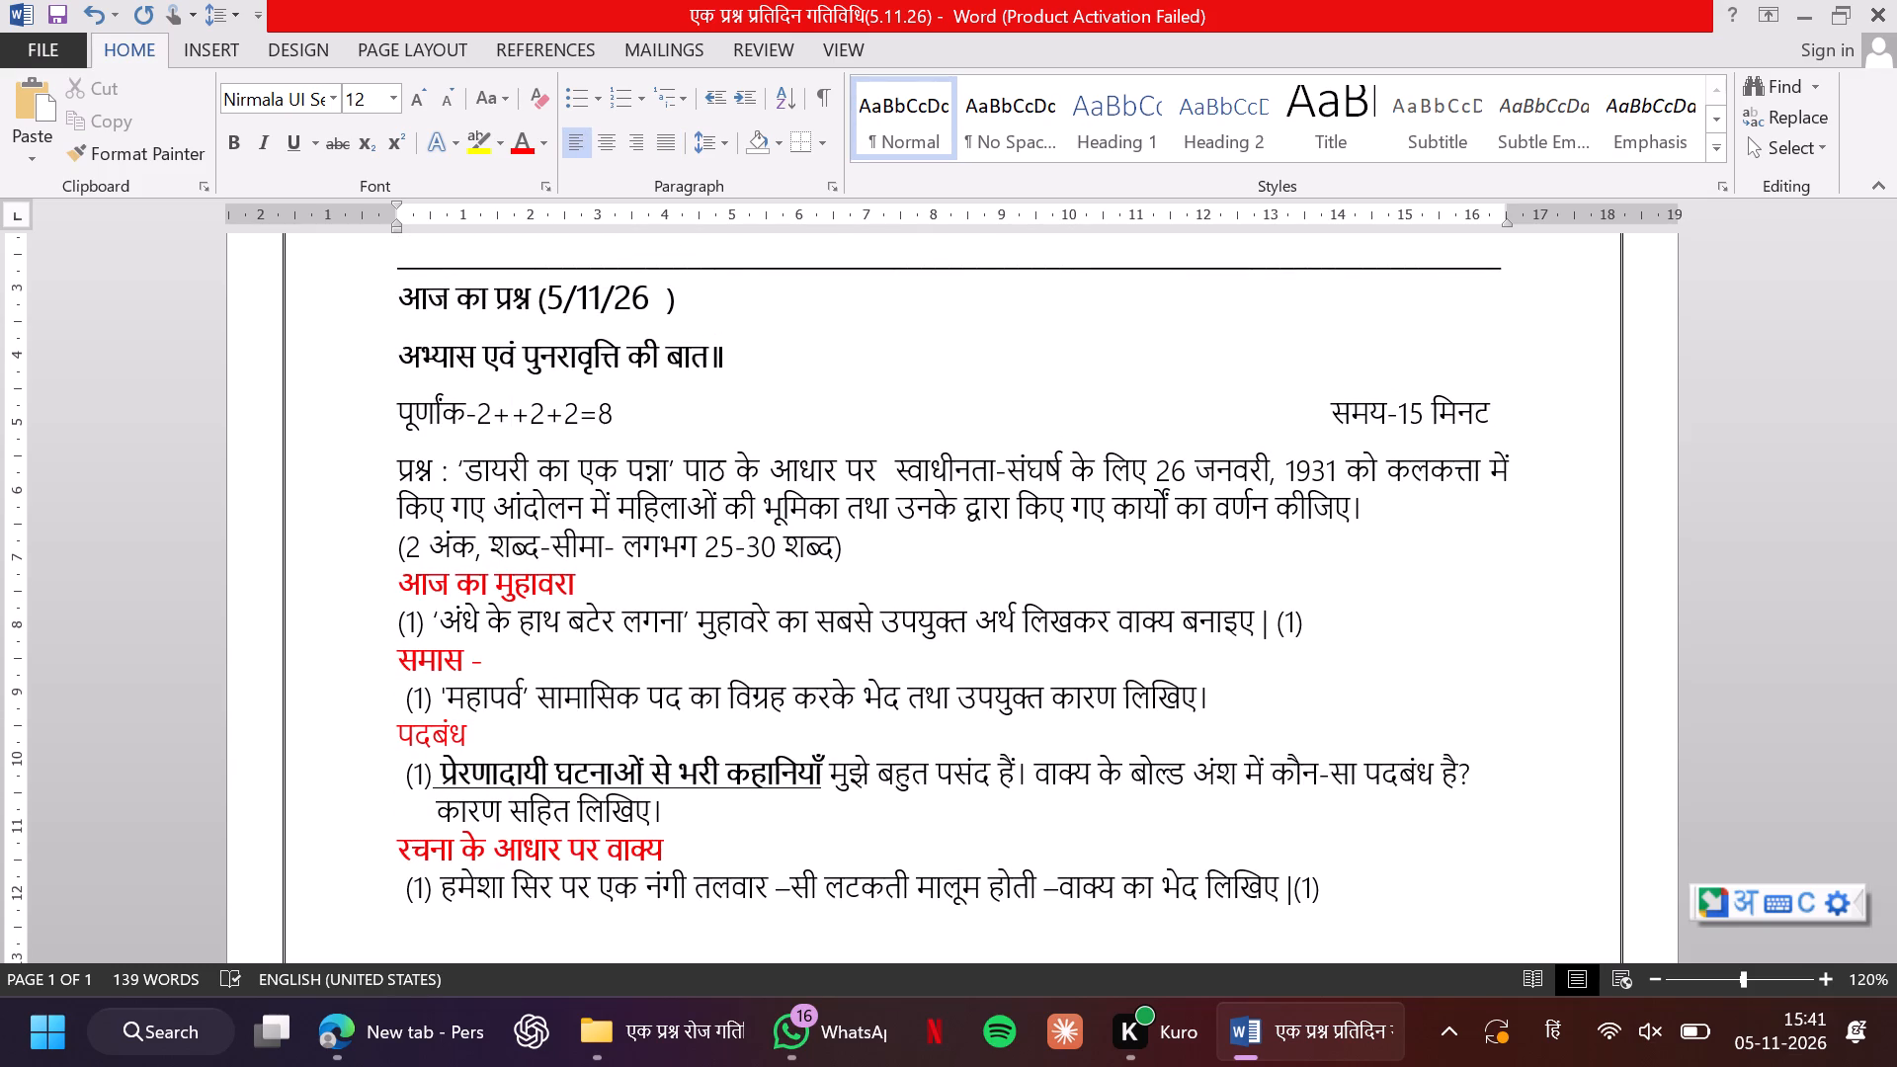
{"action": "key", "text": "space"}
{"action": "key", "text": "BackSpace"}
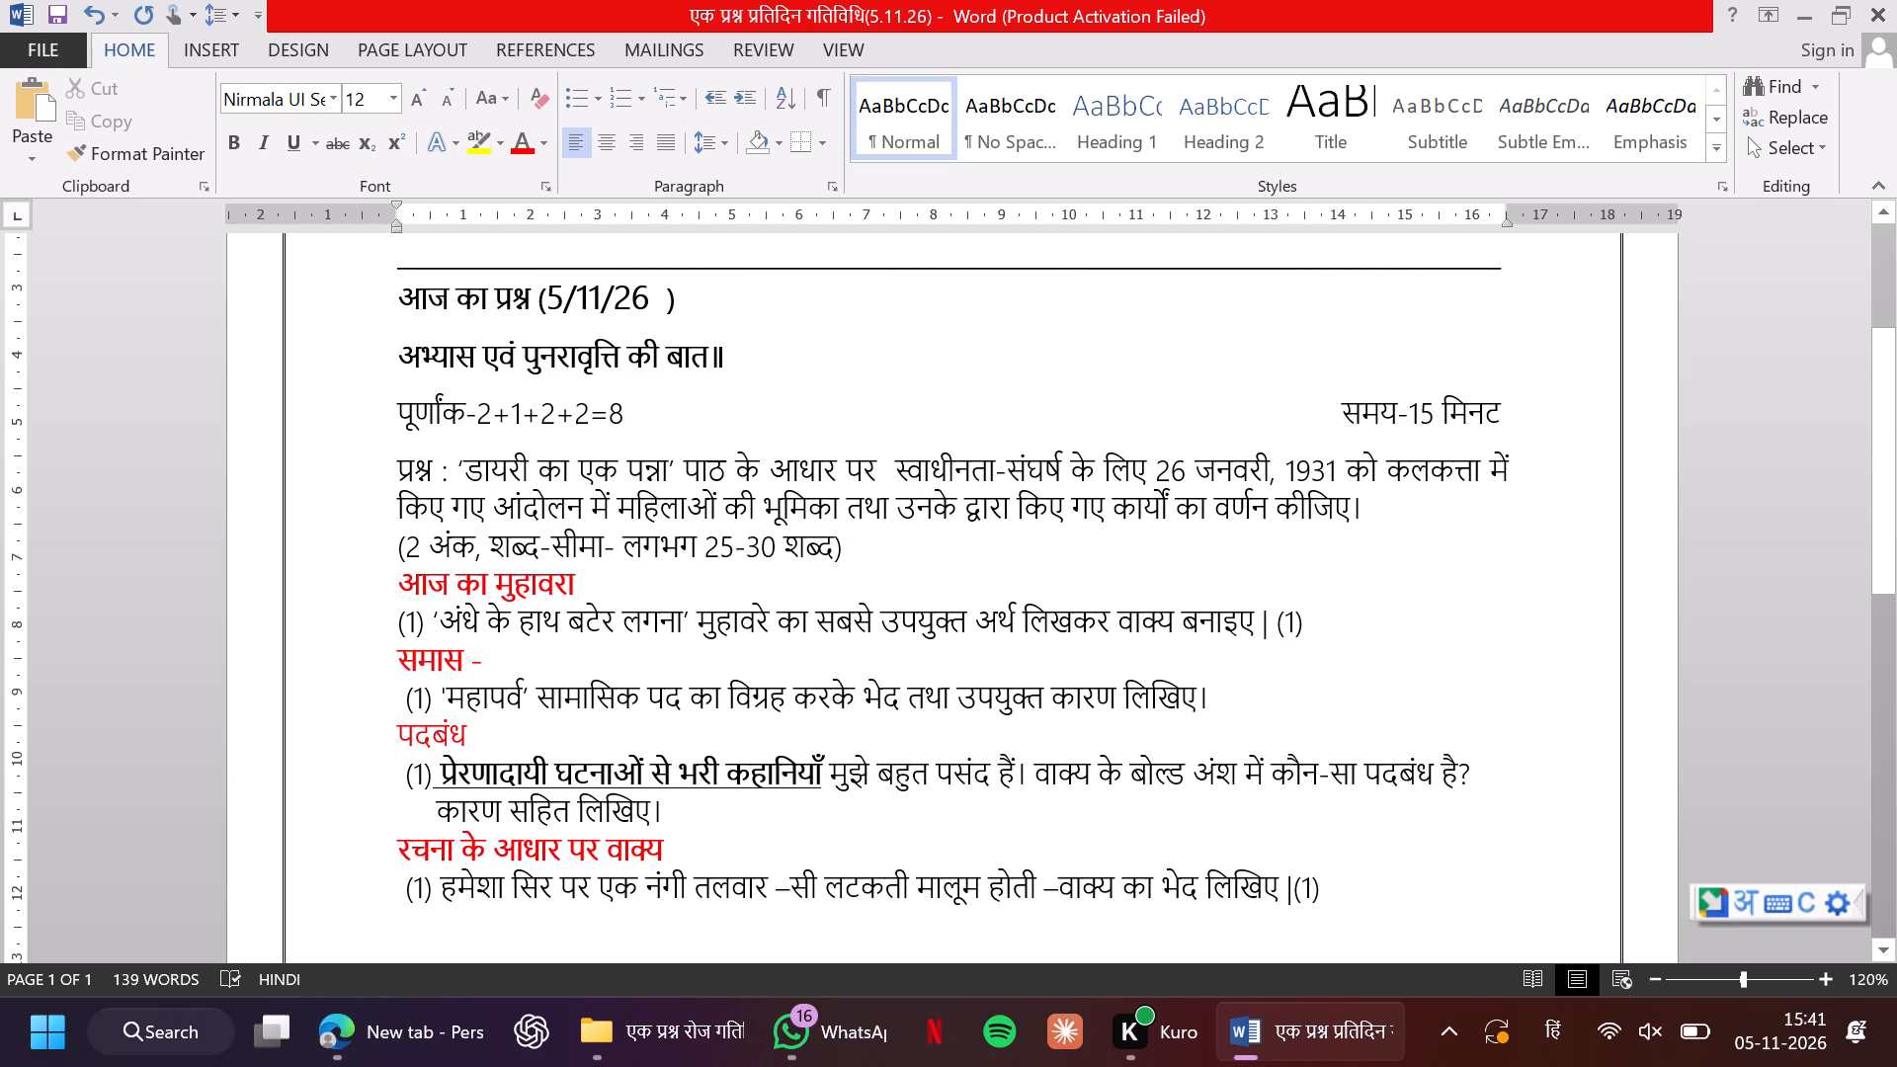
{"action": "left_click", "coordinate": [552, 419]}
{"action": "key", "text": "BackSpace"}
{"action": "type", "text": "1"}
{"action": "key", "text": "space"}
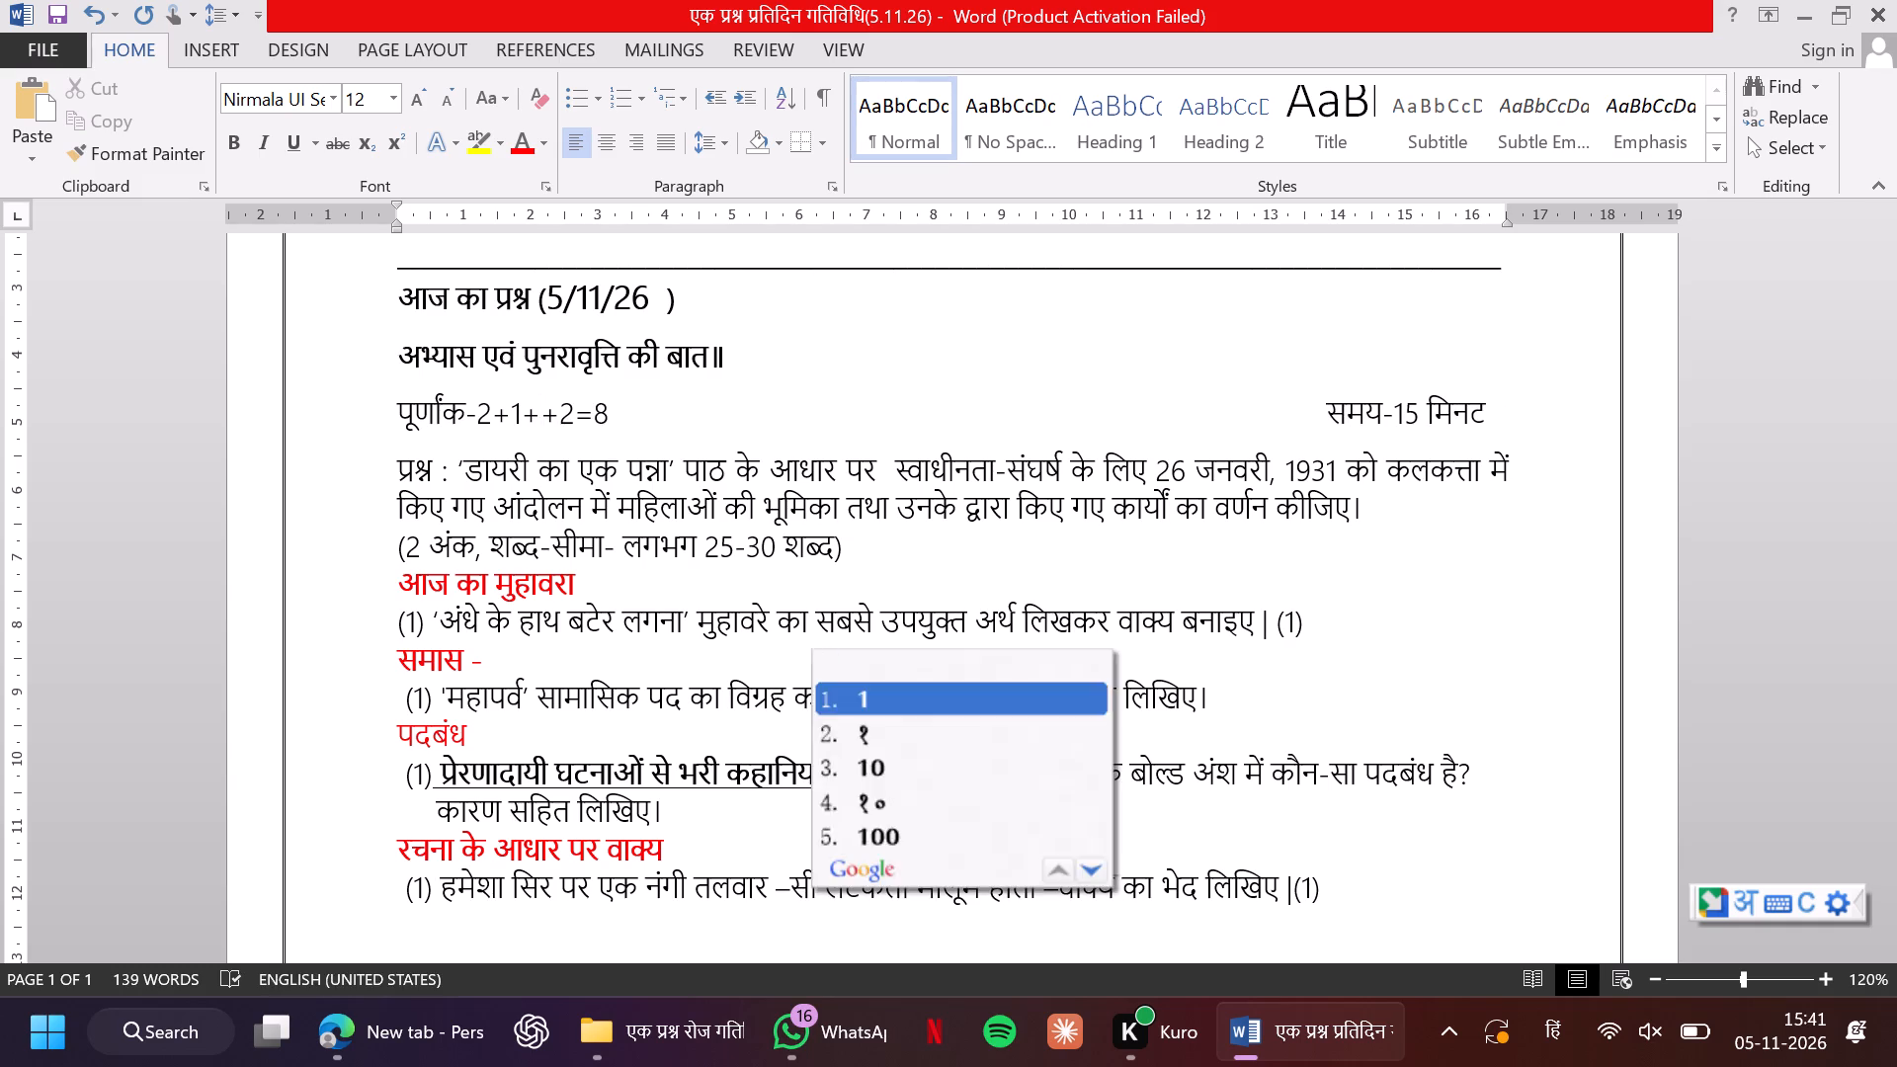
{"action": "key", "text": "BackSpace"}
{"action": "left_click", "coordinate": [582, 406]}
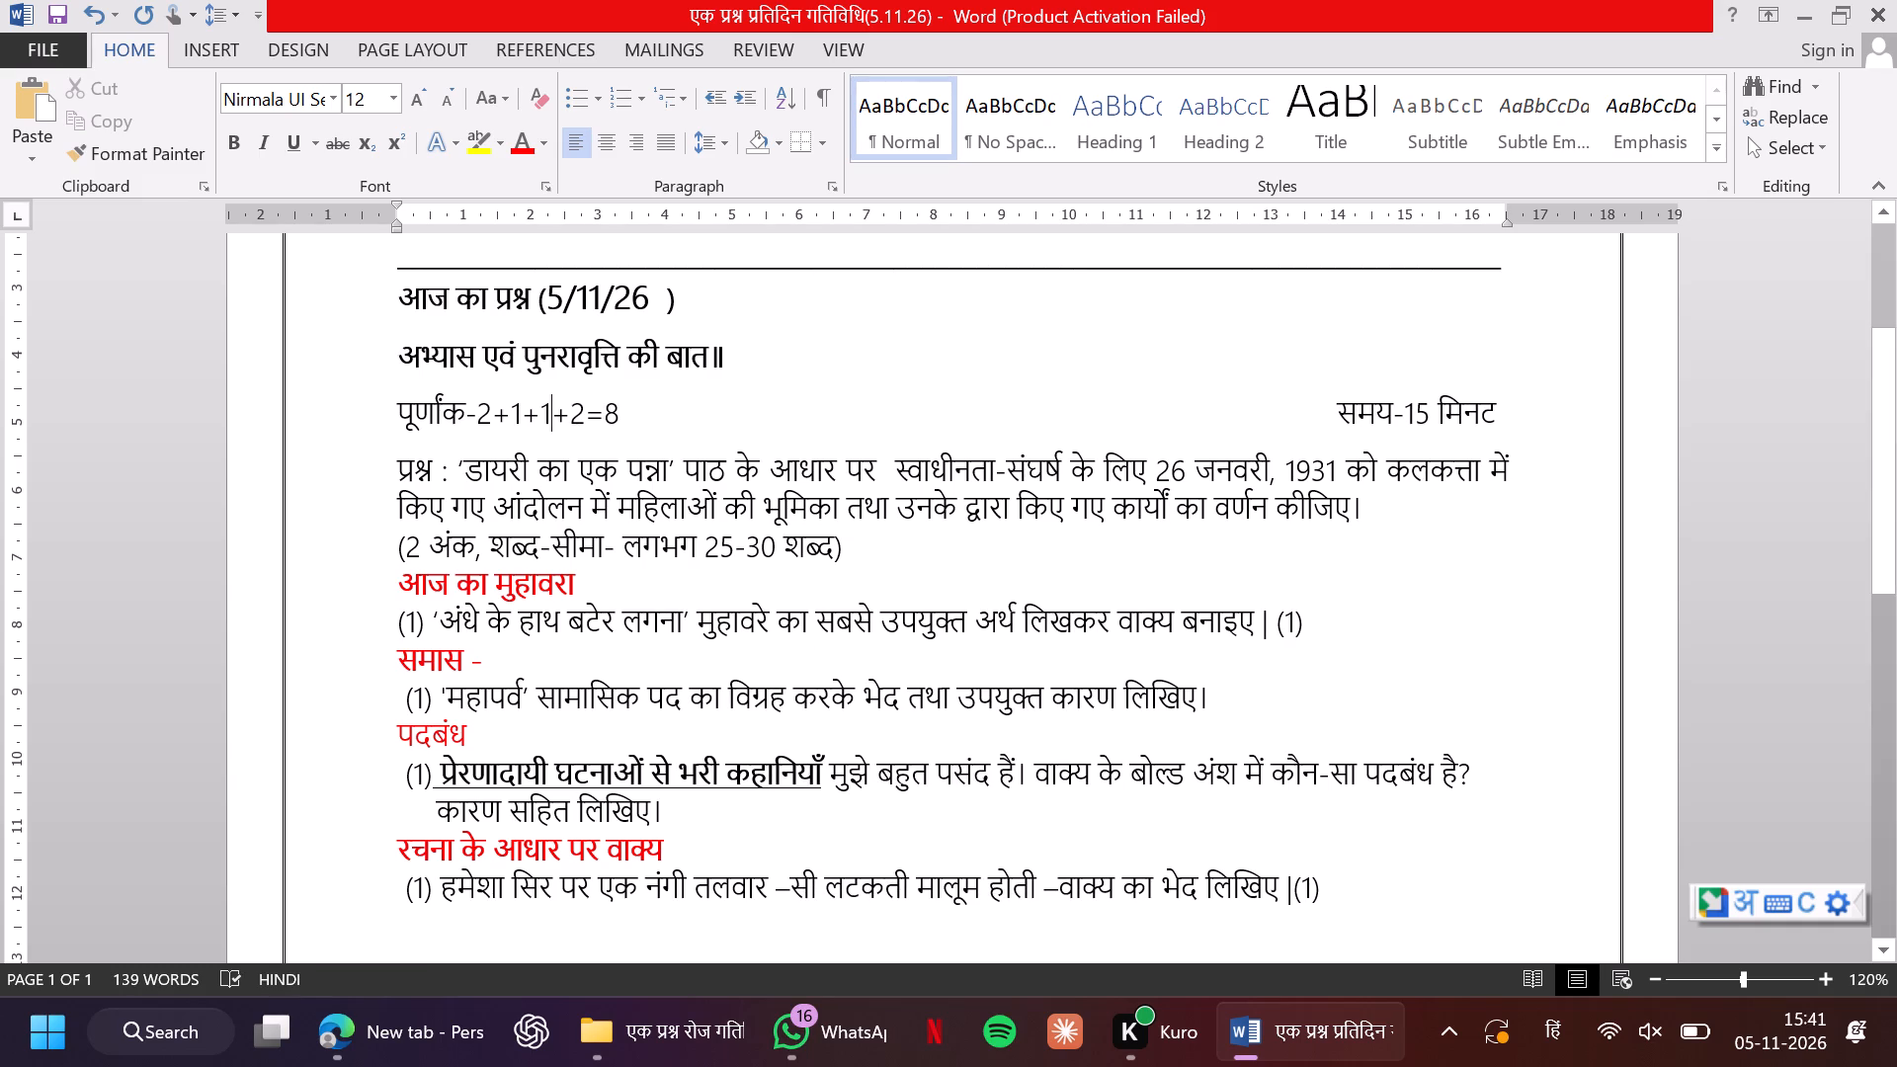
{"action": "key", "text": "BackSpace"}
{"action": "key", "text": "1"}
{"action": "key", "text": "space"}
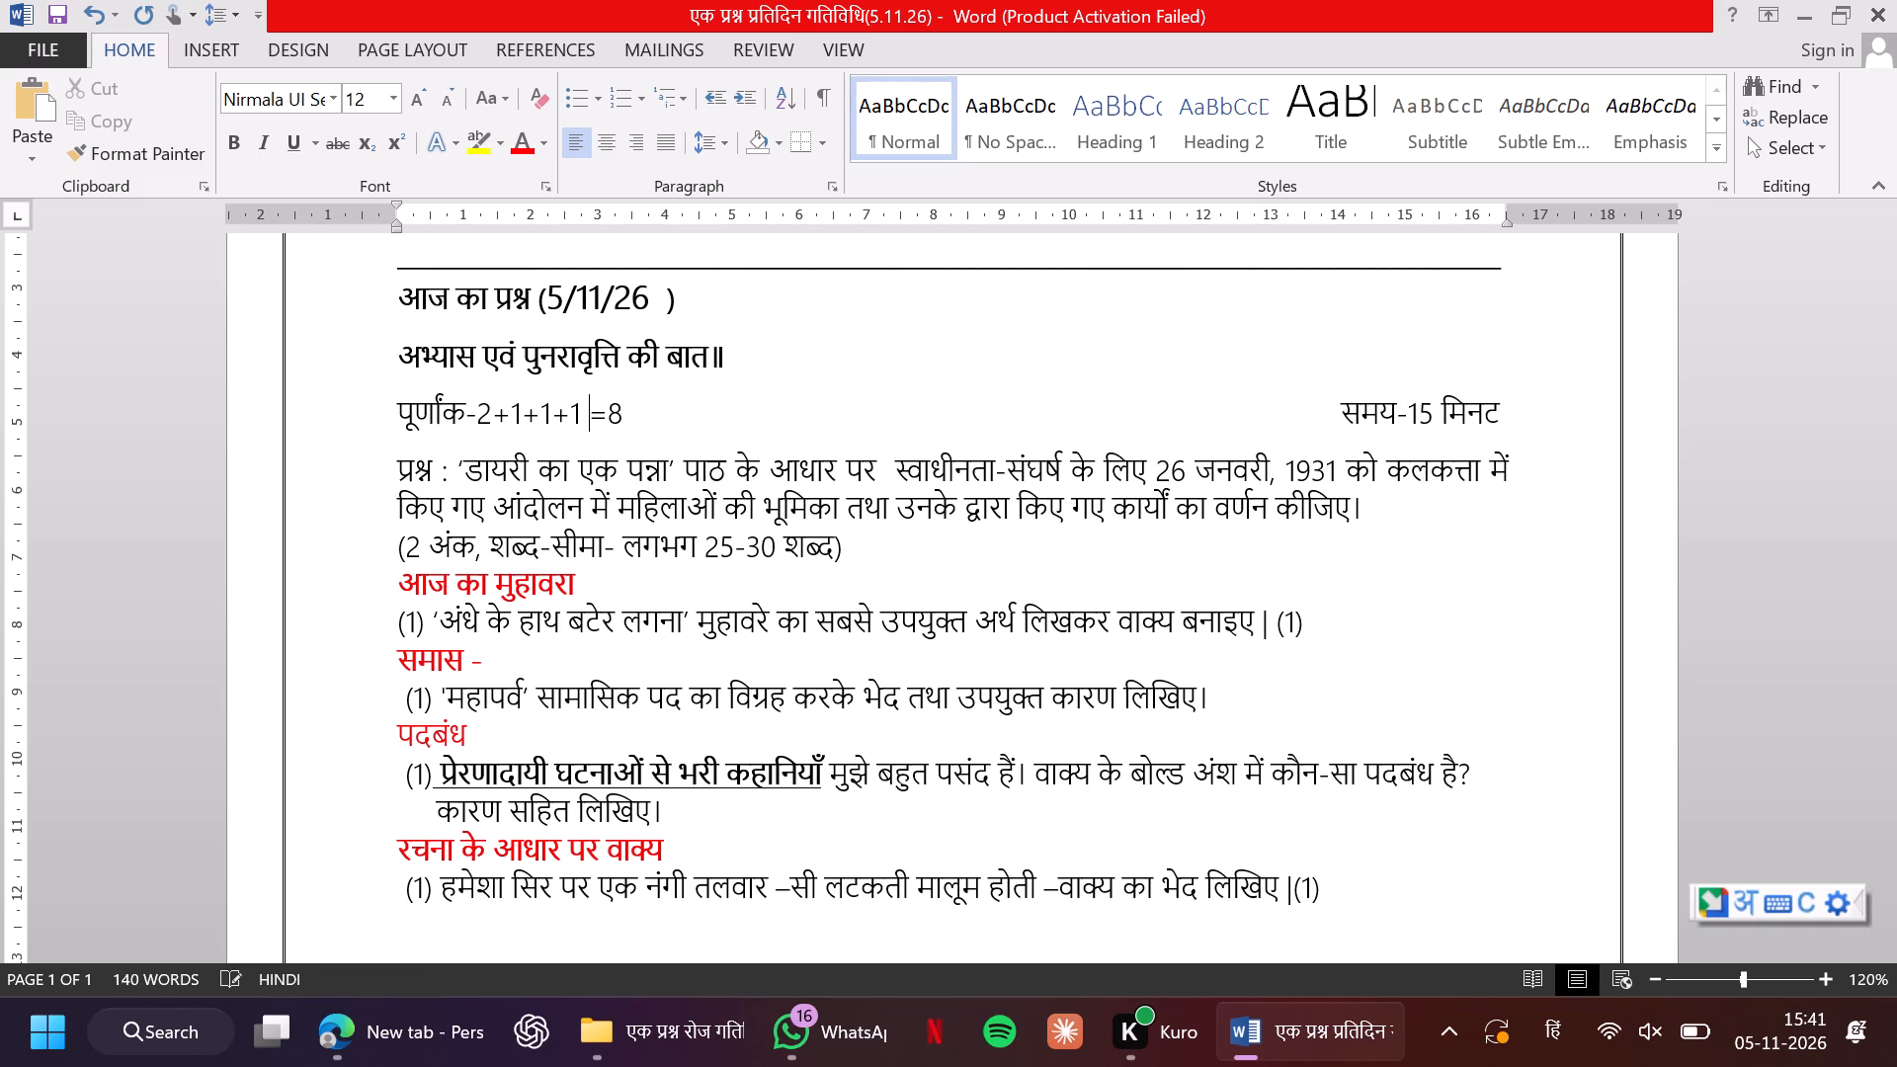
{"action": "key", "text": "BackSpace"}
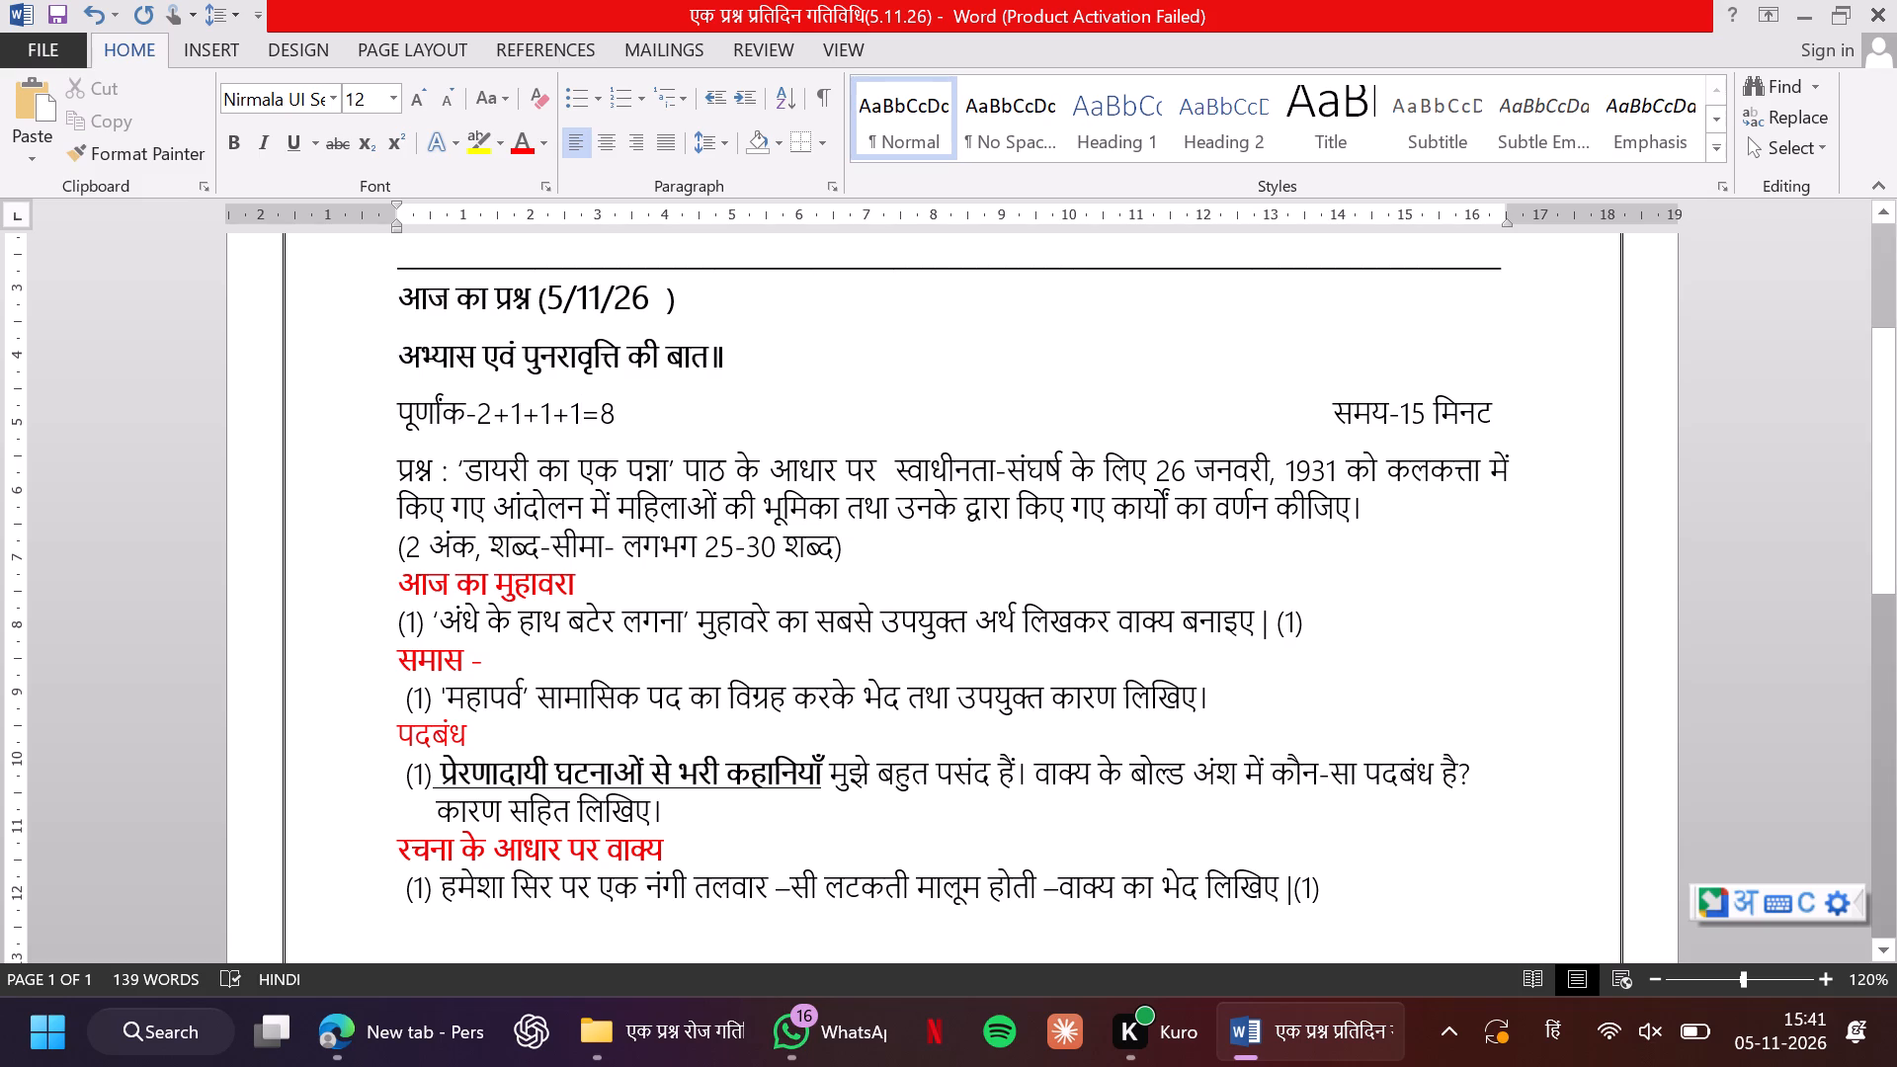
Set the total in the पूर्णांक line to 5.
{"action": "left_click", "coordinate": [621, 412]}
{"action": "key", "text": "BackSpace"}
{"action": "key", "text": "BackSpace"}
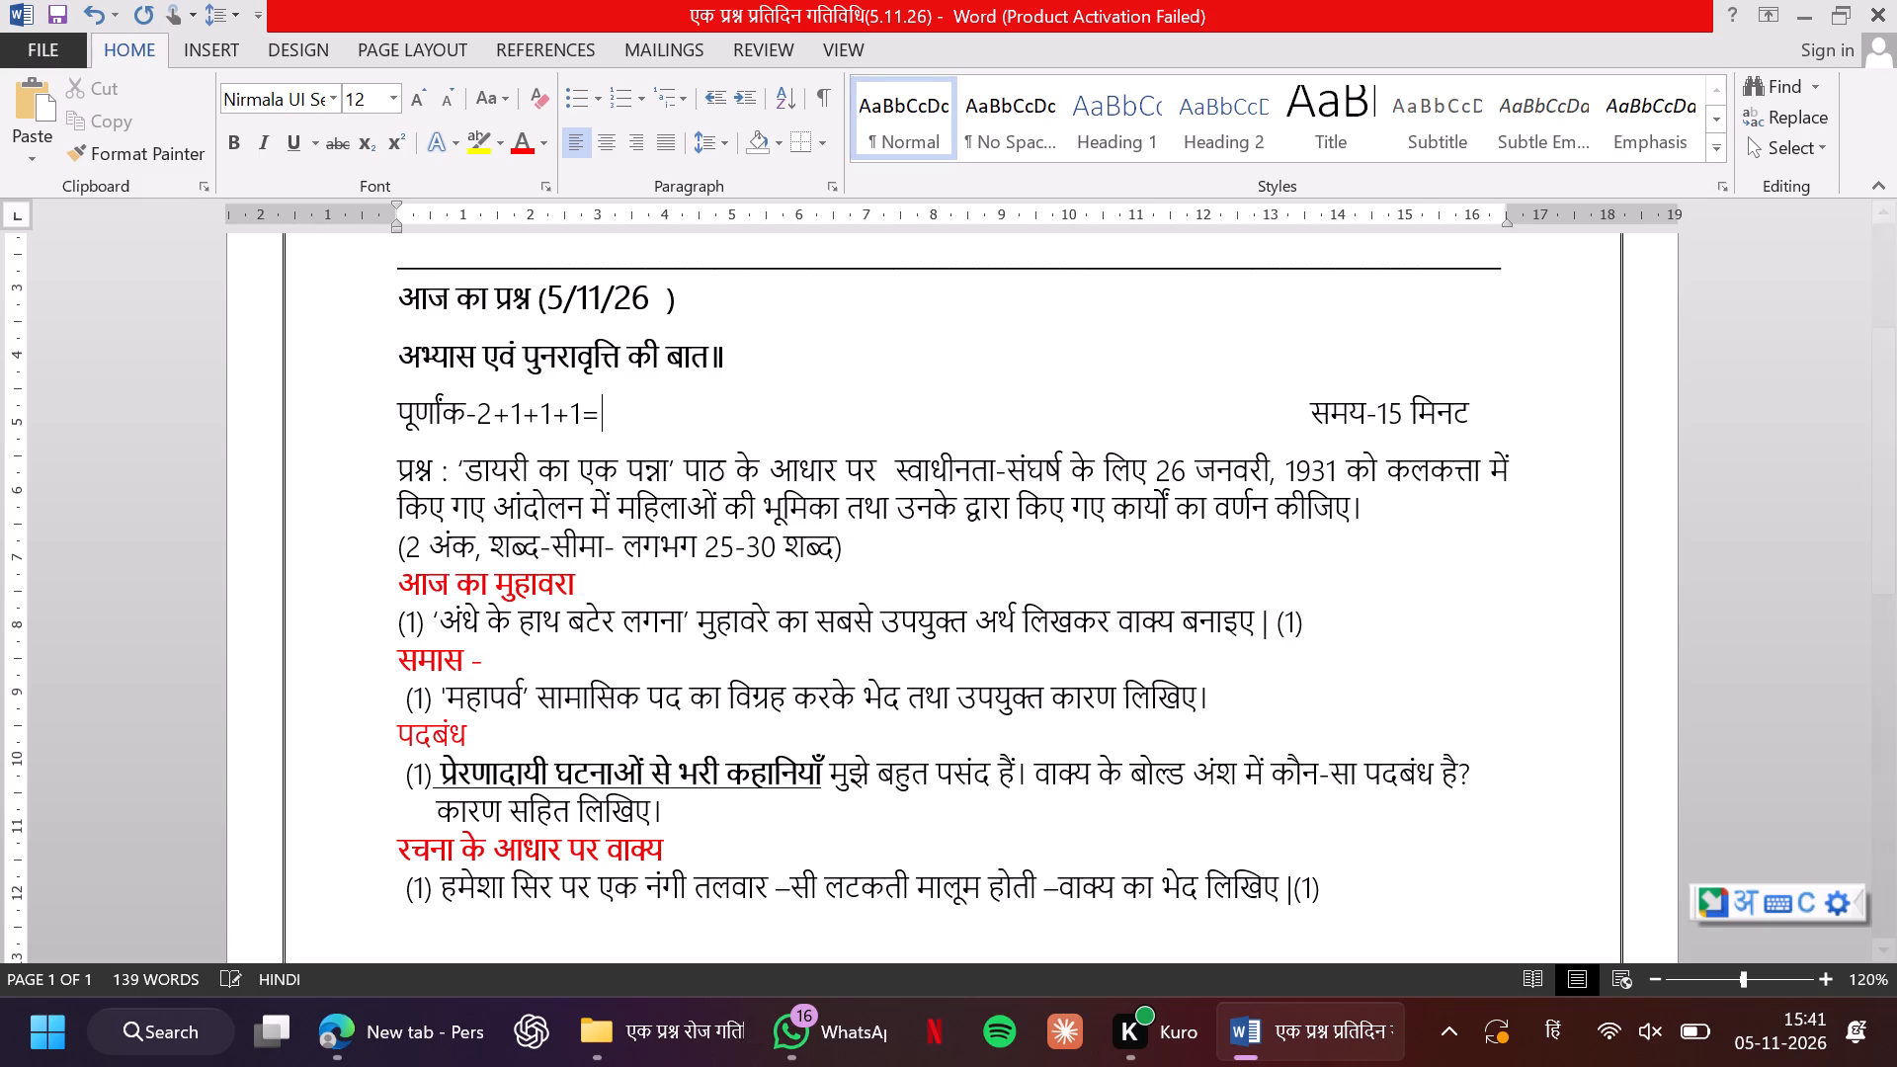
{"action": "type", "text": "5"}
{"action": "key", "text": "space"}
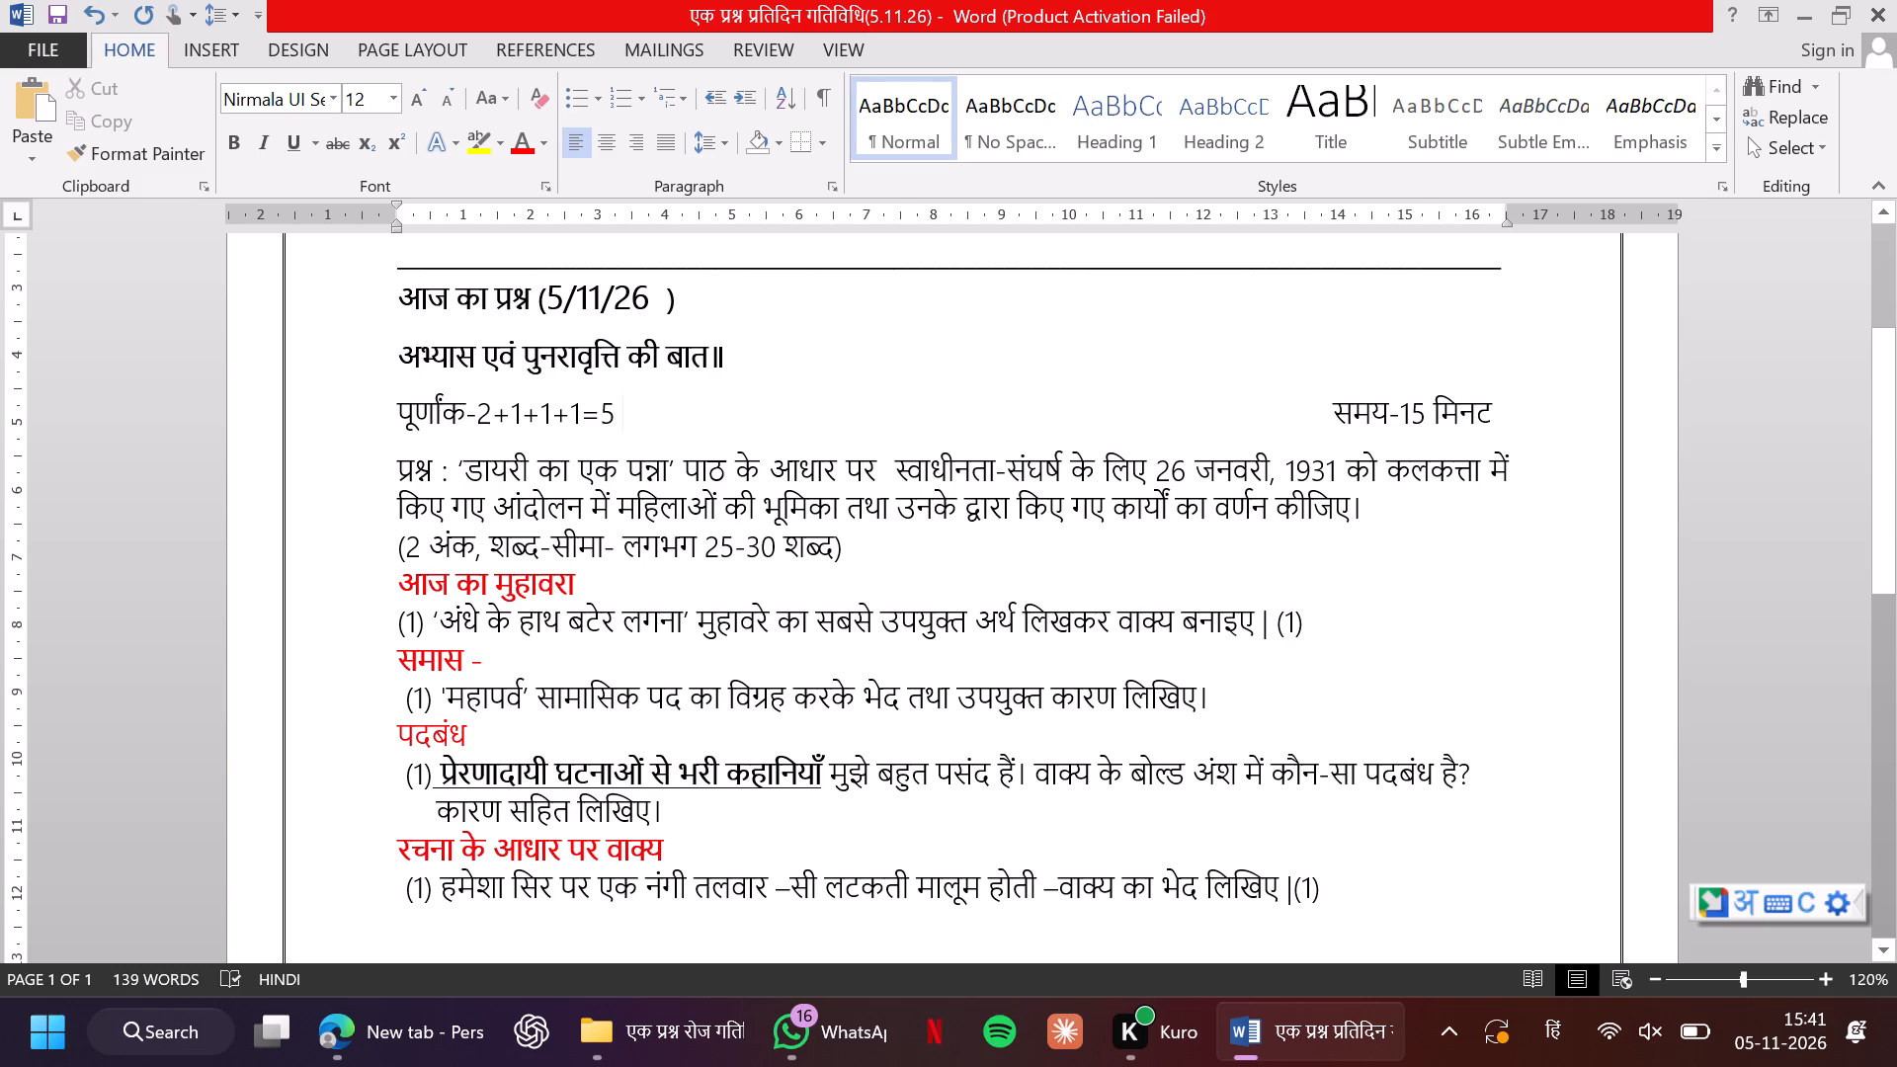
Remove the leading space before the question number under the पदबंध heading.
{"action": "scroll", "coordinate": [486, 638], "scroll_direction": "down", "scroll_amount": 1}
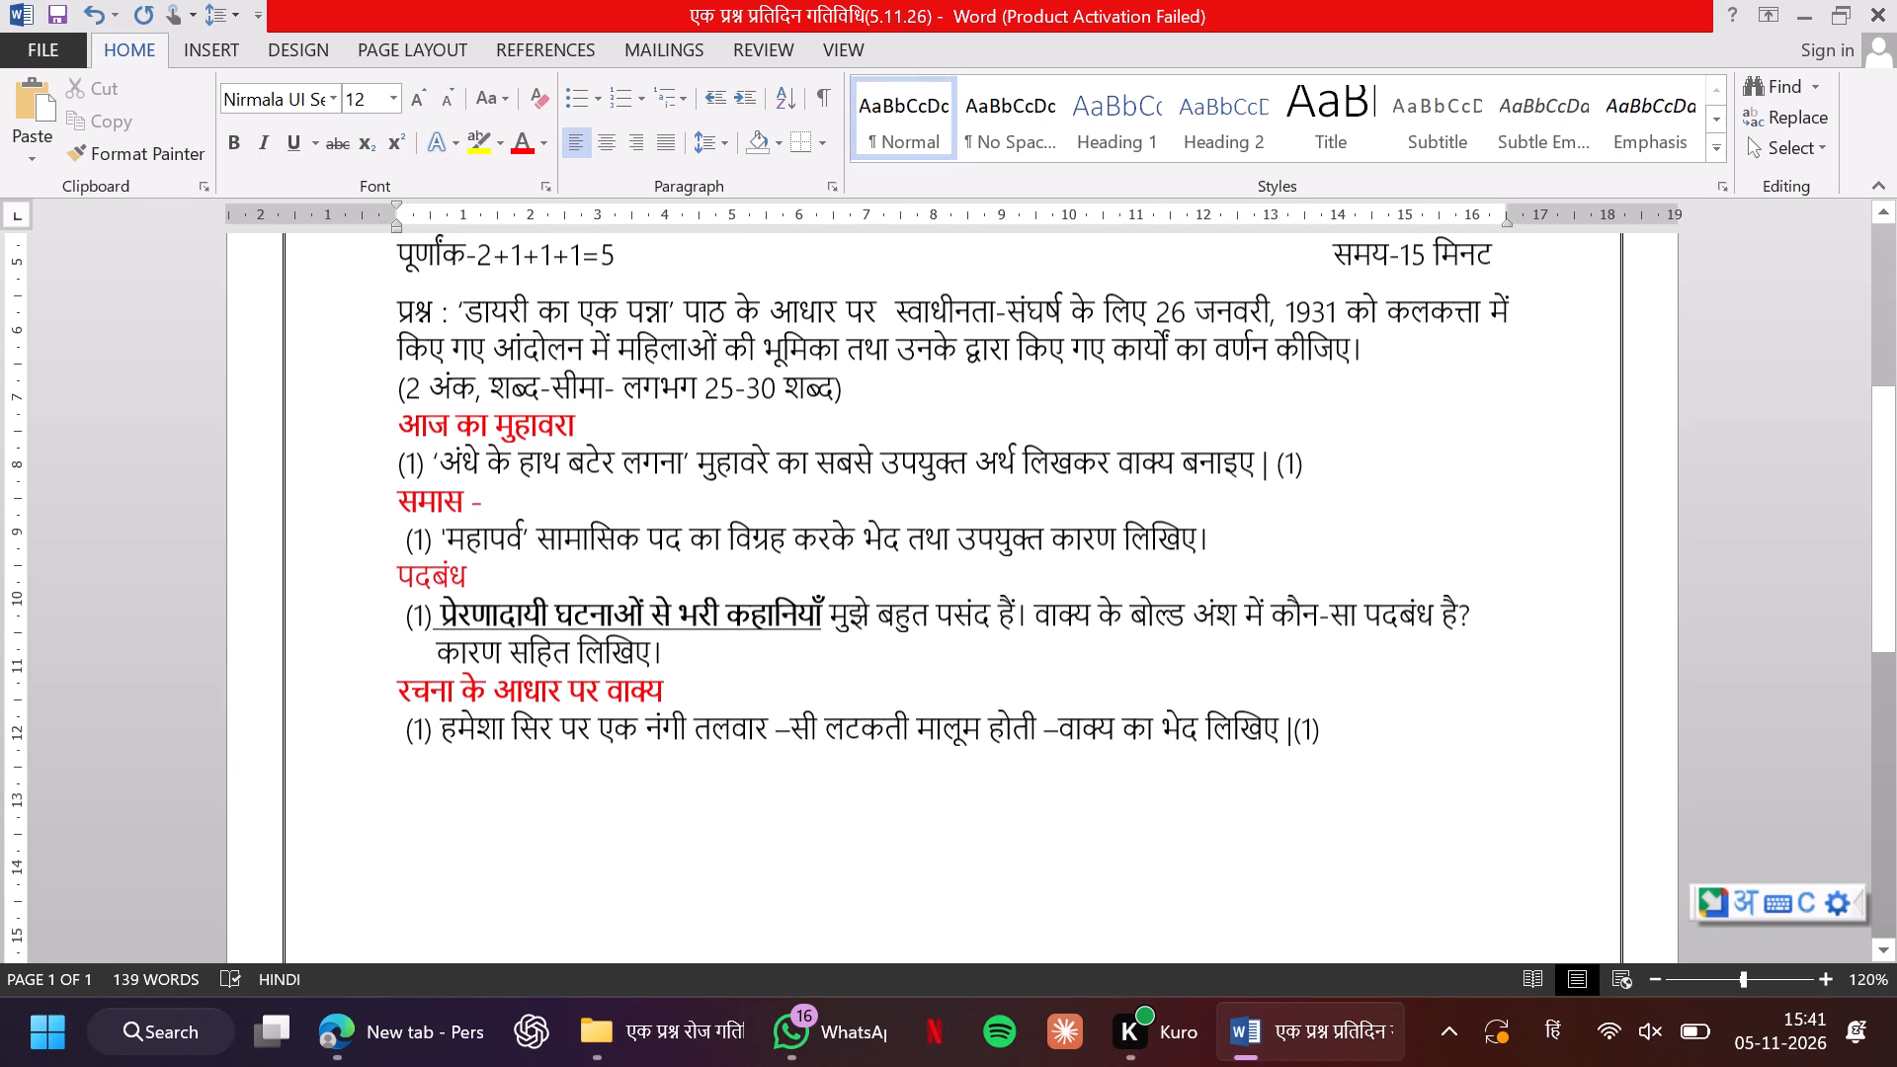
{"action": "scroll", "coordinate": [486, 638], "scroll_direction": "down", "scroll_amount": 1}
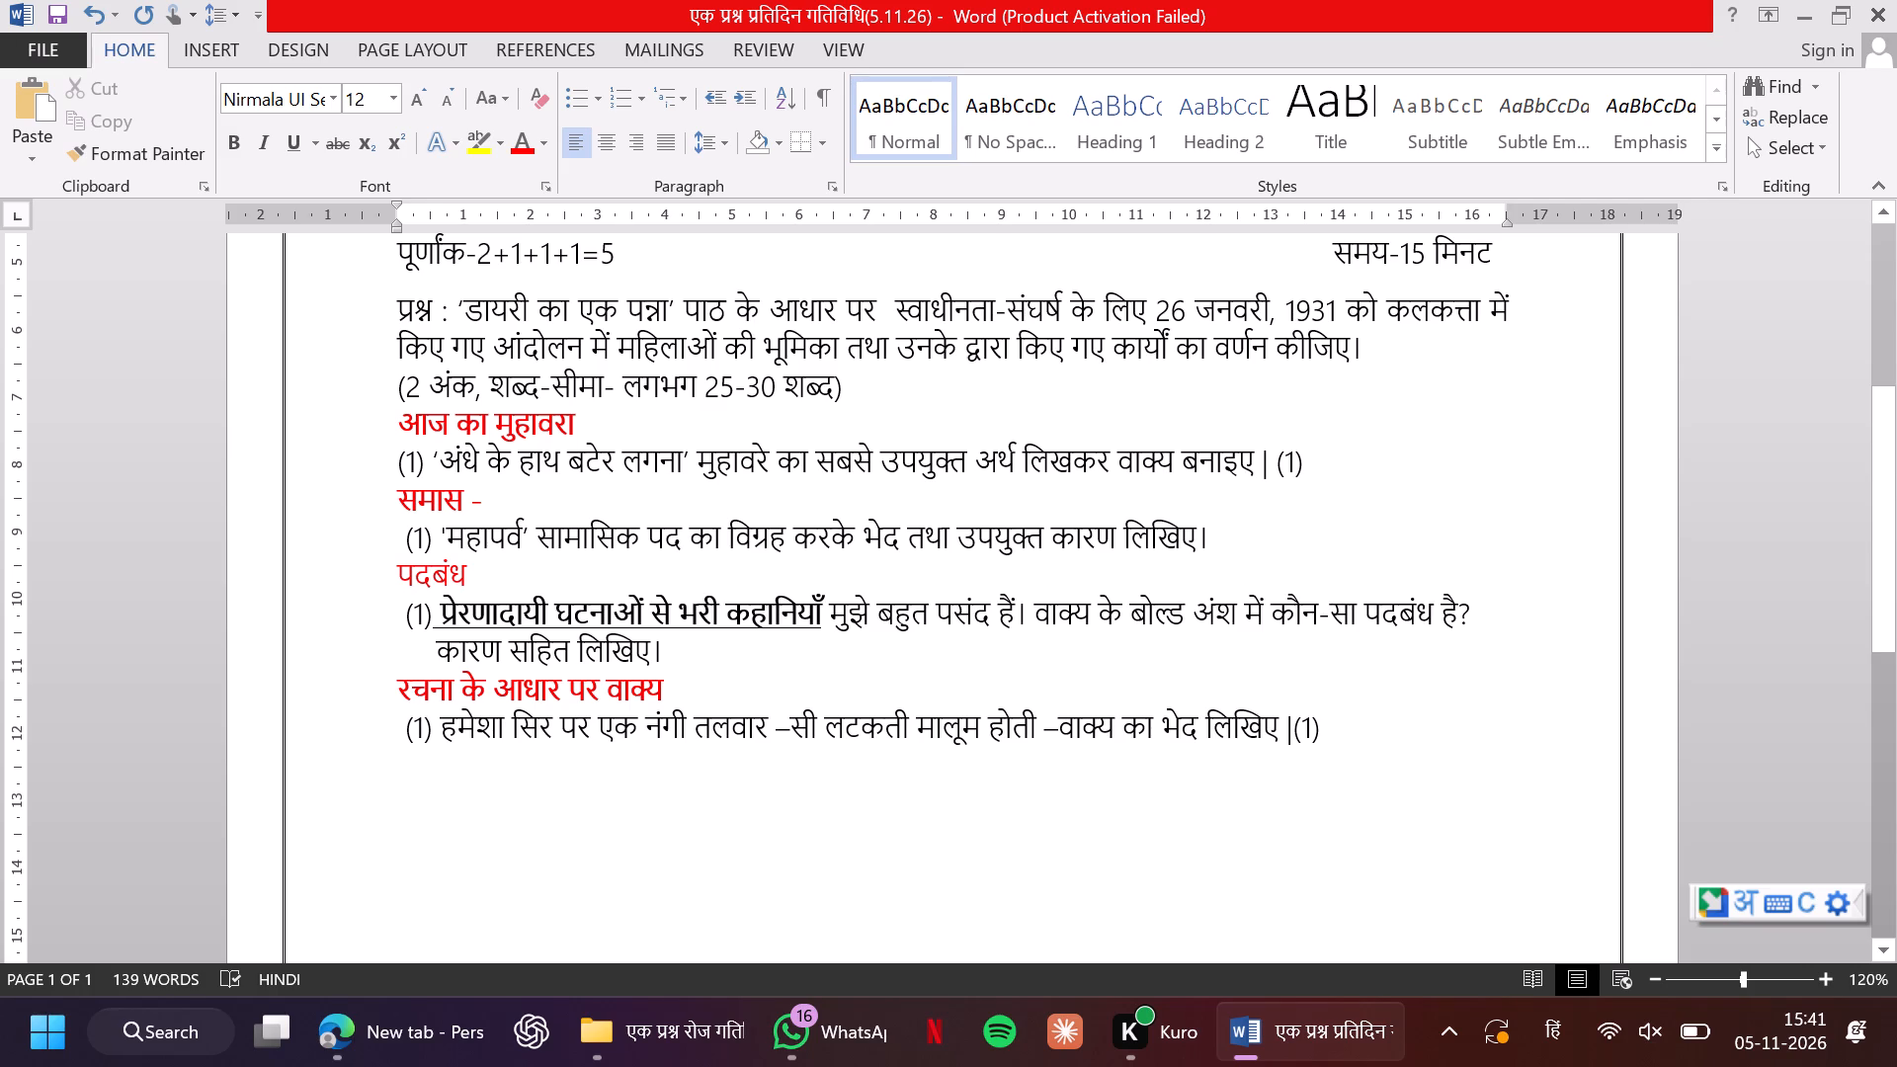
{"action": "left_click", "coordinate": [403, 630]}
{"action": "key", "text": "BackSpace"}
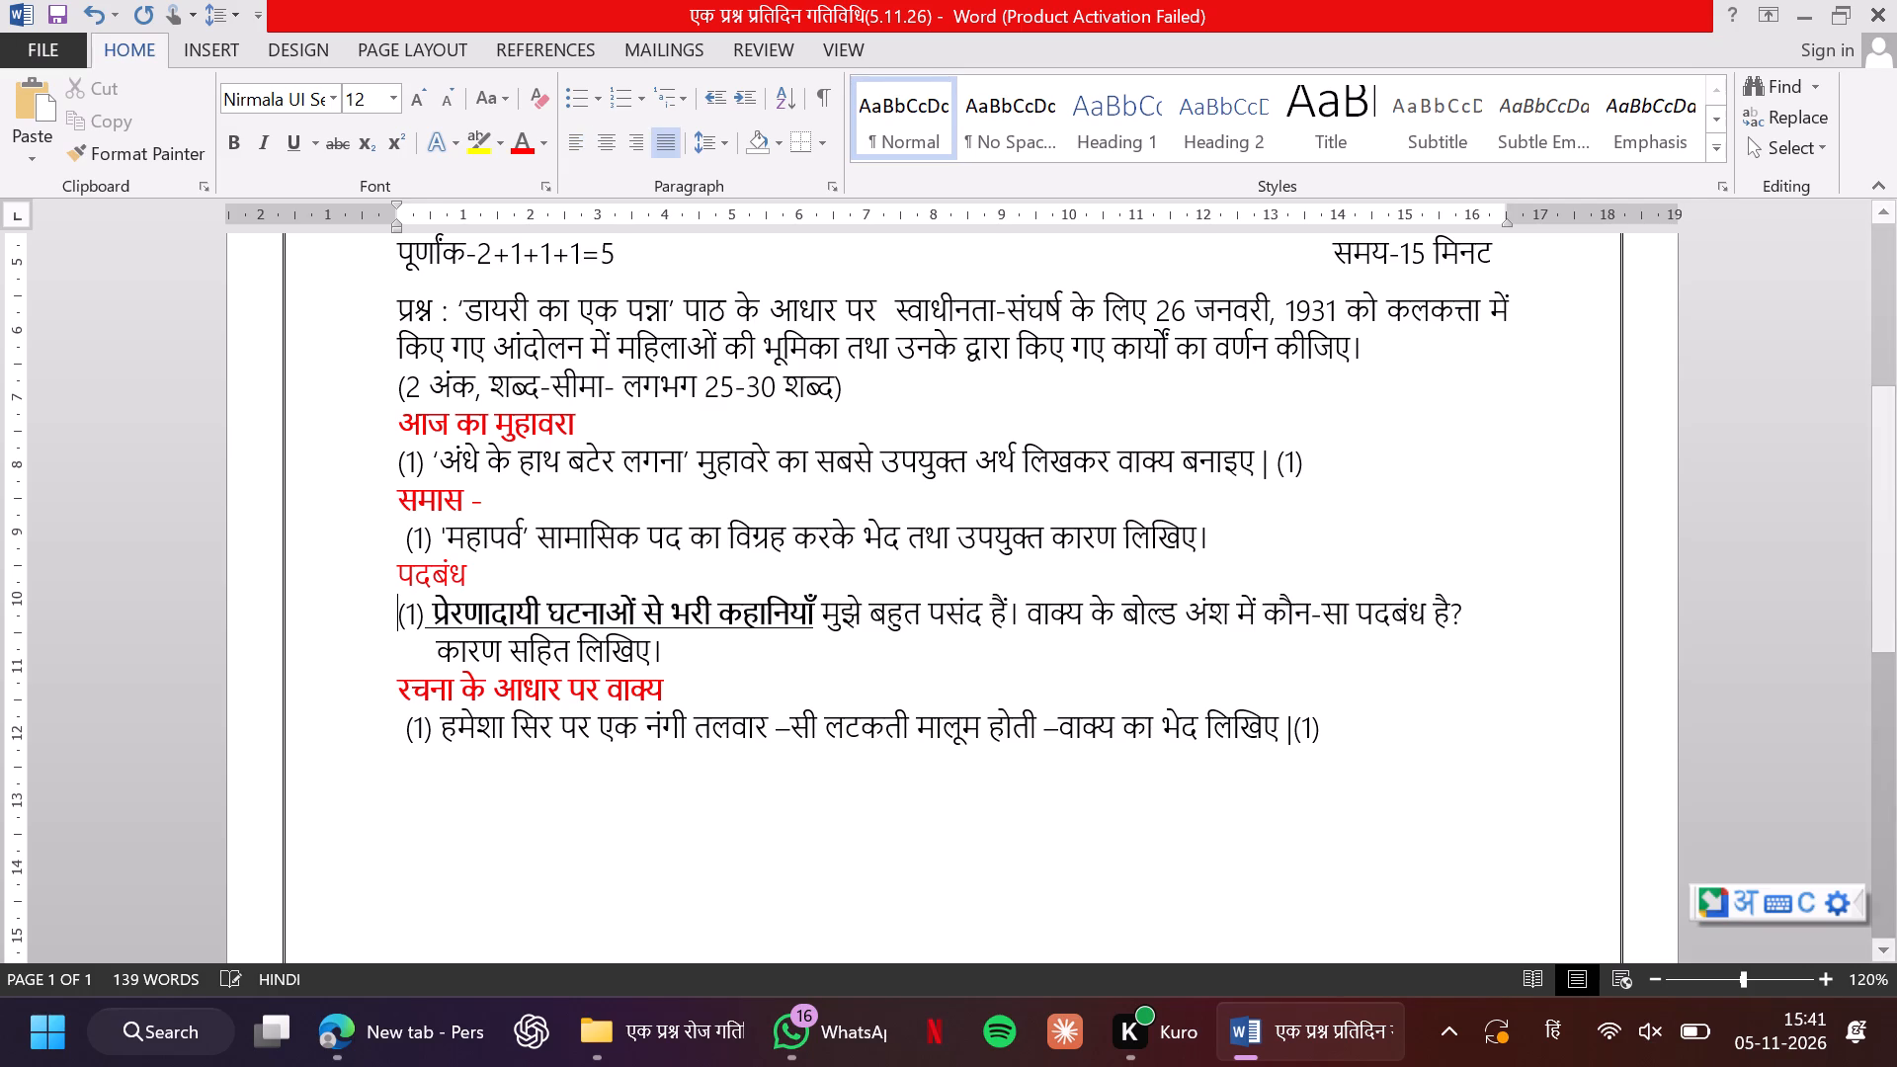
Remove the leading space before the question number under the रचना के आधार पर वाक्य heading.
{"action": "key", "text": "Down"}
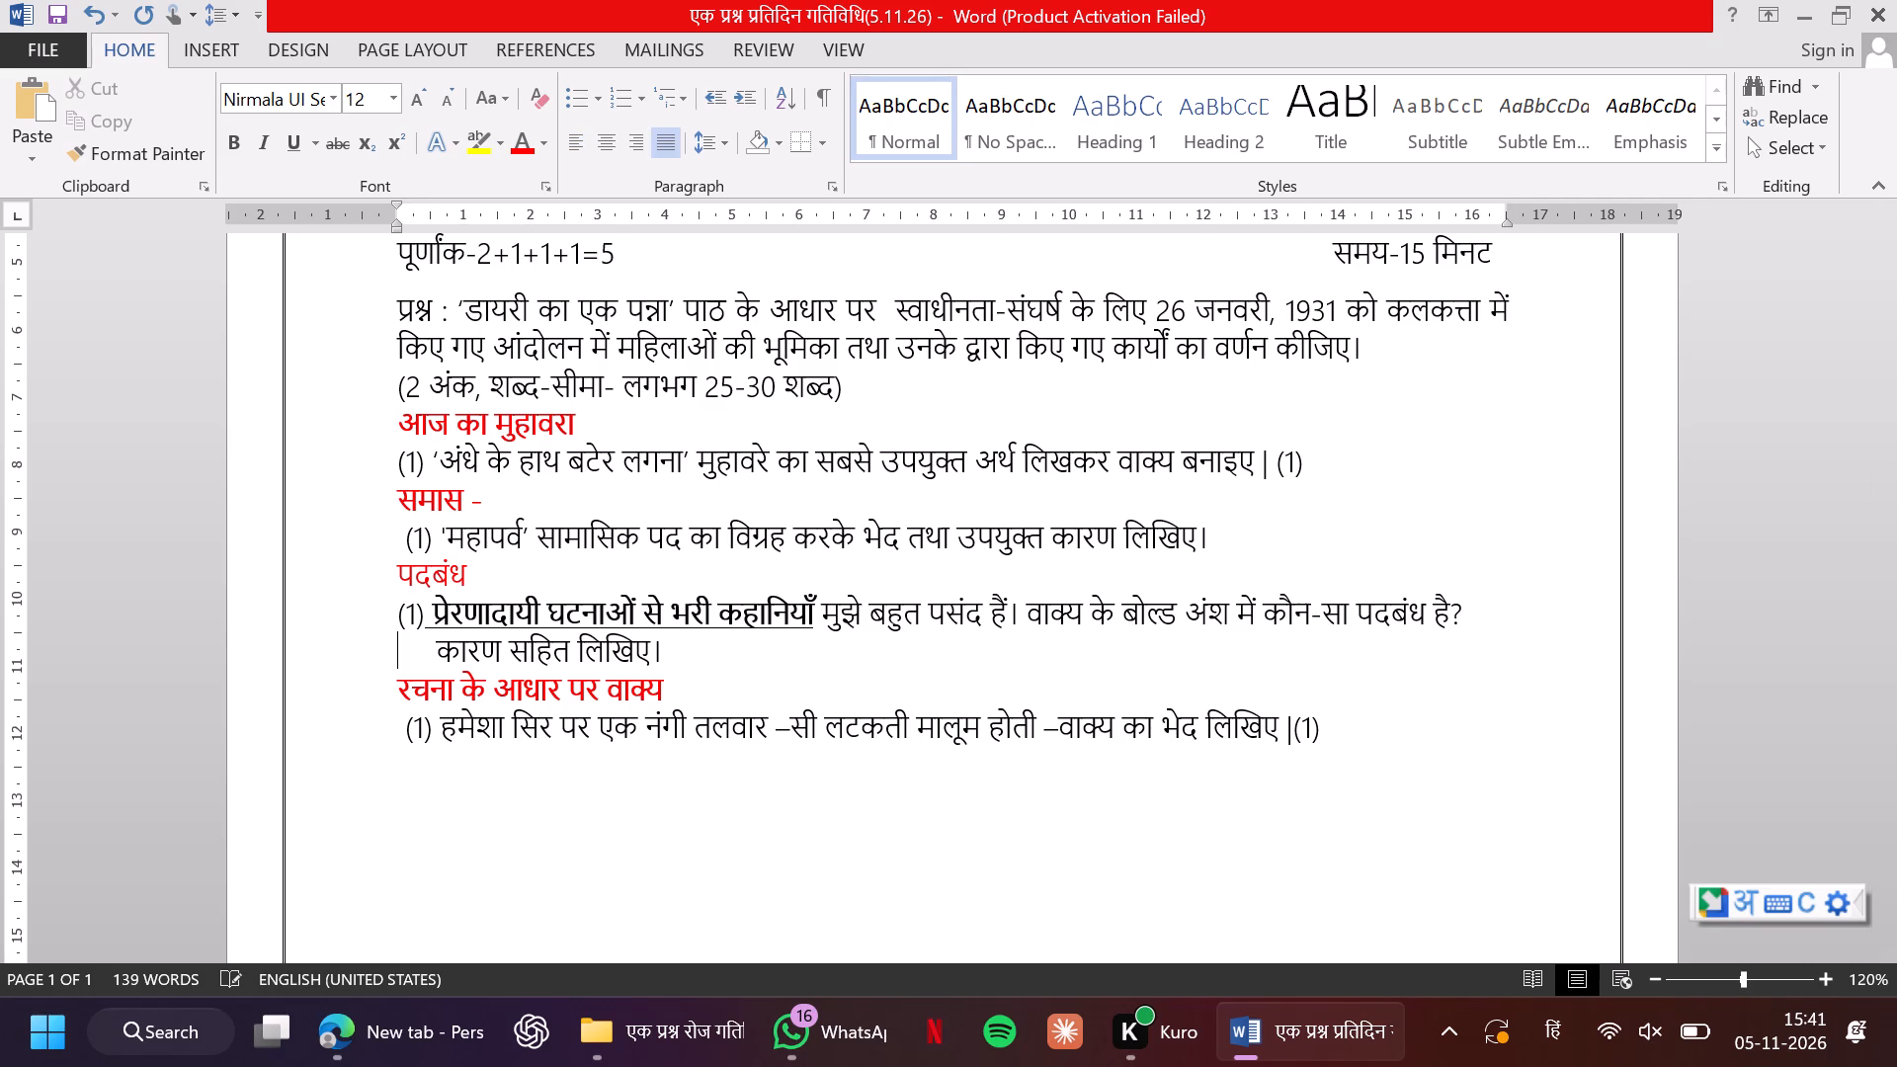
{"action": "key", "text": "Down"}
{"action": "key", "text": "Down"}
{"action": "key", "text": "Right"}
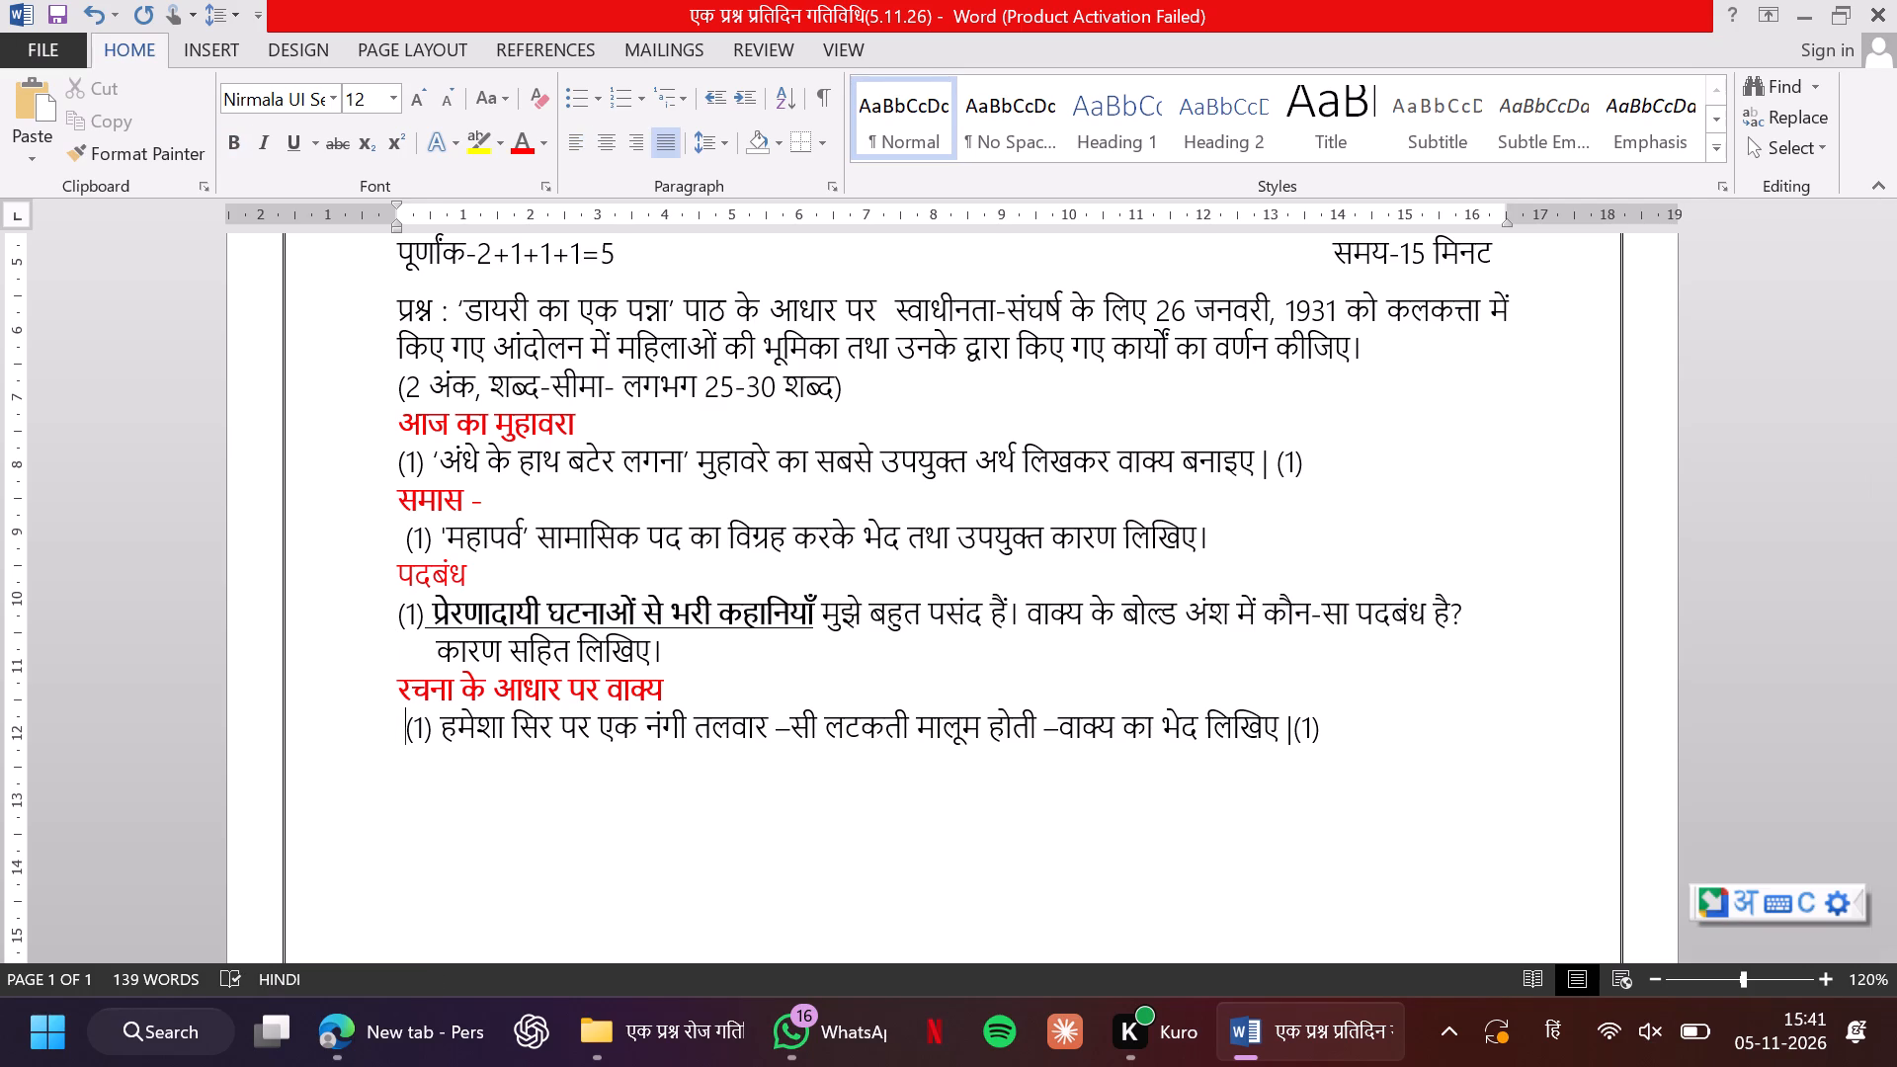
{"action": "key", "text": "BackSpace"}
Save the edited worksheet document.
{"action": "scroll", "coordinate": [593, 640], "scroll_direction": "up", "scroll_amount": 1}
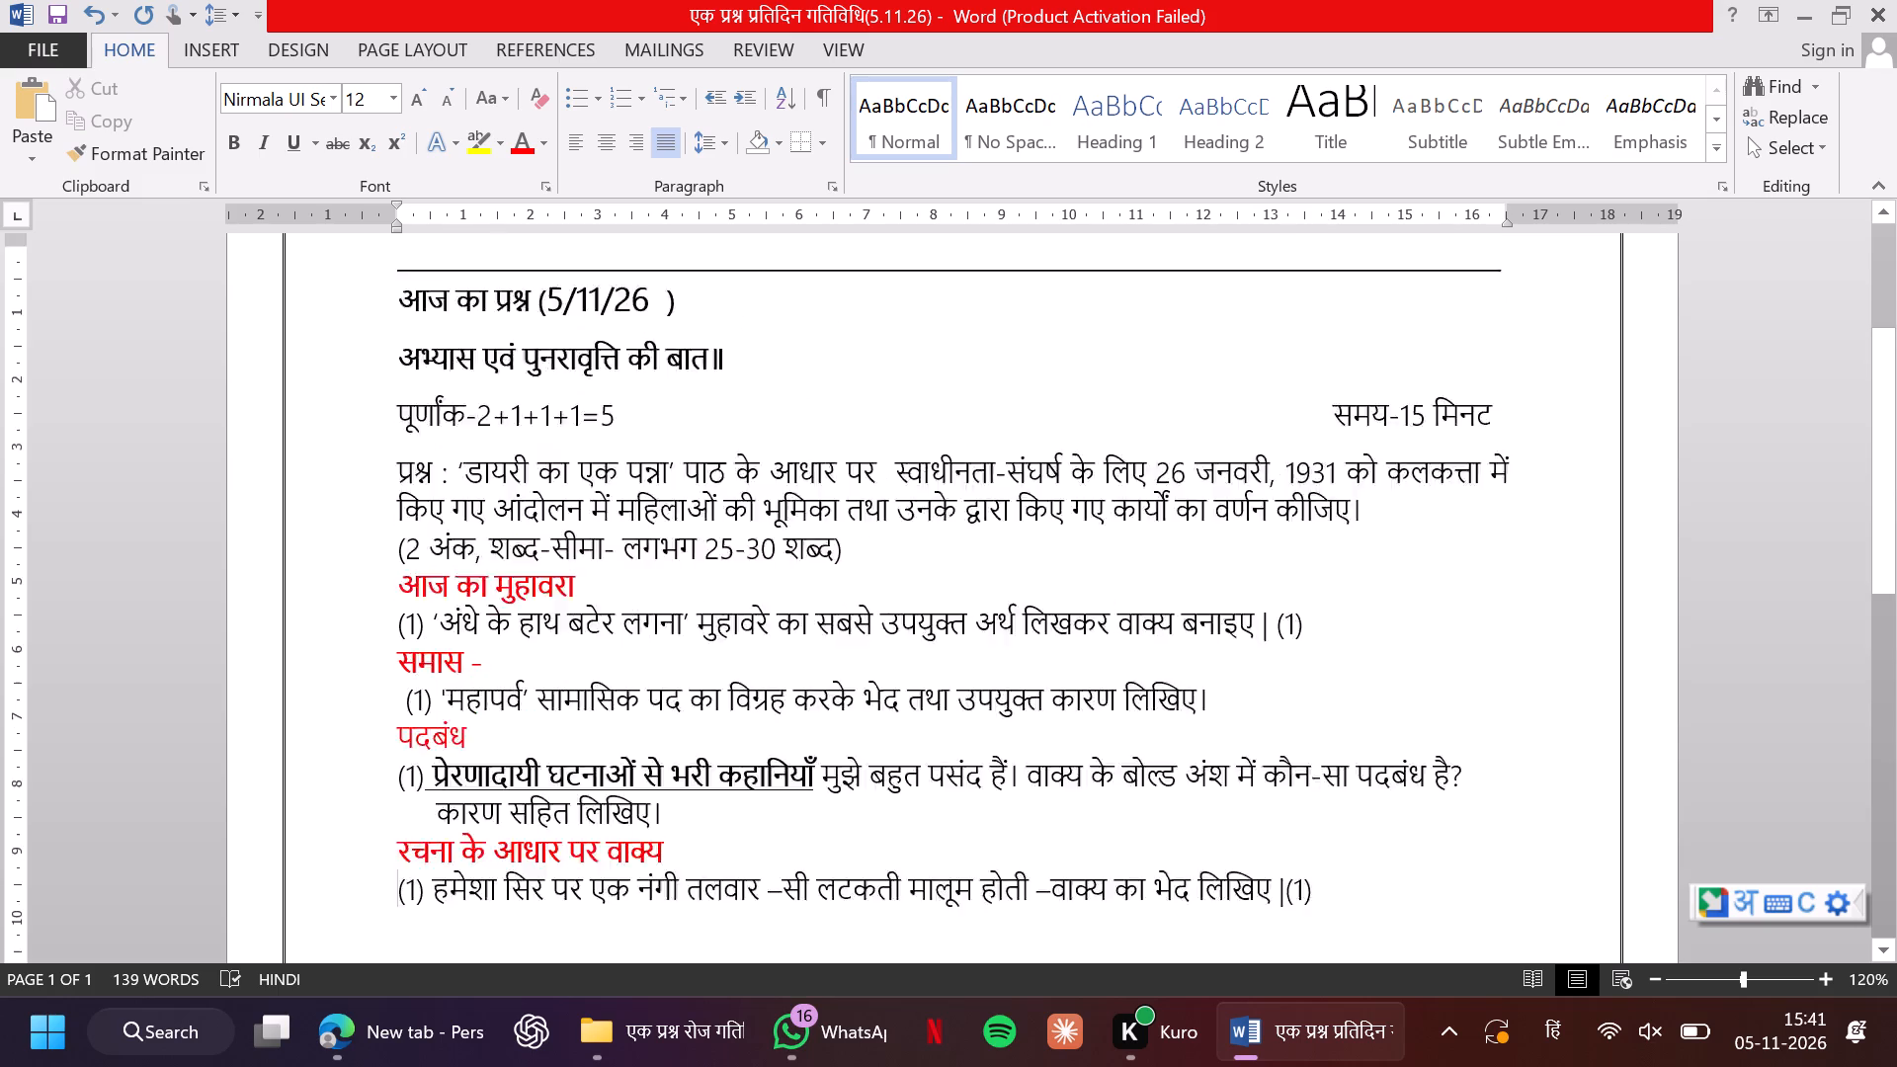
{"action": "scroll", "coordinate": [593, 640], "scroll_direction": "up", "scroll_amount": 1}
{"action": "key", "text": "ctrl+s"}
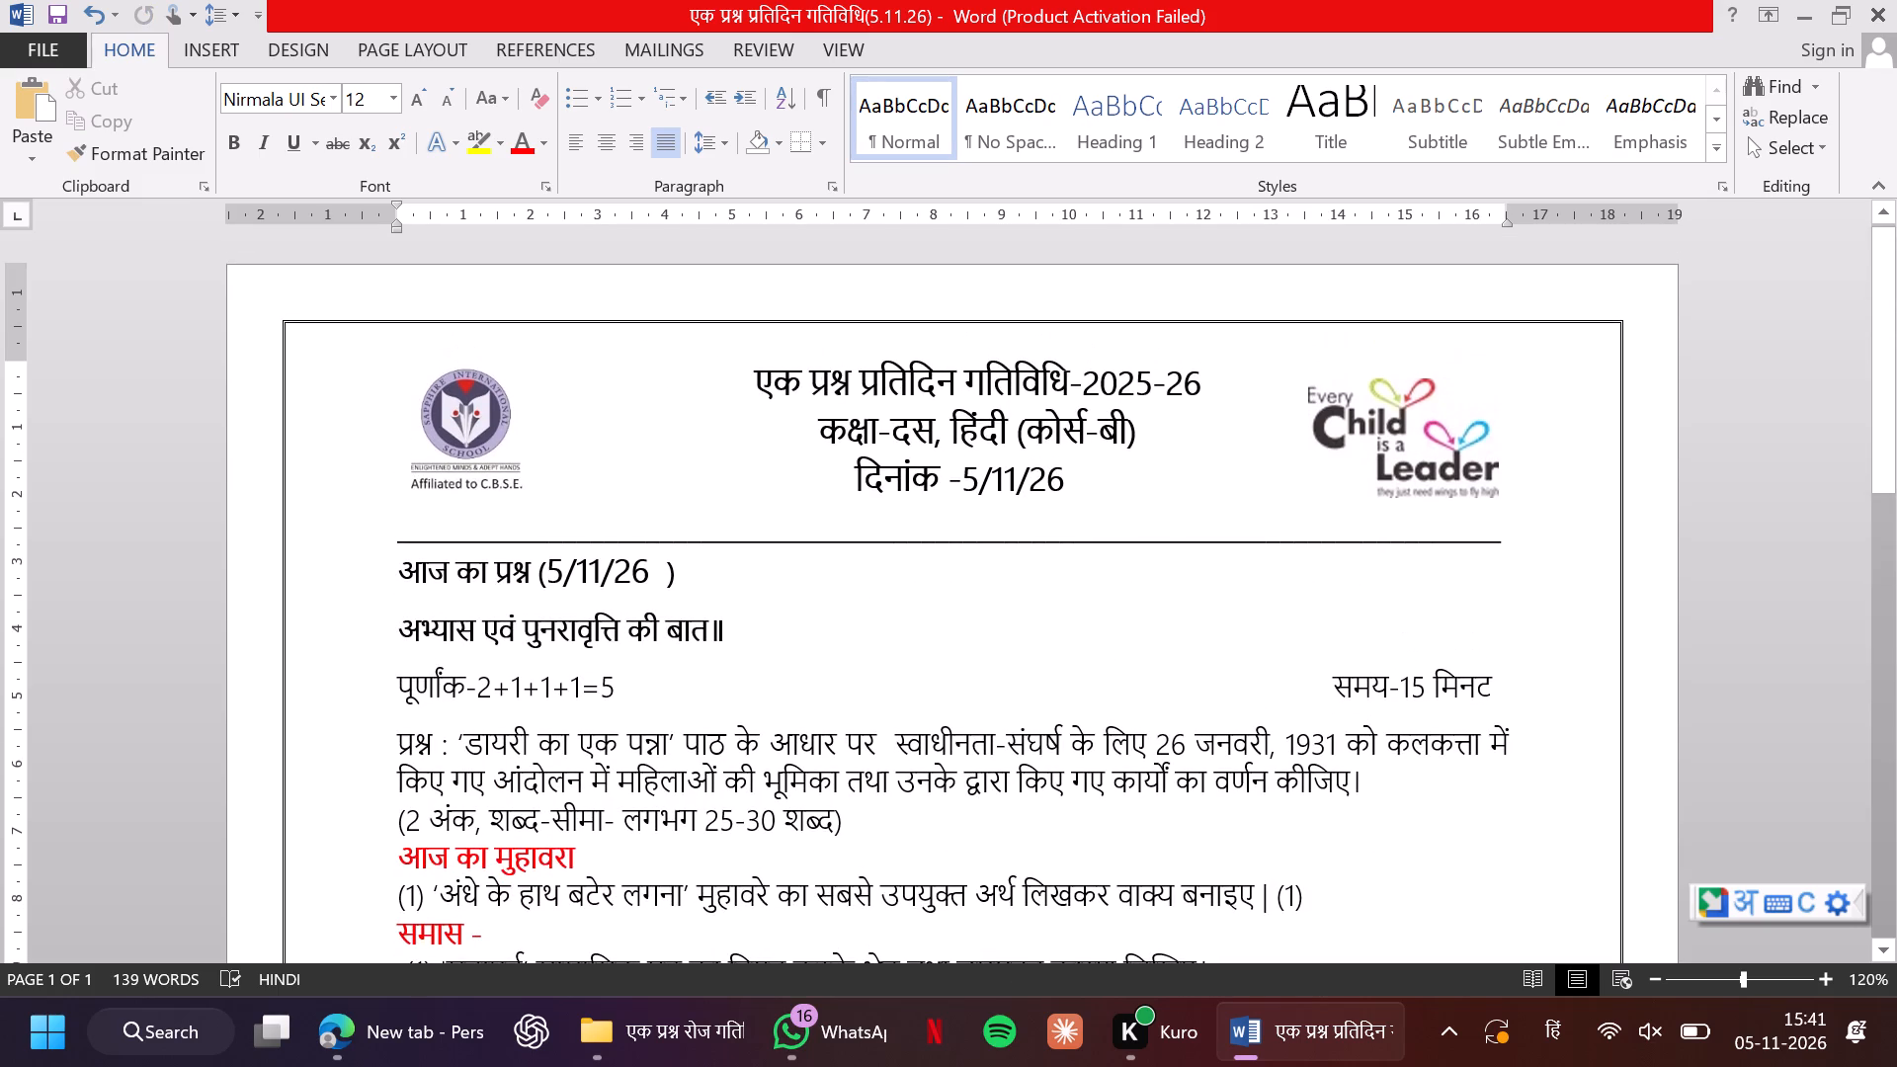
Export the worksheet as a PDF named एक प्रश्न प्रतिदिन गतिविधि(5.11.26) in the एक प्रश्न प्रतिदिन गतिविधि folder, and close the published PDF.
{"action": "scroll", "coordinate": [846, 630], "scroll_direction": "down", "scroll_amount": 1}
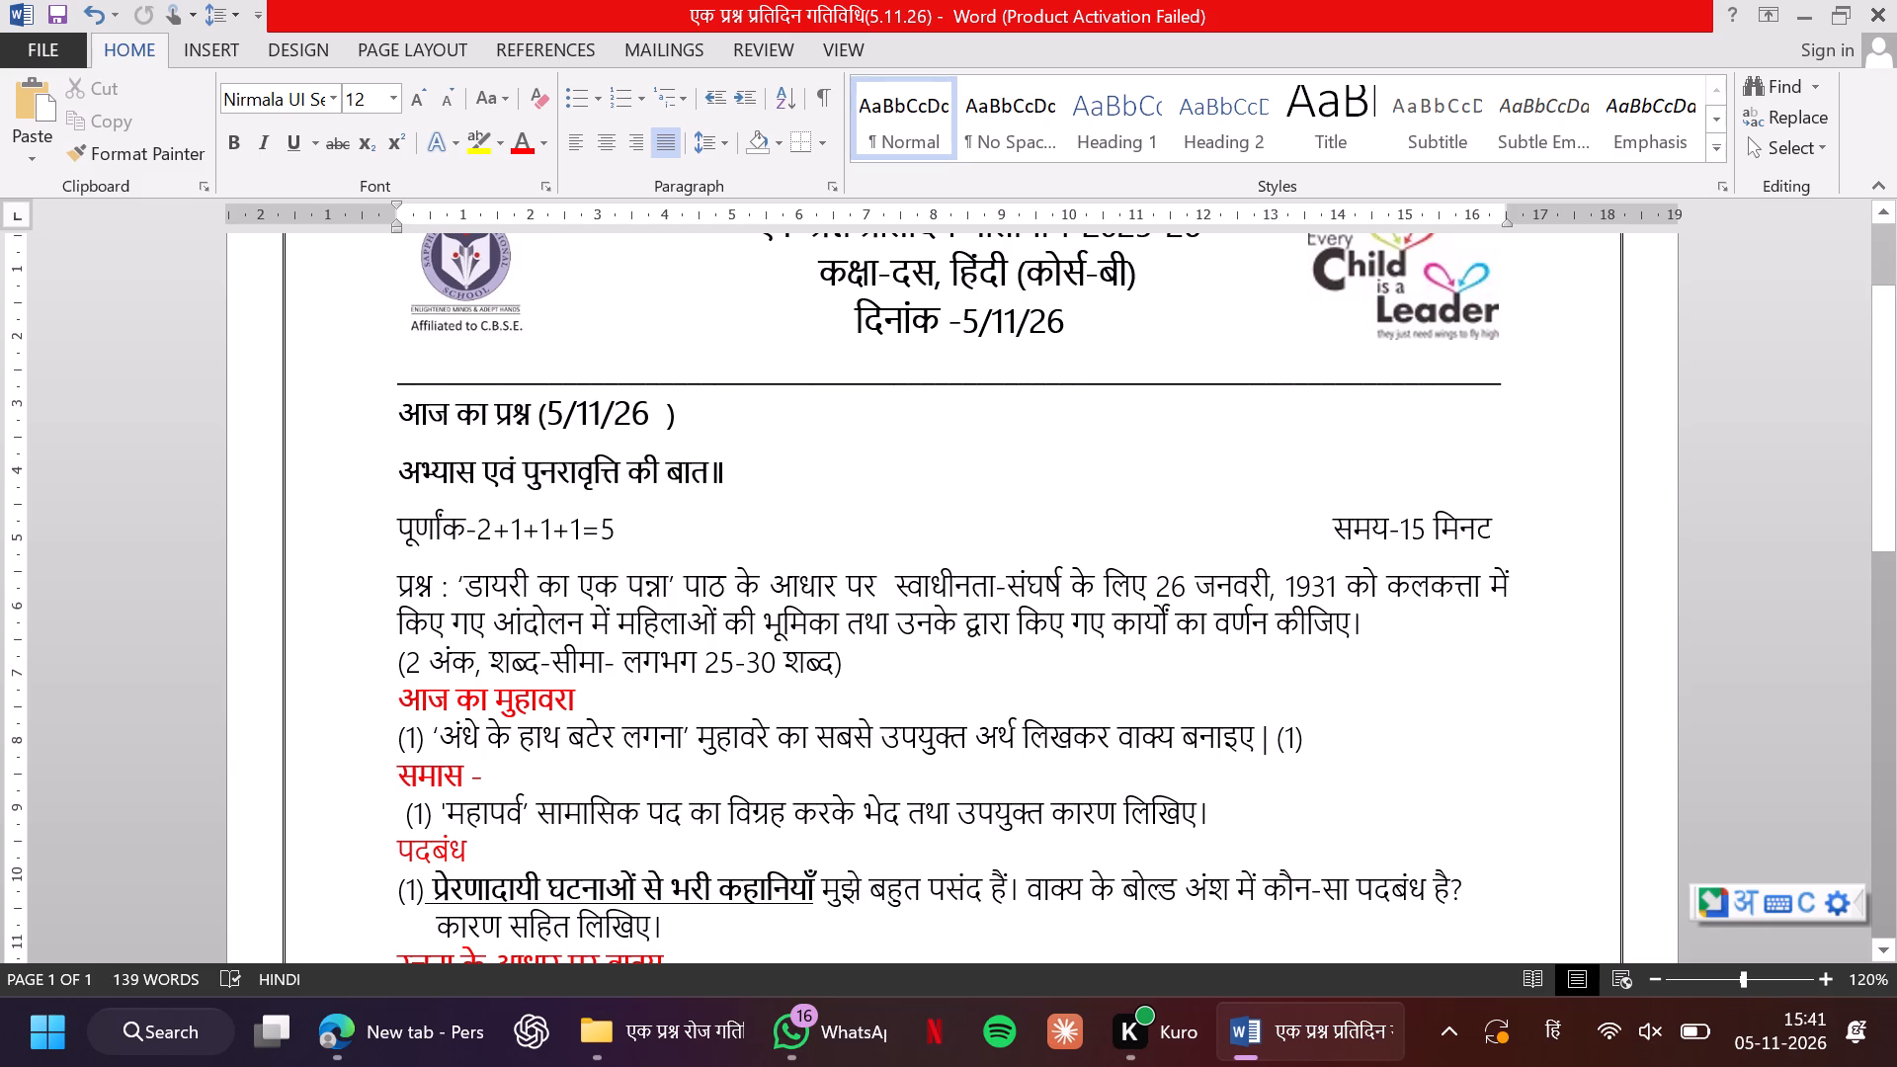
{"action": "scroll", "coordinate": [923, 434], "scroll_direction": "down", "scroll_amount": 1}
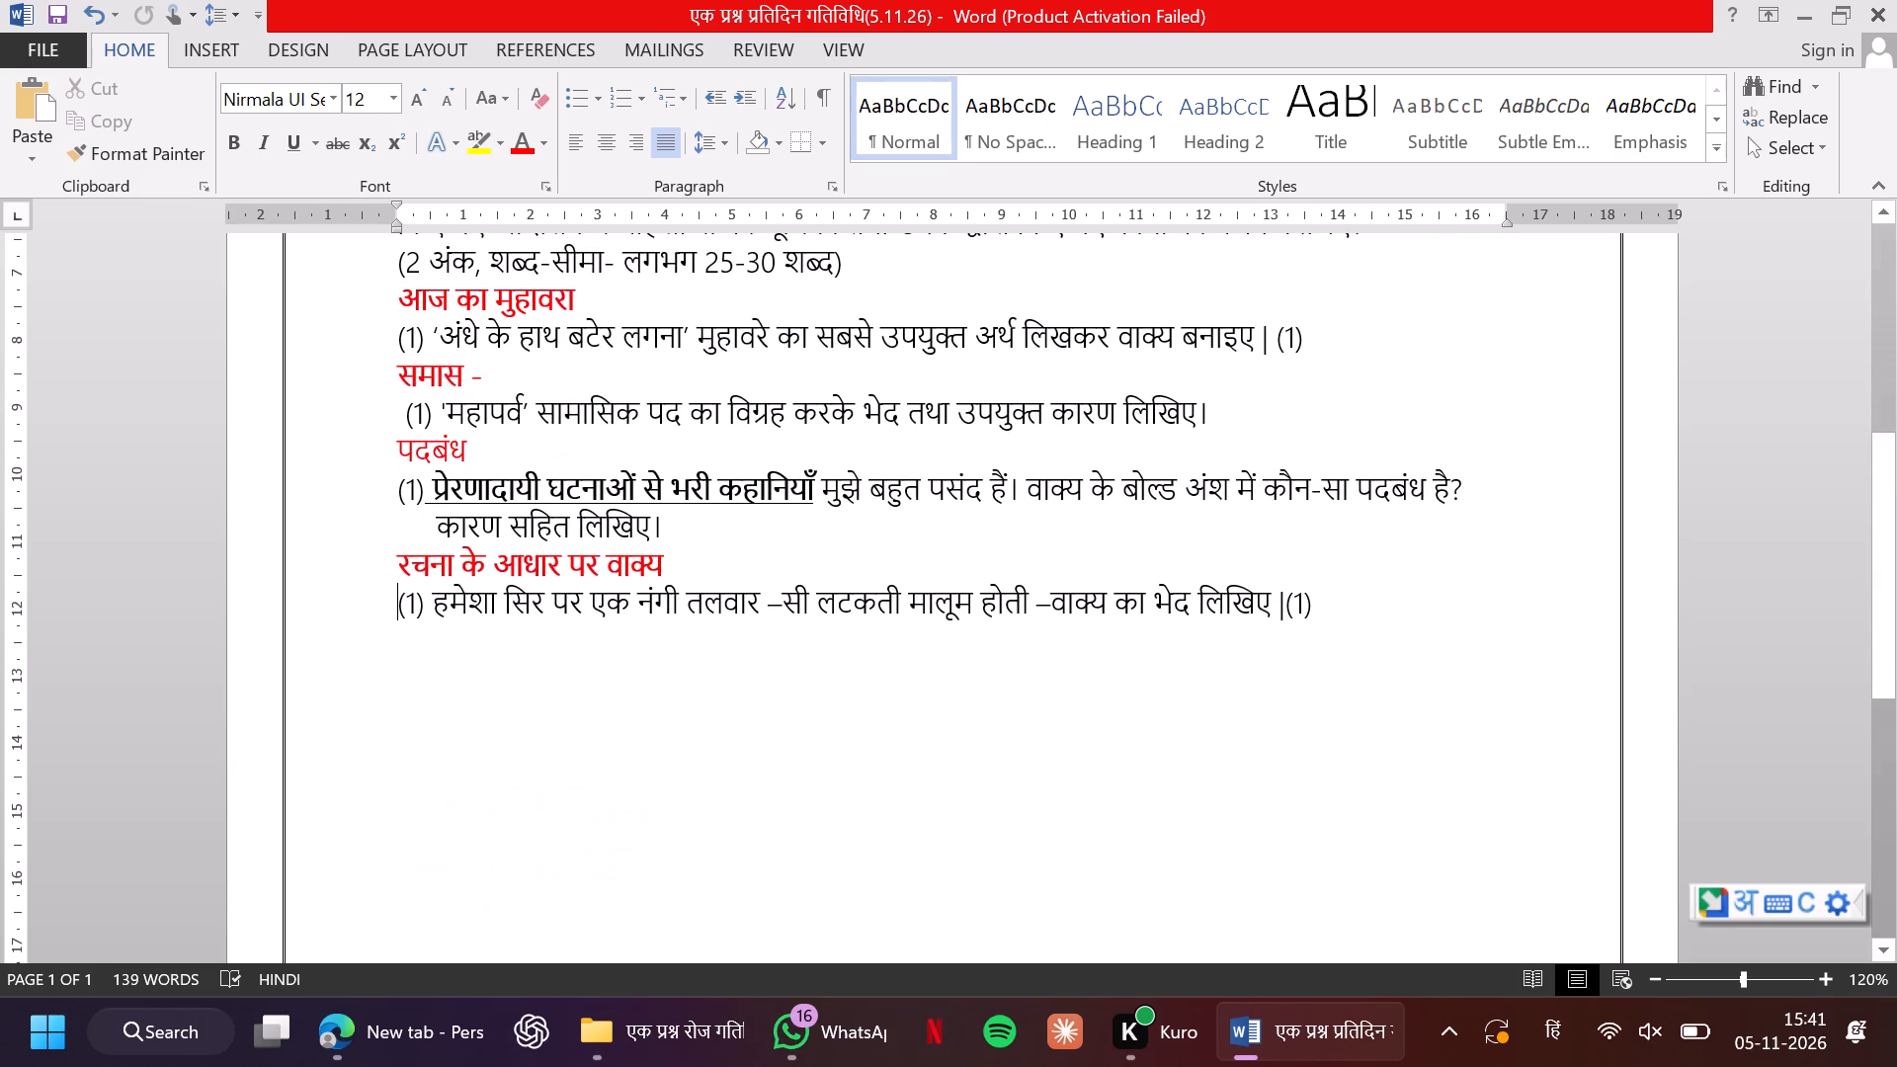
{"action": "left_click", "coordinate": [32, 50]}
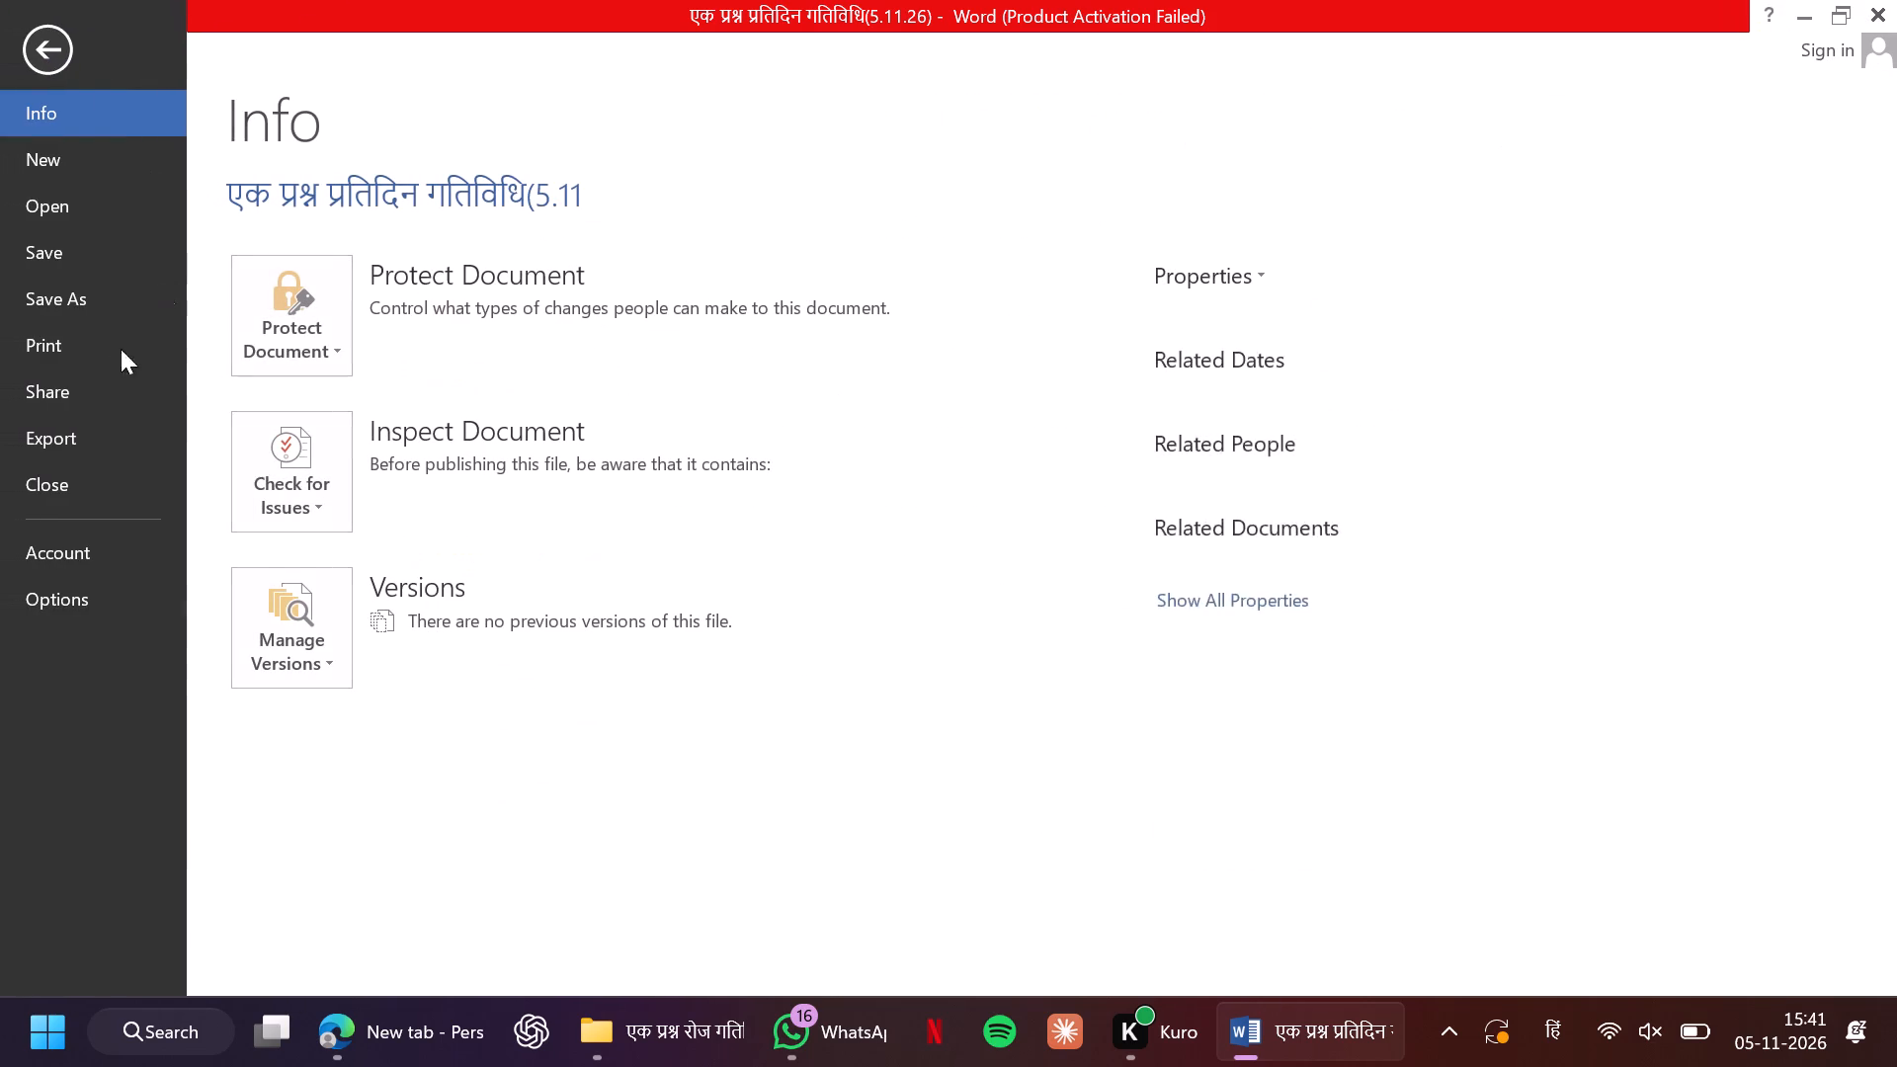
{"action": "left_click", "coordinate": [112, 437]}
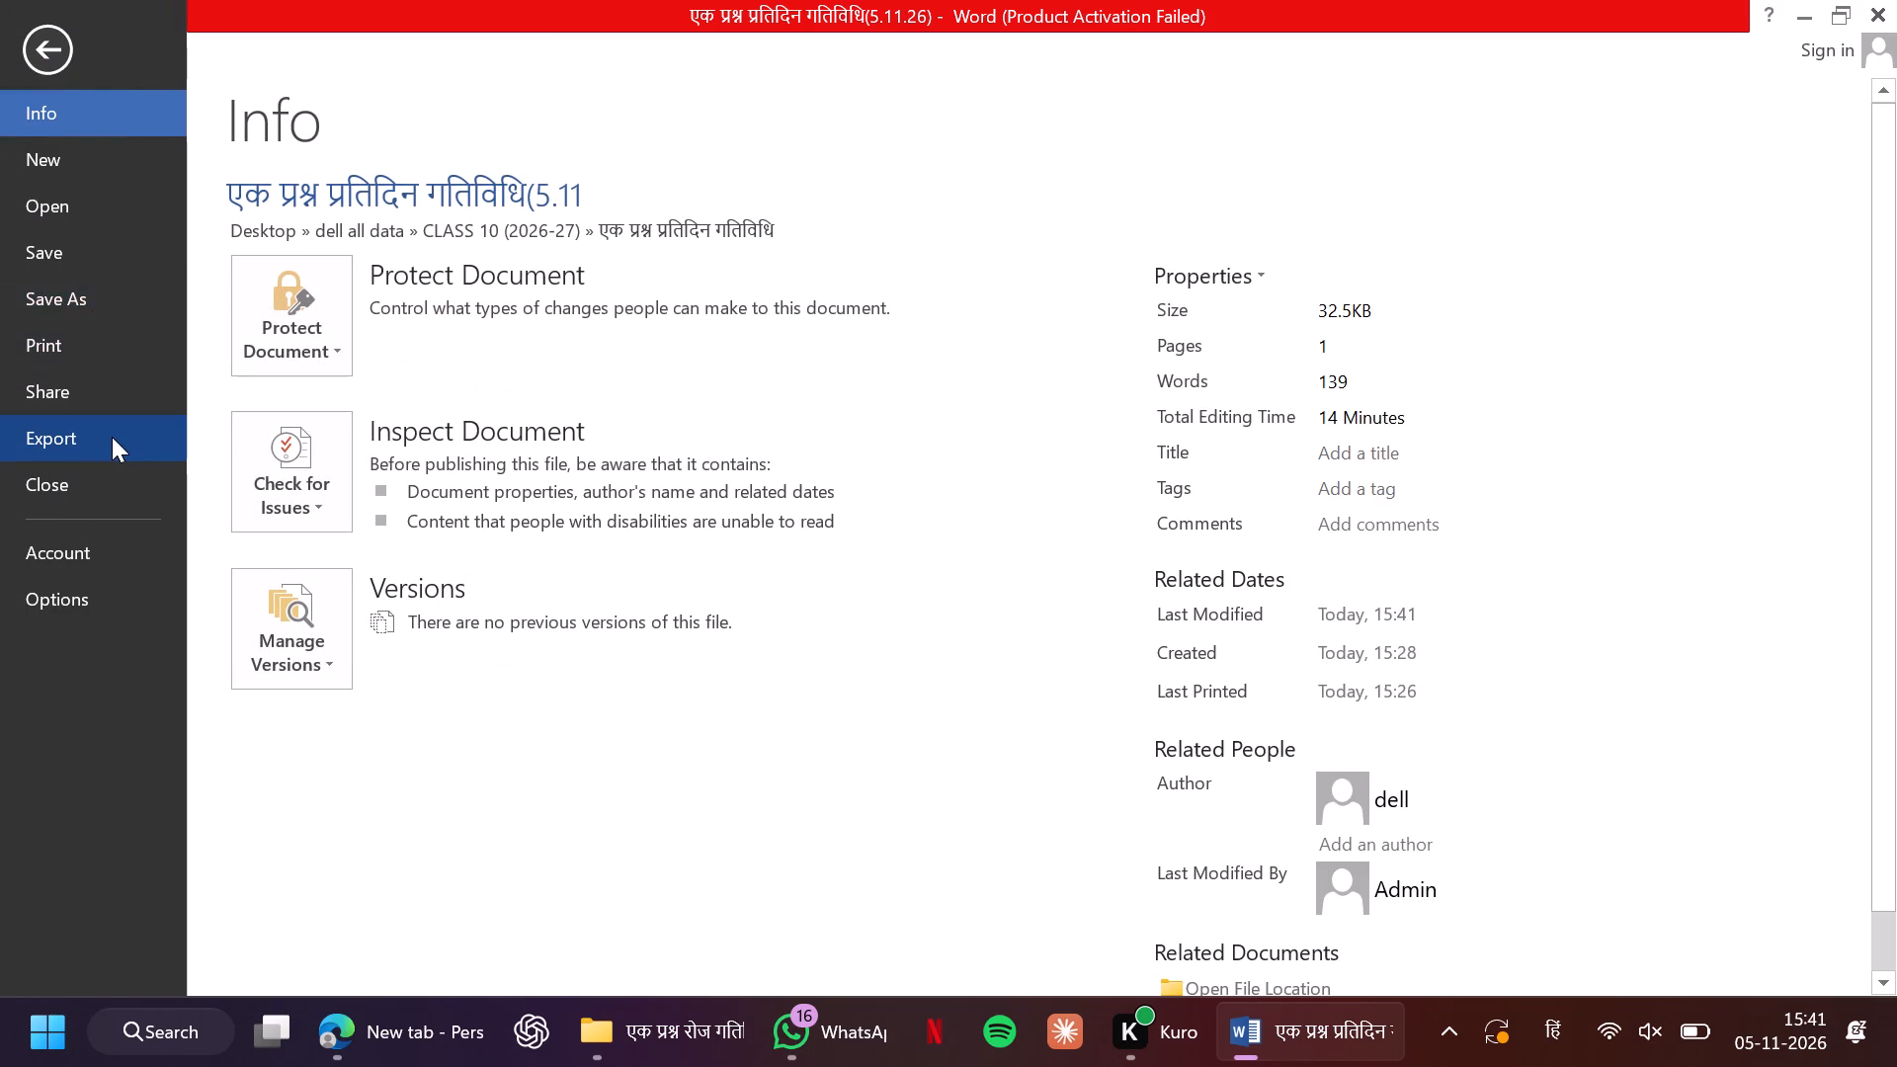
{"action": "left_click", "coordinate": [721, 409]}
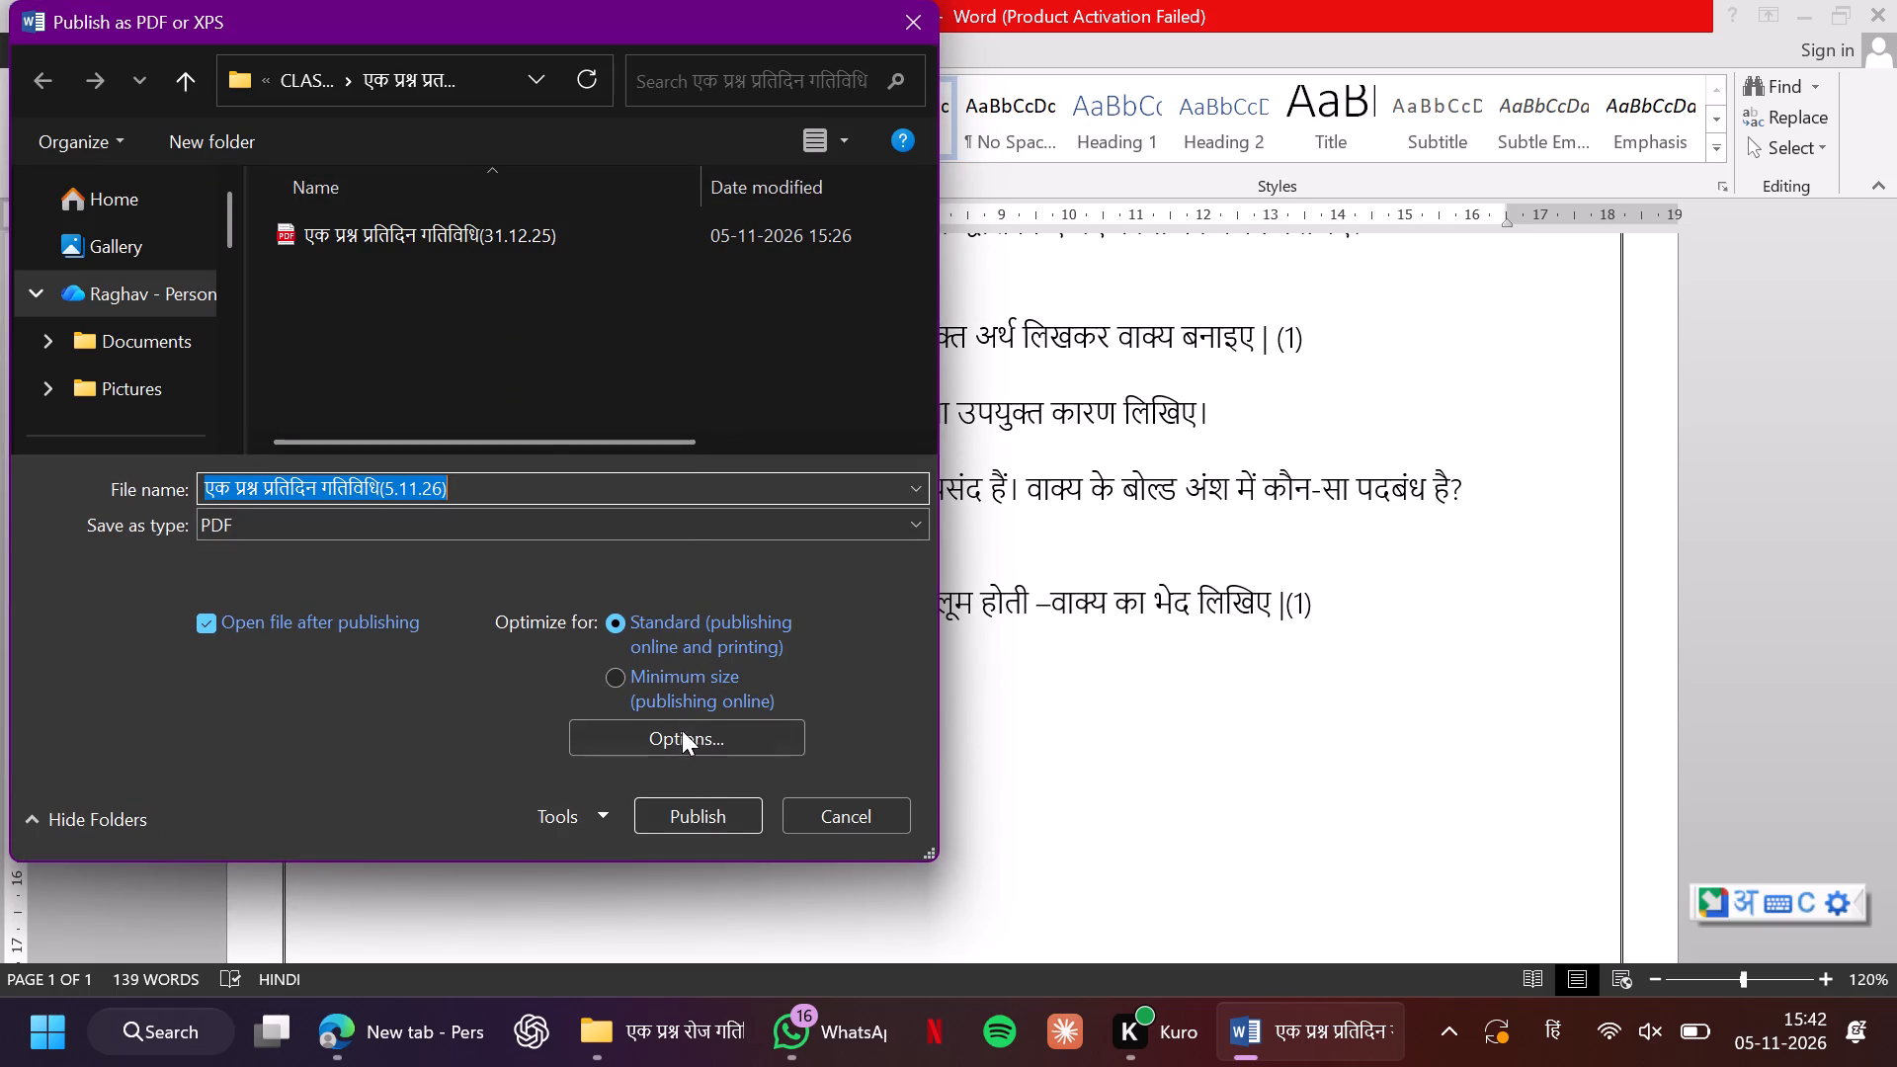
{"action": "left_click", "coordinate": [697, 808]}
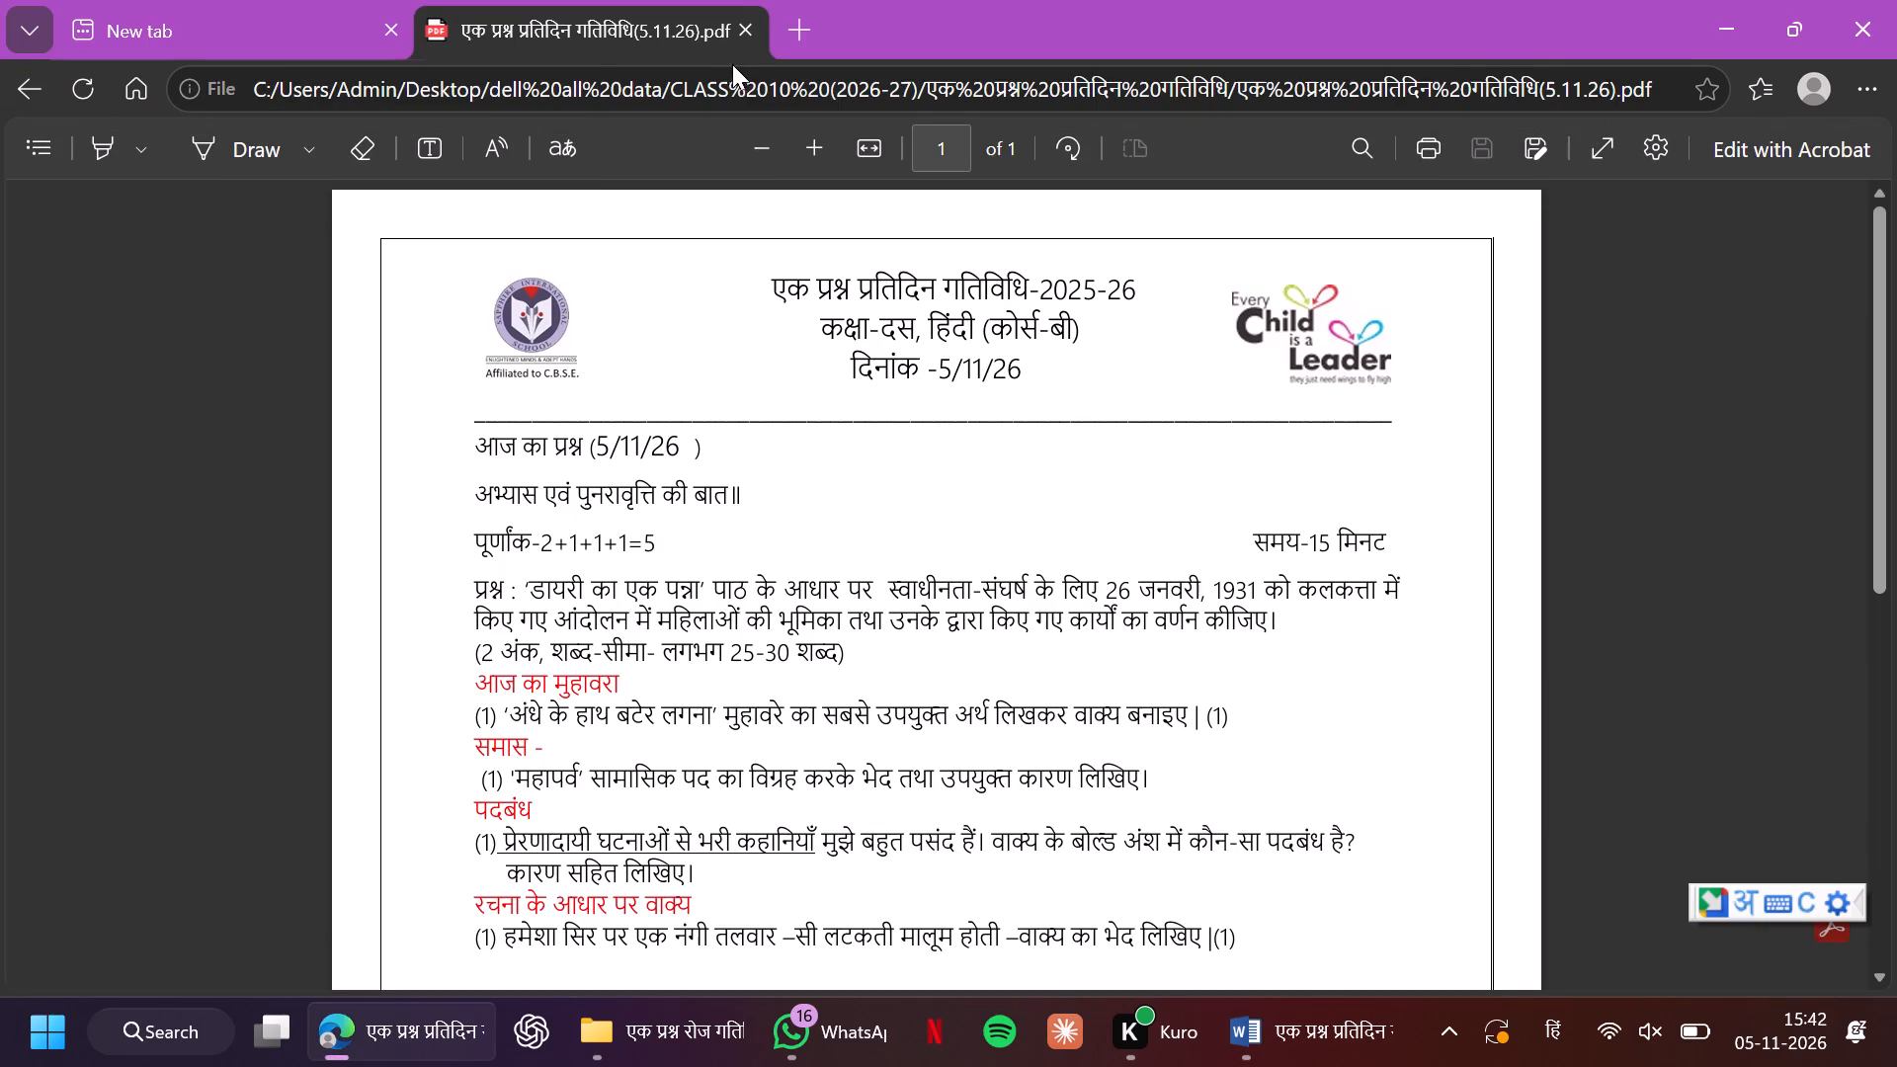
{"action": "left_click", "coordinate": [754, 26]}
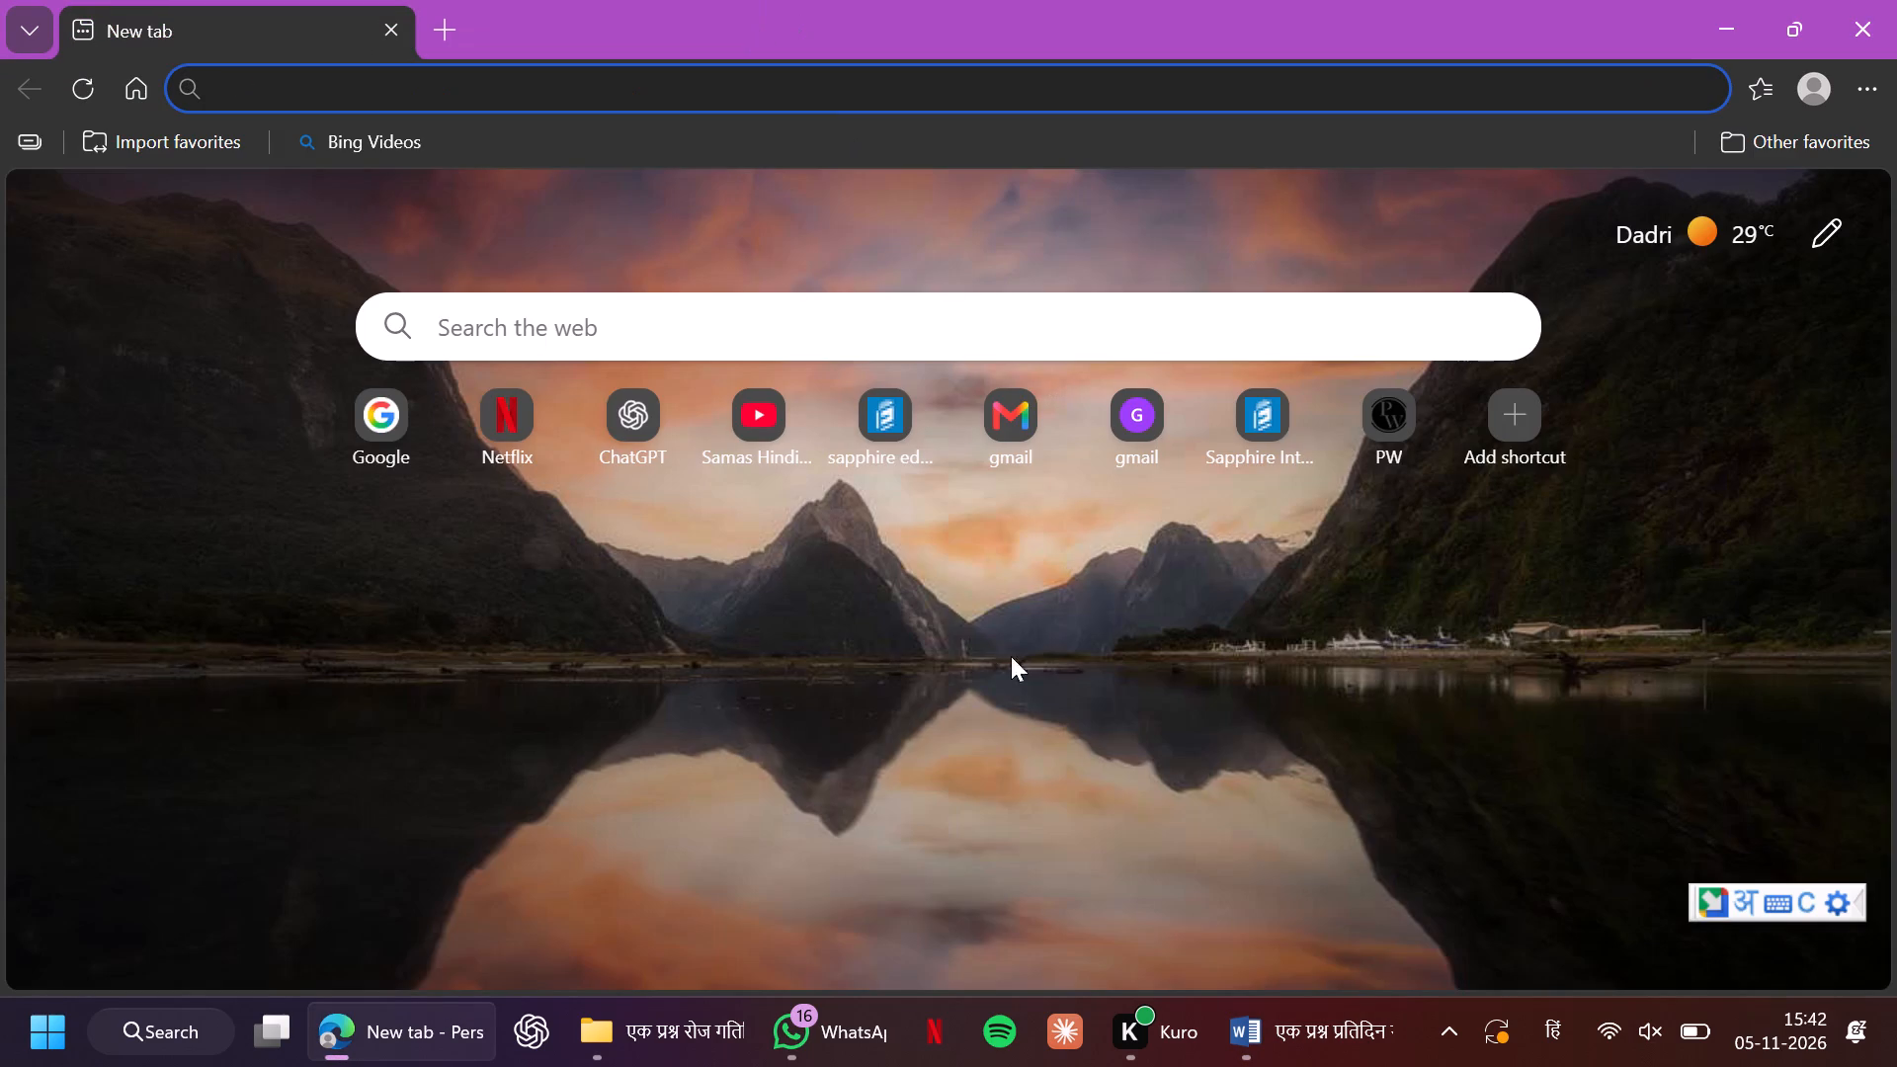
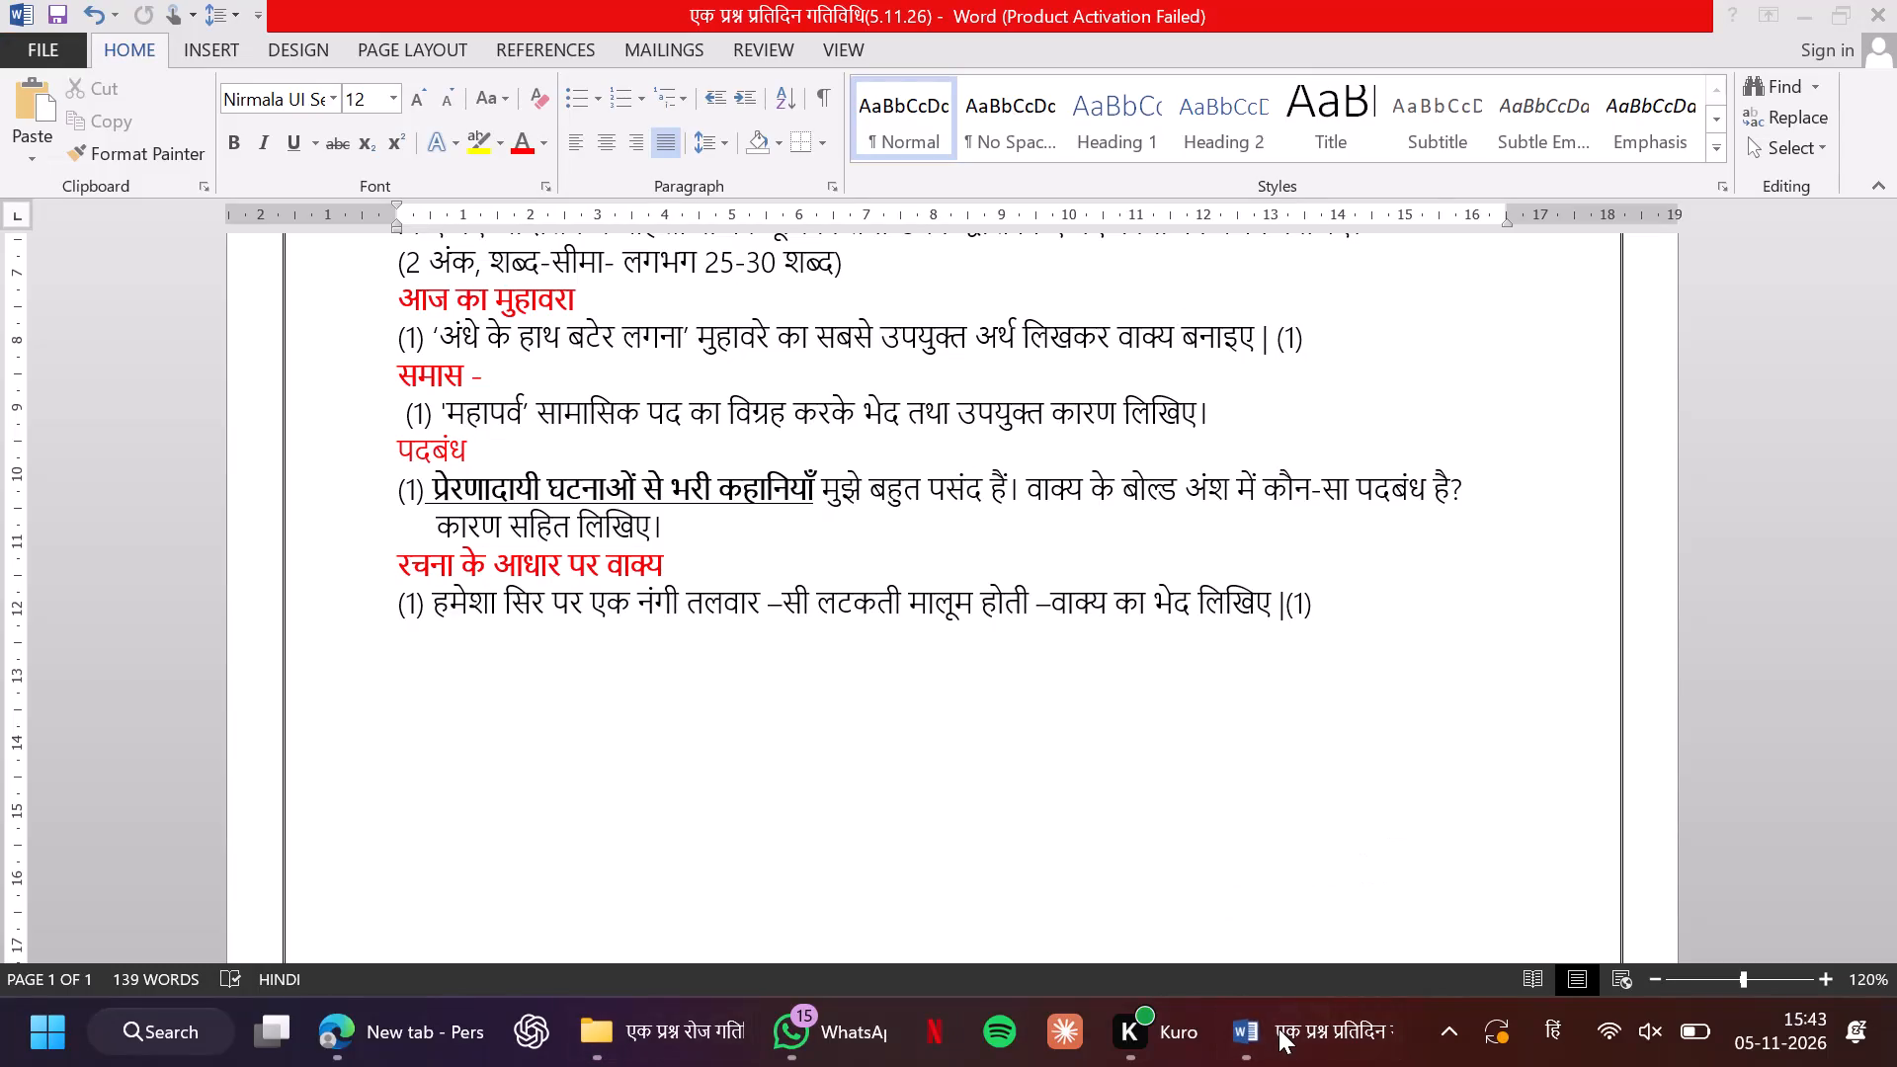
Copy the worksheet text from the आज का प्रश्न (5/11/26) line through the final रचना के आधार पर वाक्य question.
{"action": "scroll", "coordinate": [857, 755], "scroll_direction": "up", "scroll_amount": 1}
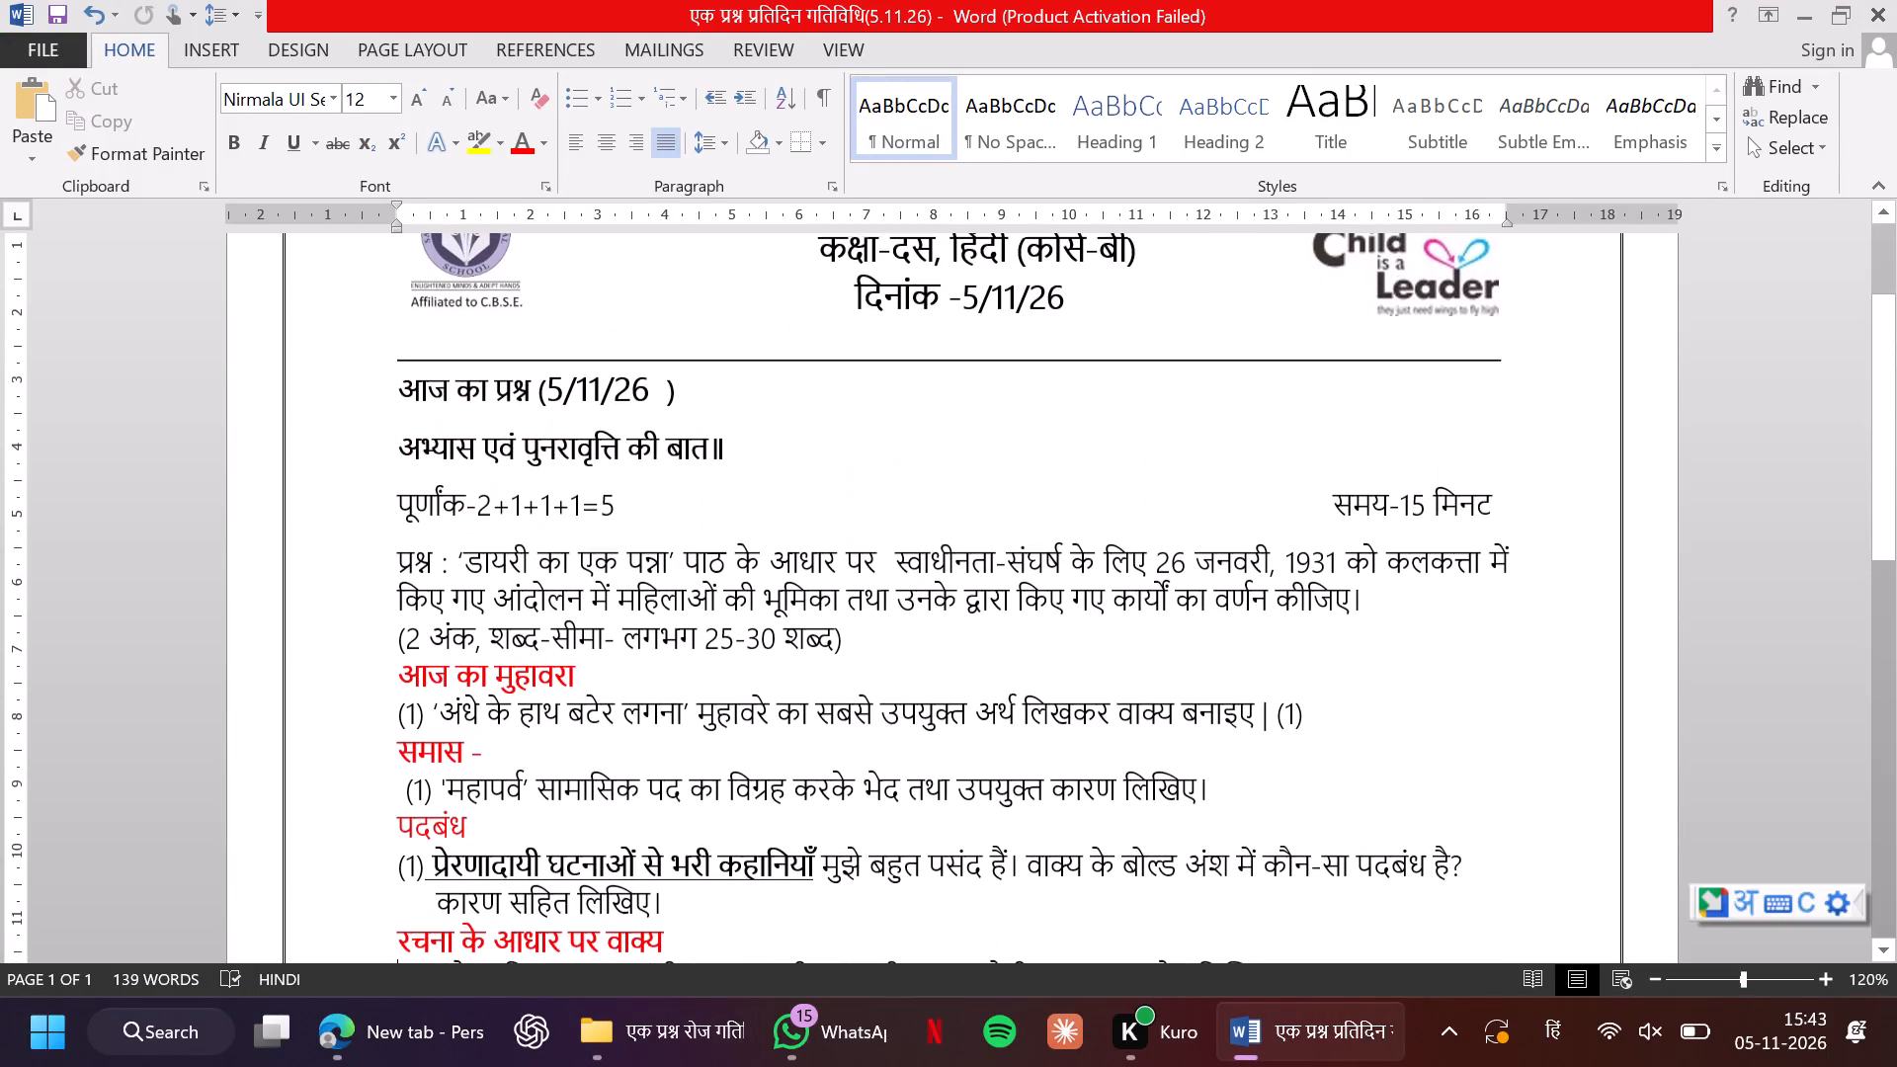
{"action": "left_click_drag", "start_coordinate": [395, 384], "coordinate": [746, 969]}
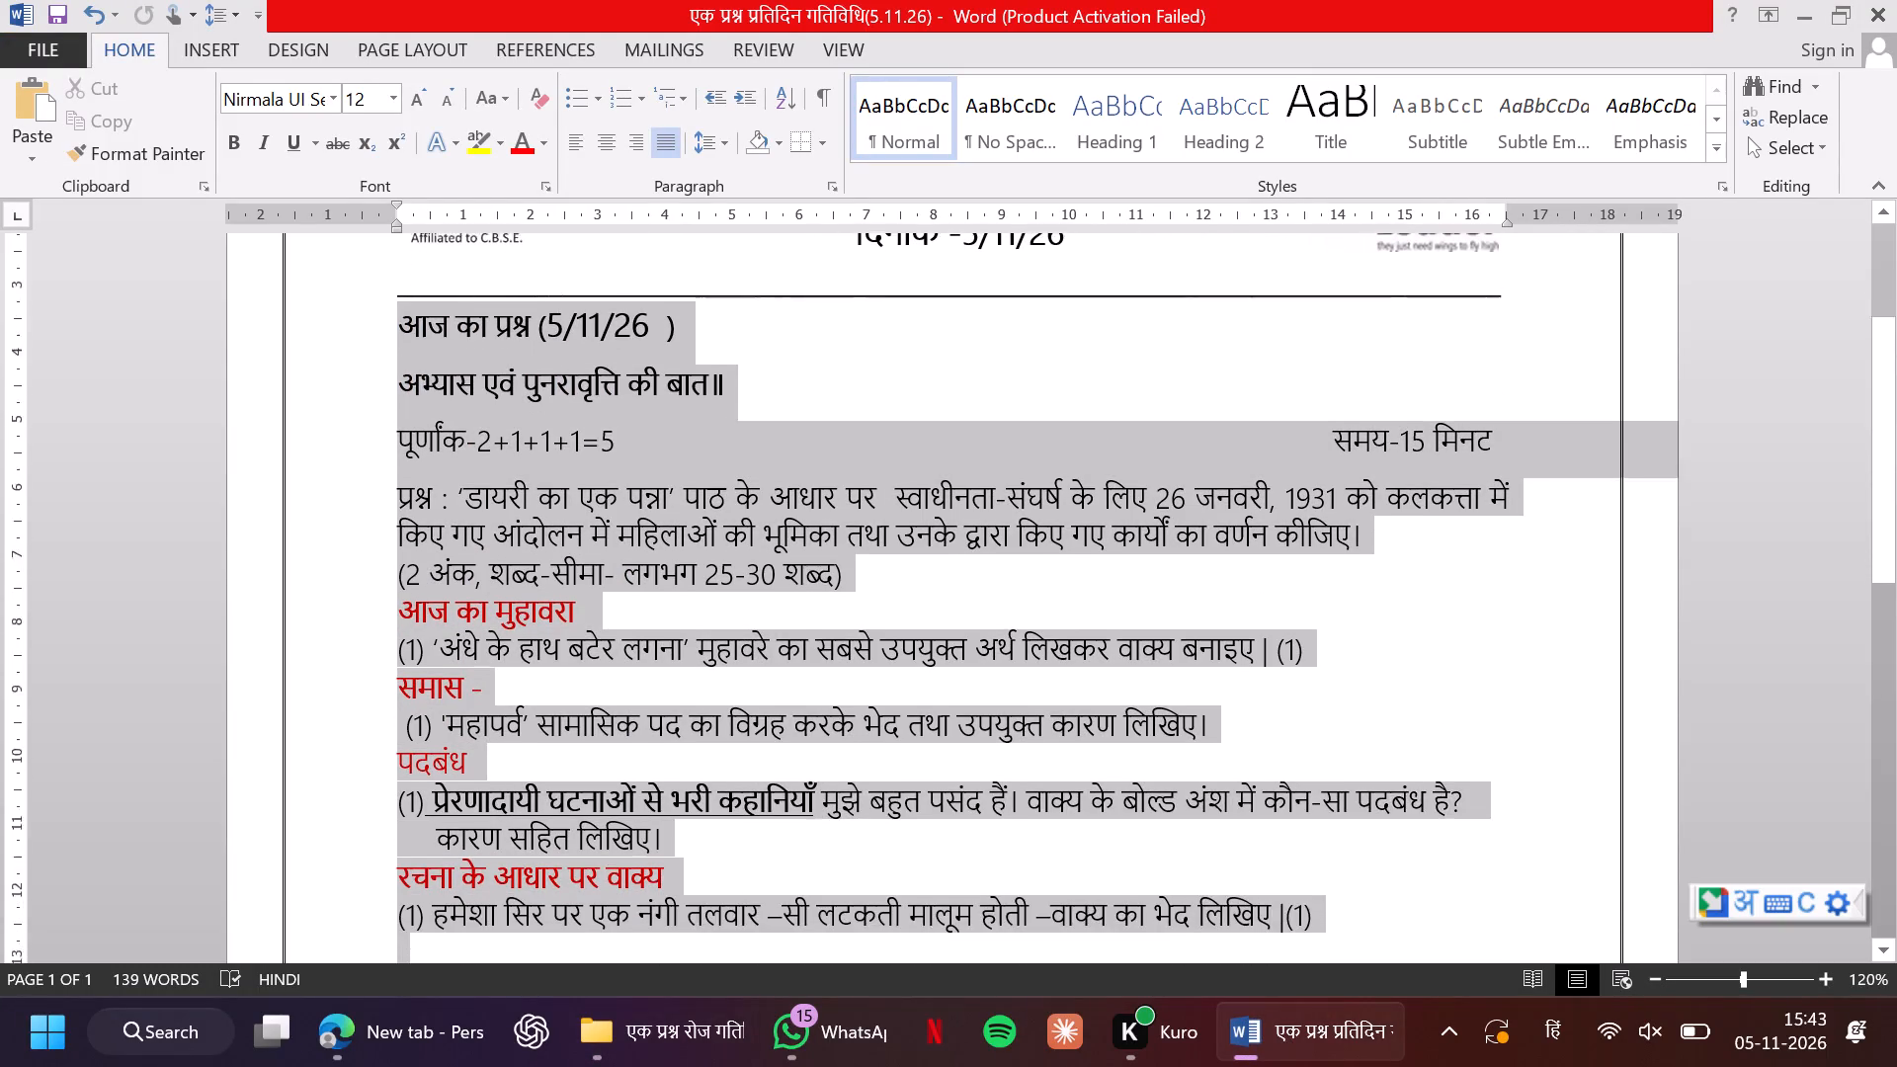
{"action": "left_click_drag", "start_coordinate": [746, 969], "coordinate": [820, 867]}
{"action": "key", "text": "ctrl+c"}
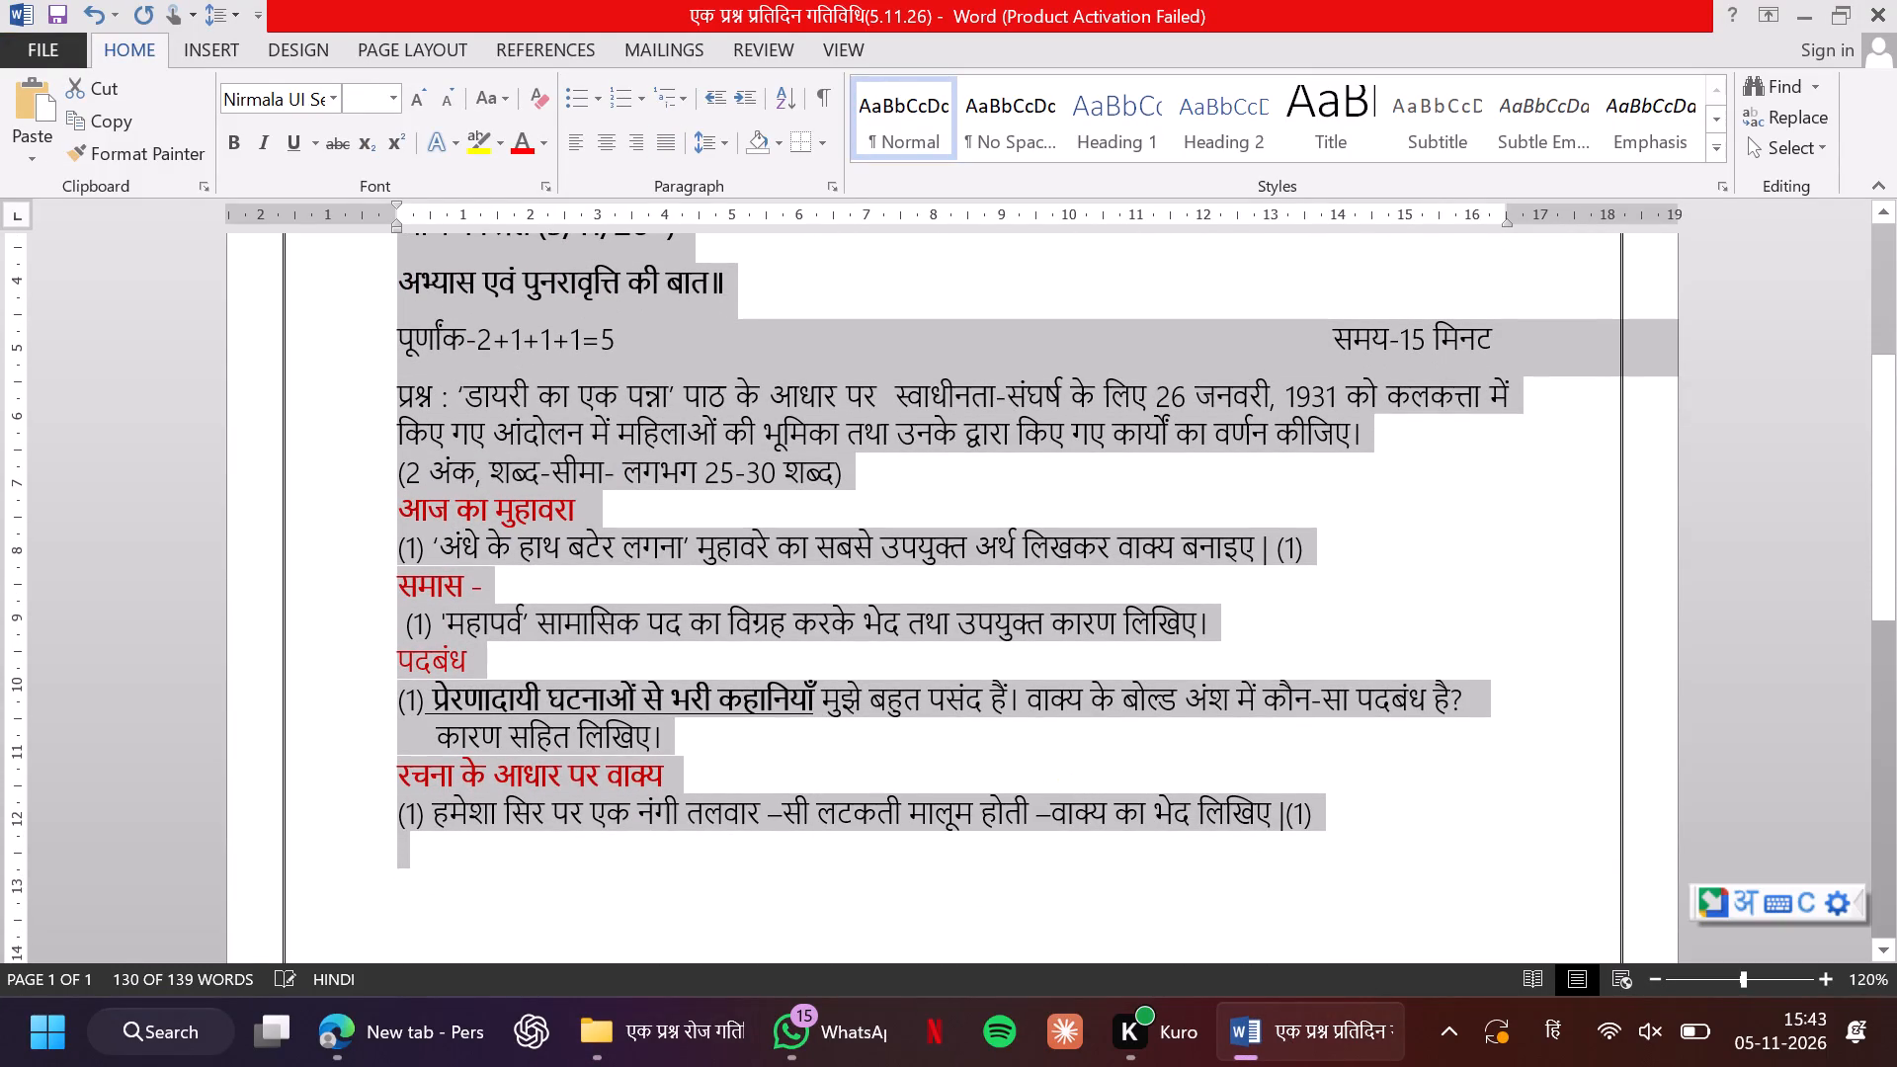
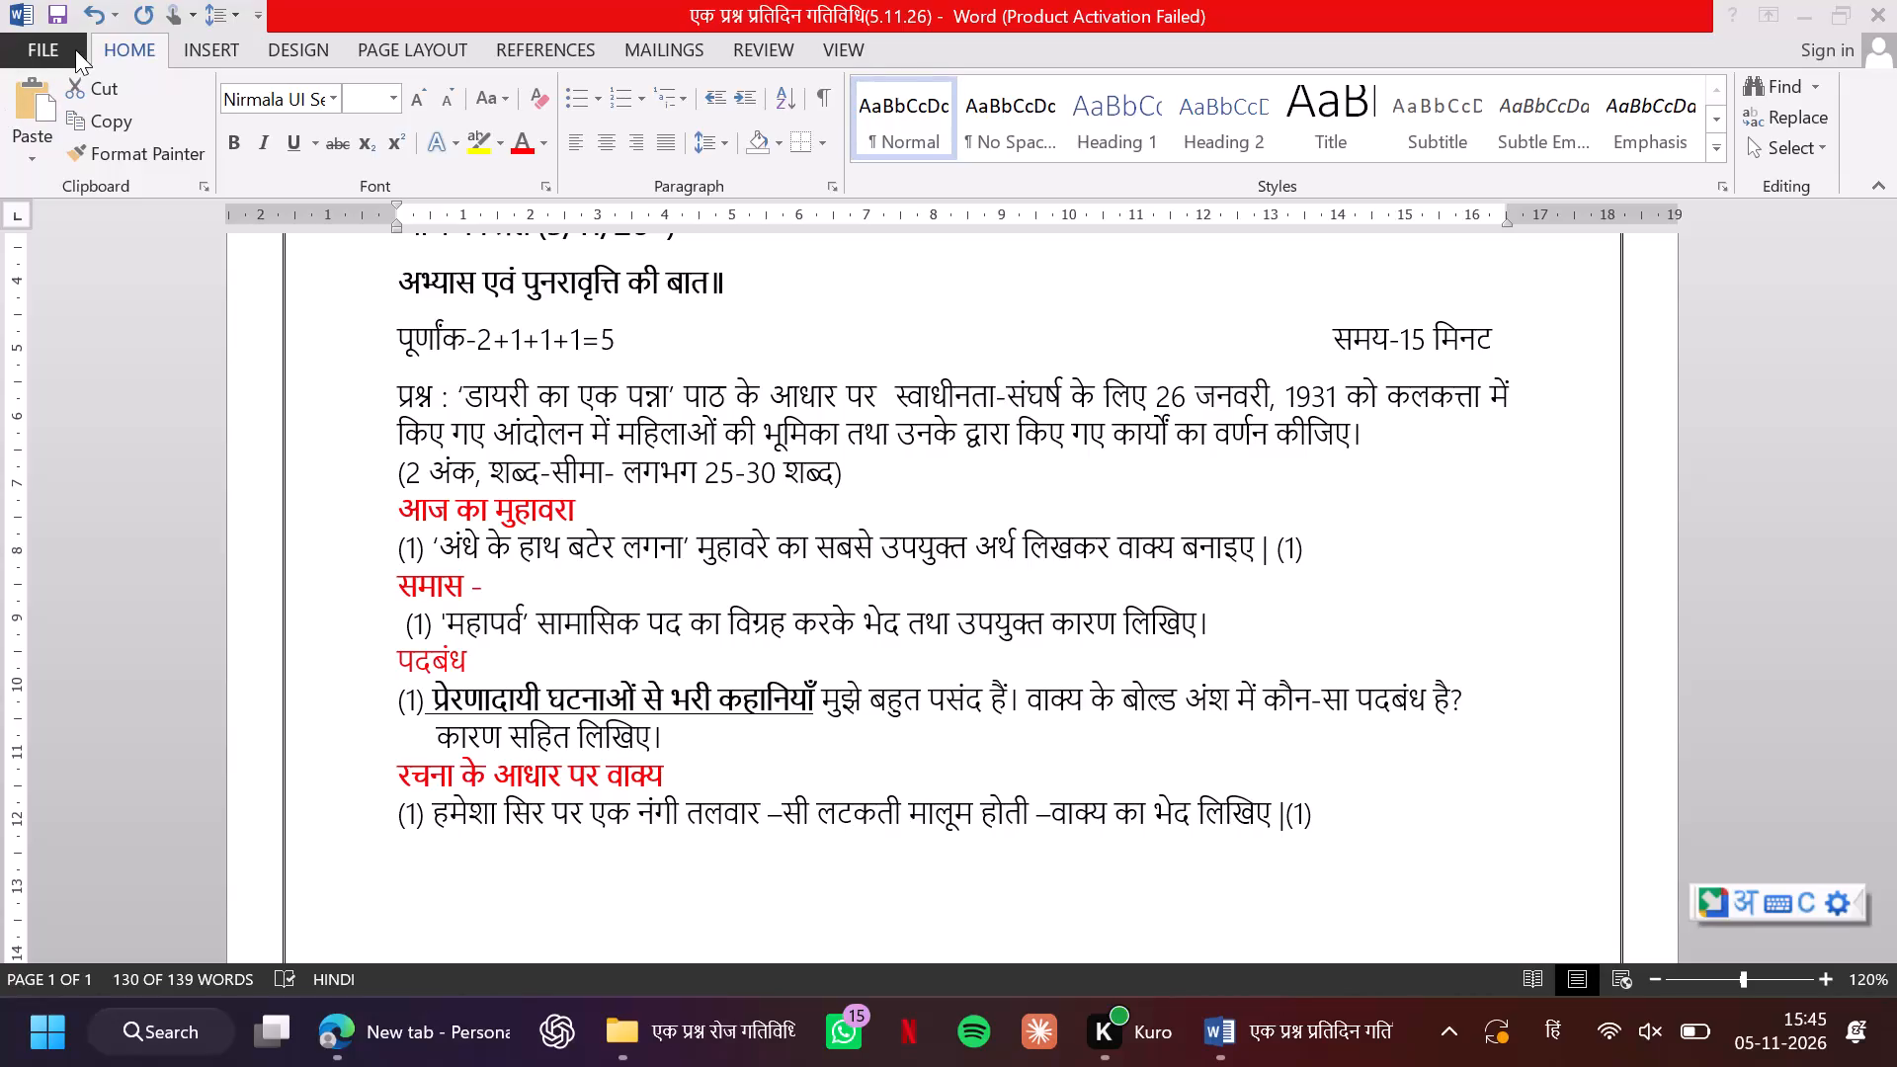
Save the worksheet as Word document एक प्रश्न प्रतिदिन गतिविधि(5.11.26) in Desktop > dell all data > CLASS 10 (2026-27) > एक प्रश्न प्रतिदिन गतिविधि.
{"action": "left_click", "coordinate": [75, 49]}
{"action": "left_click", "coordinate": [72, 49]}
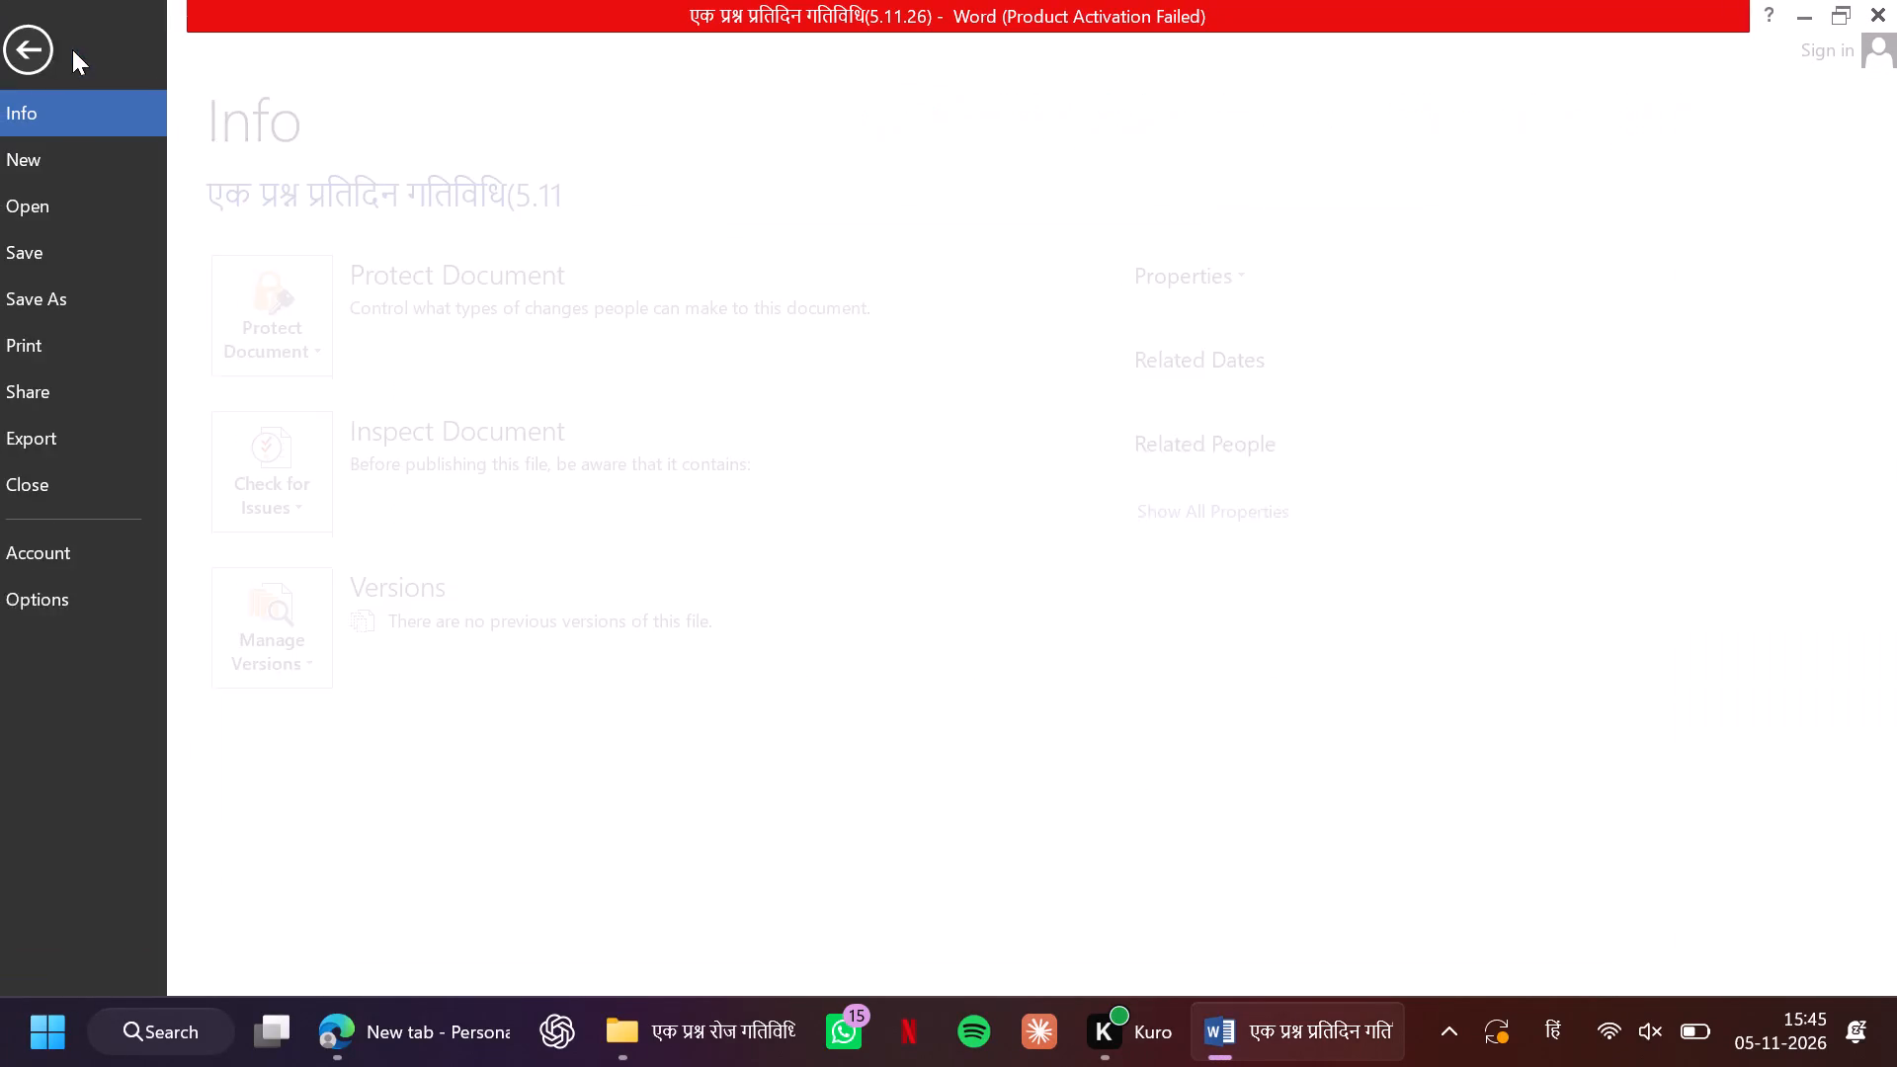
{"action": "left_click", "coordinate": [42, 295]}
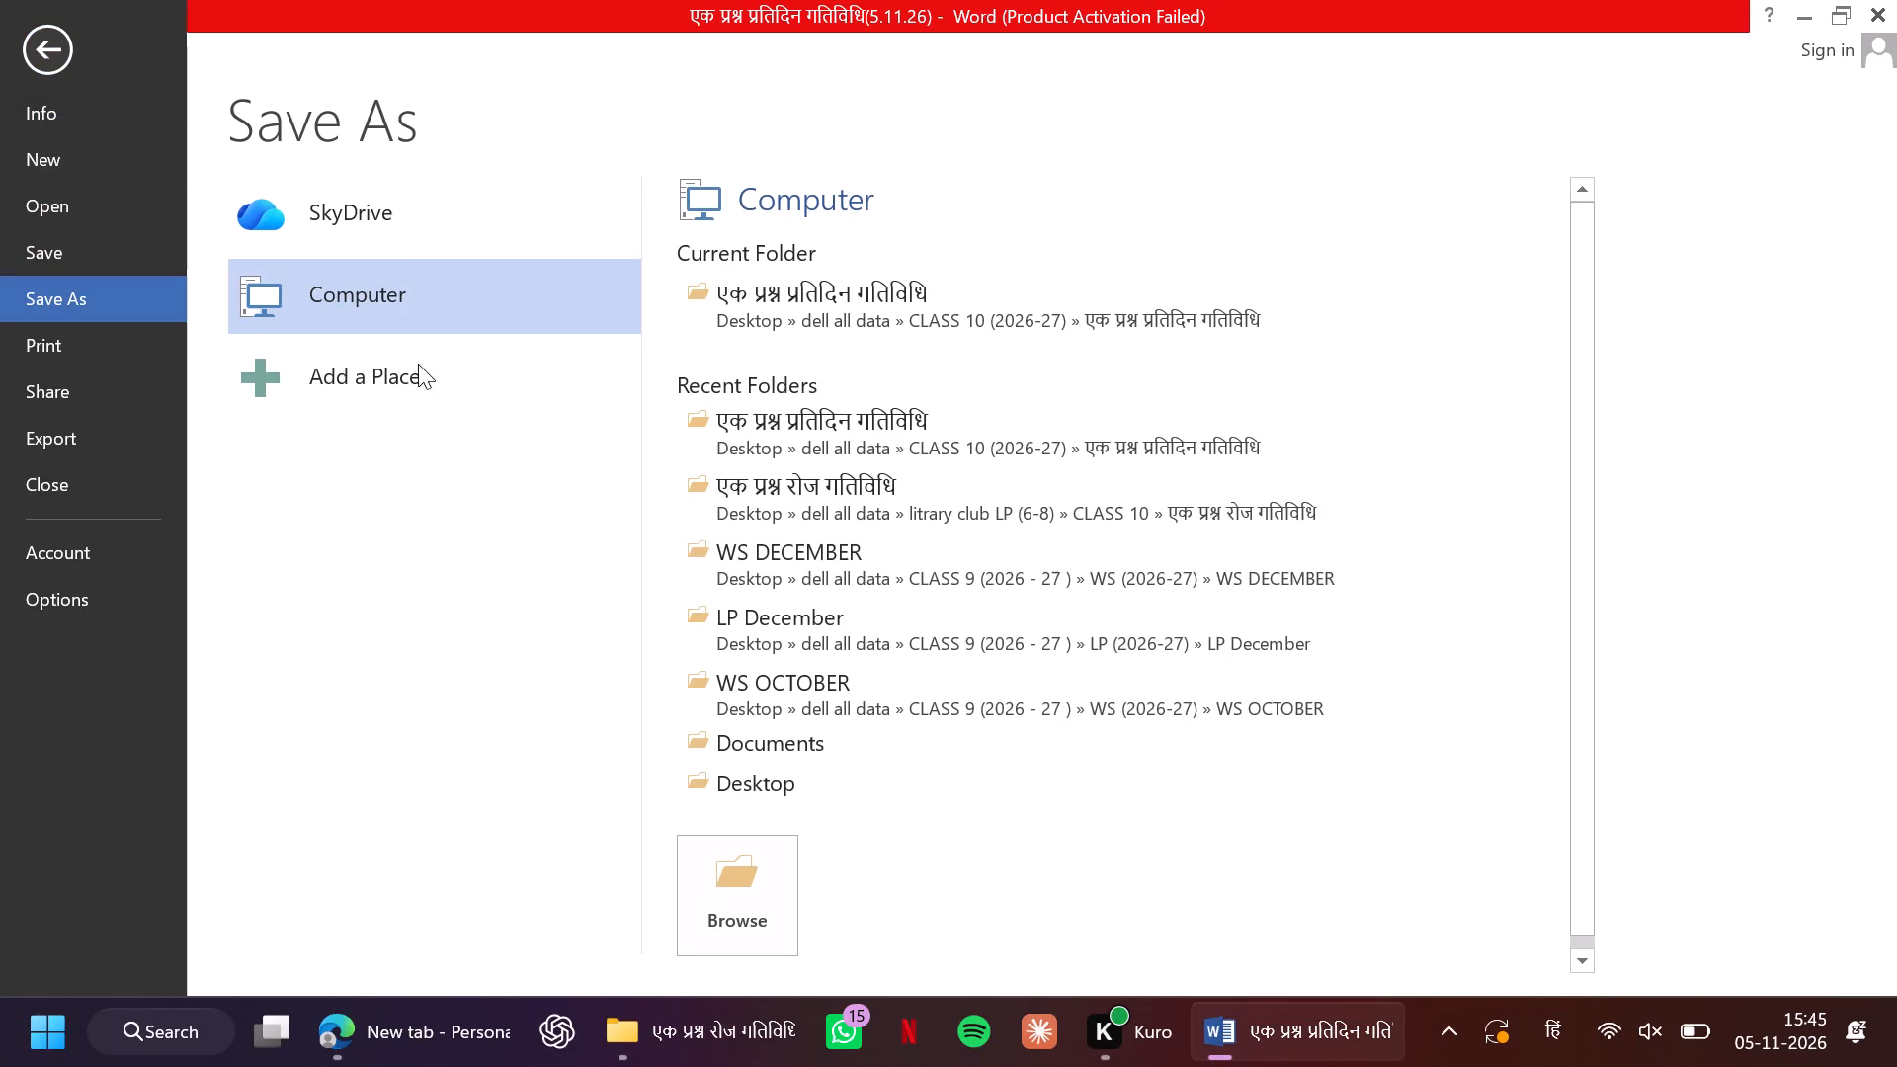
{"action": "left_click", "coordinate": [724, 780]}
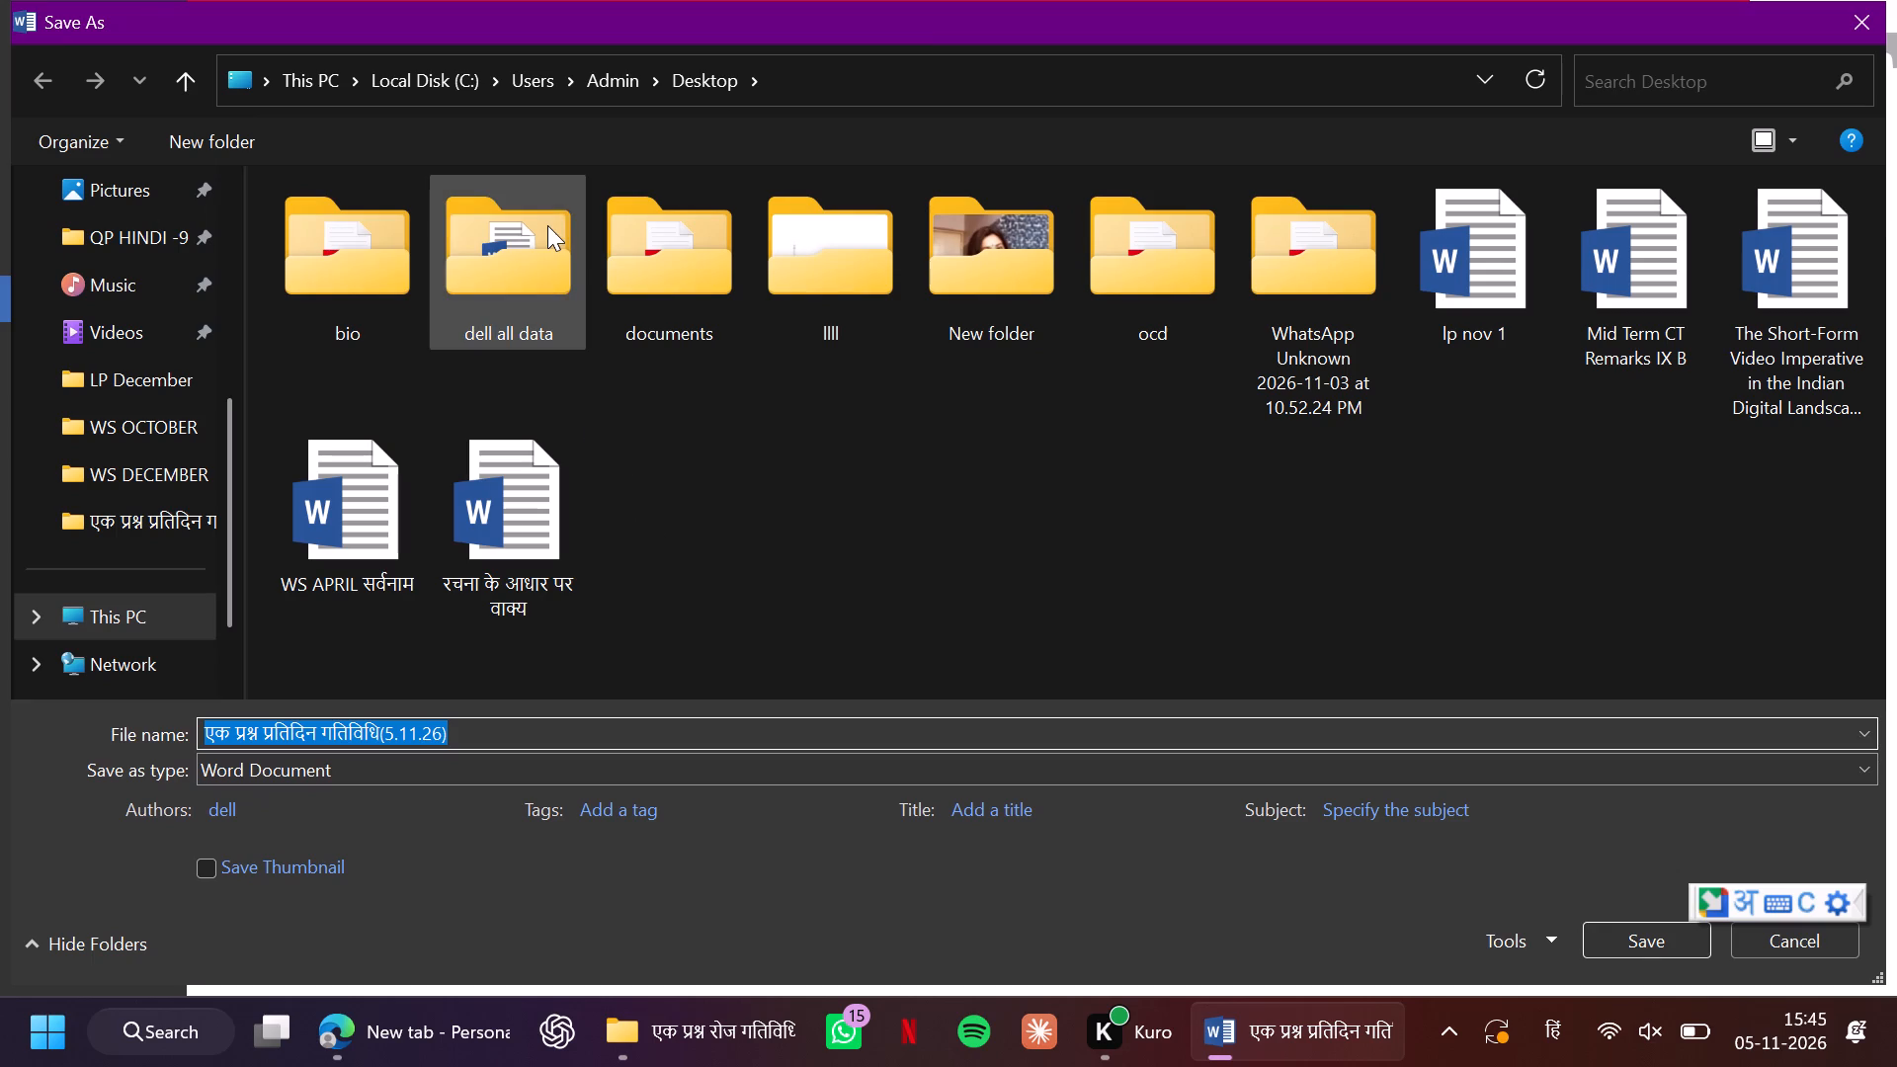
{"action": "double_click", "coordinate": [548, 225]}
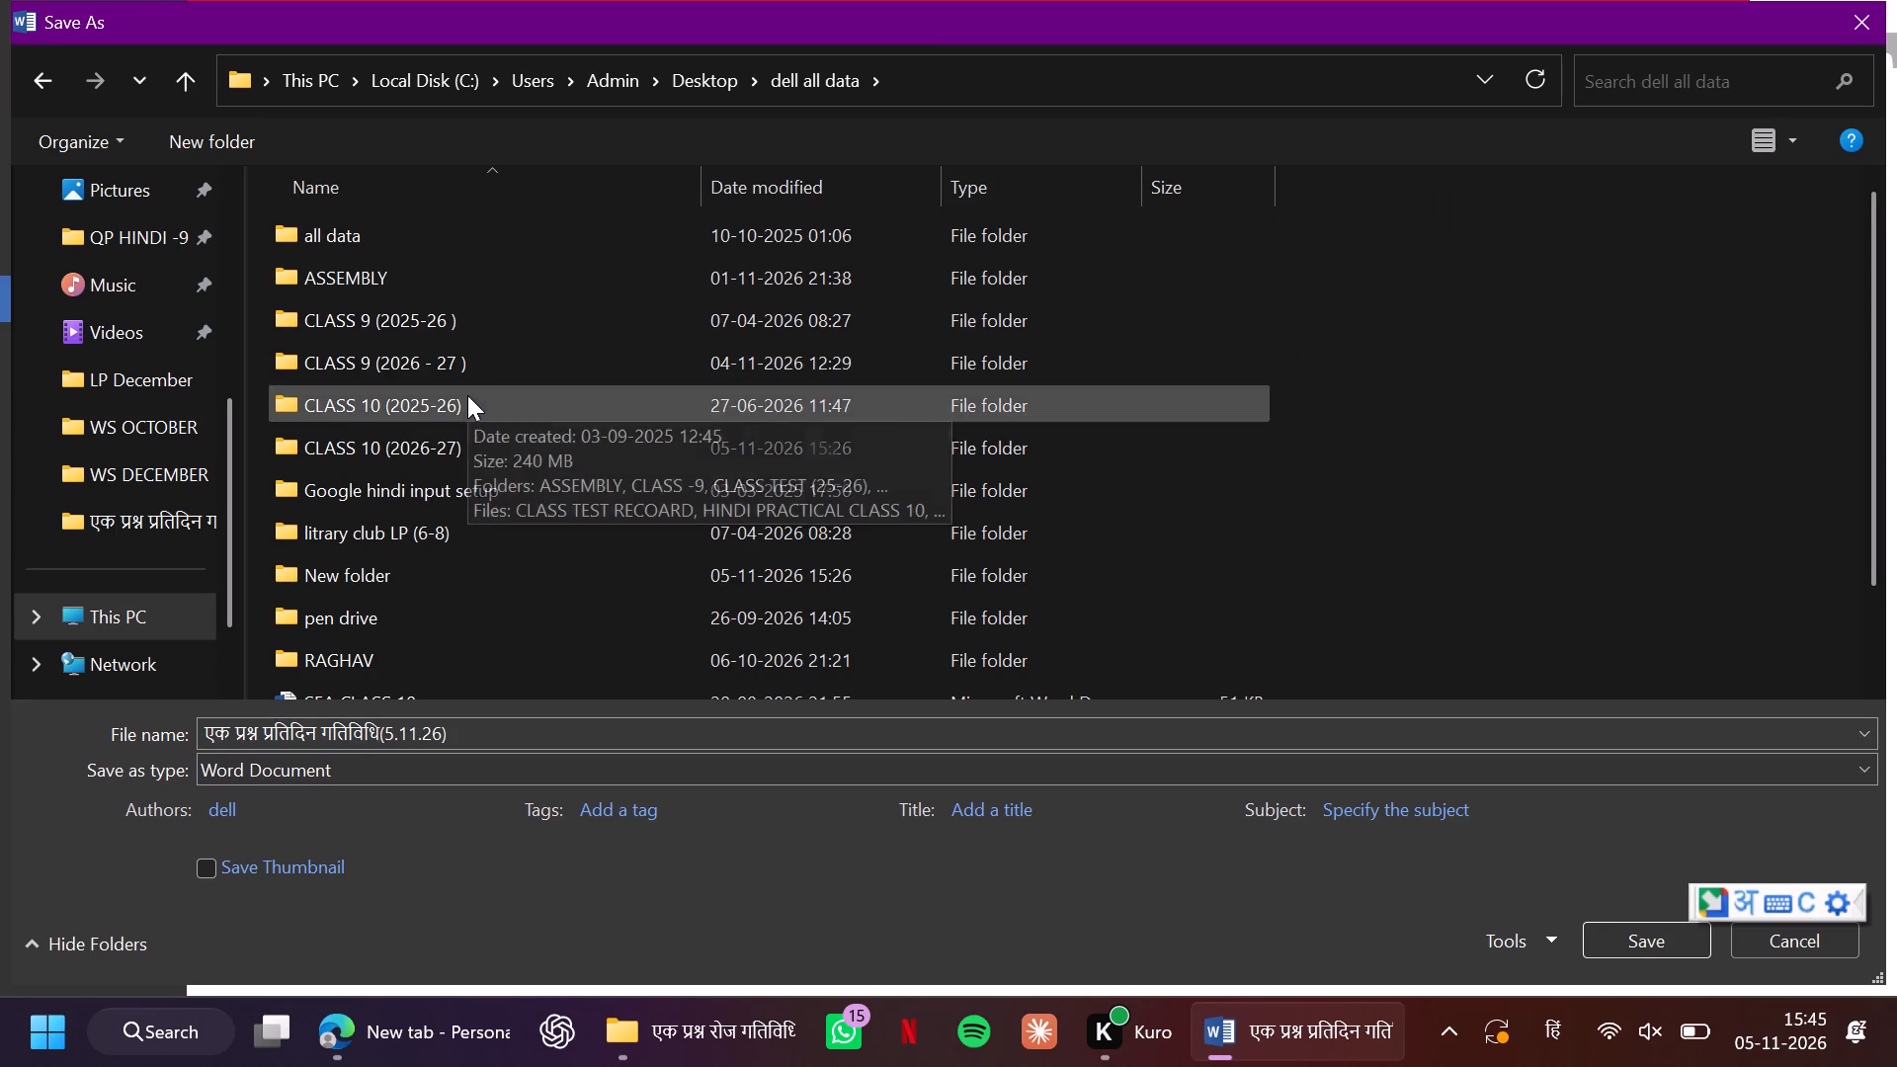
{"action": "double_click", "coordinate": [454, 431]}
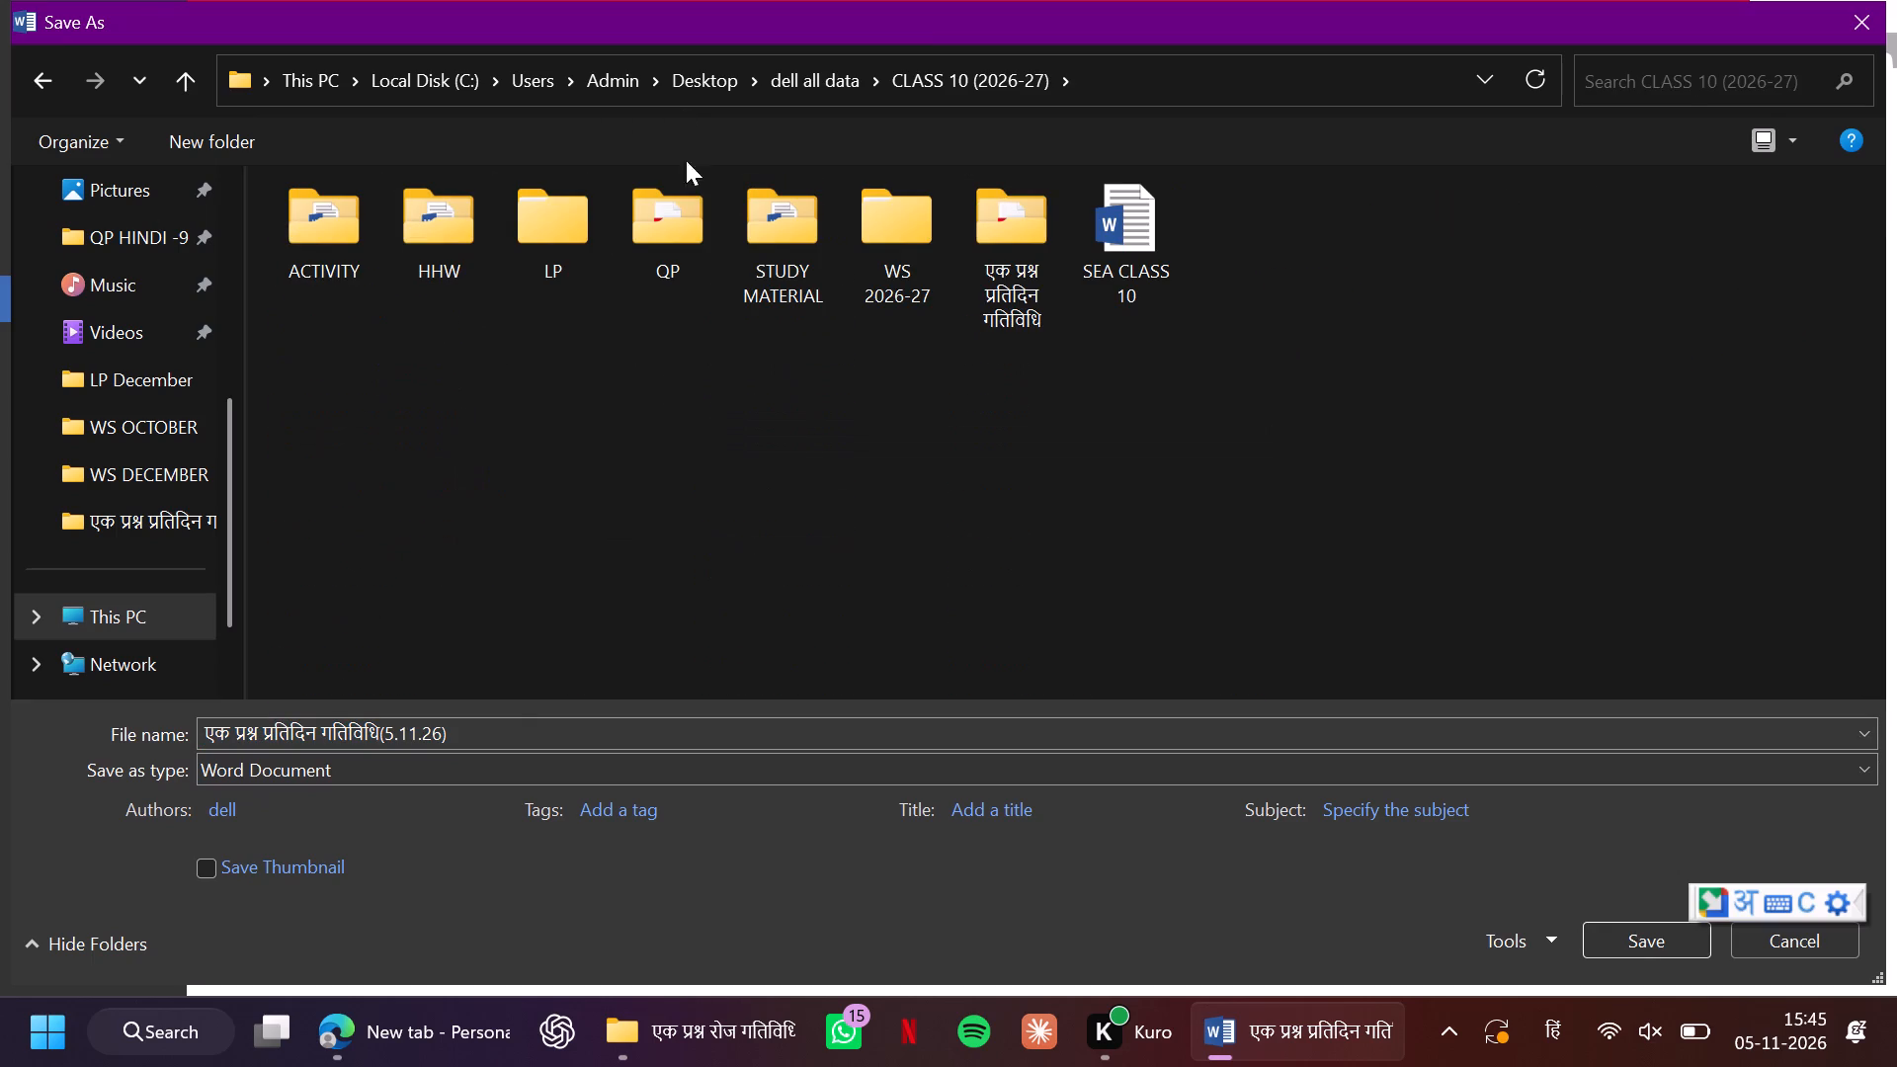
{"action": "double_click", "coordinate": [1027, 258]}
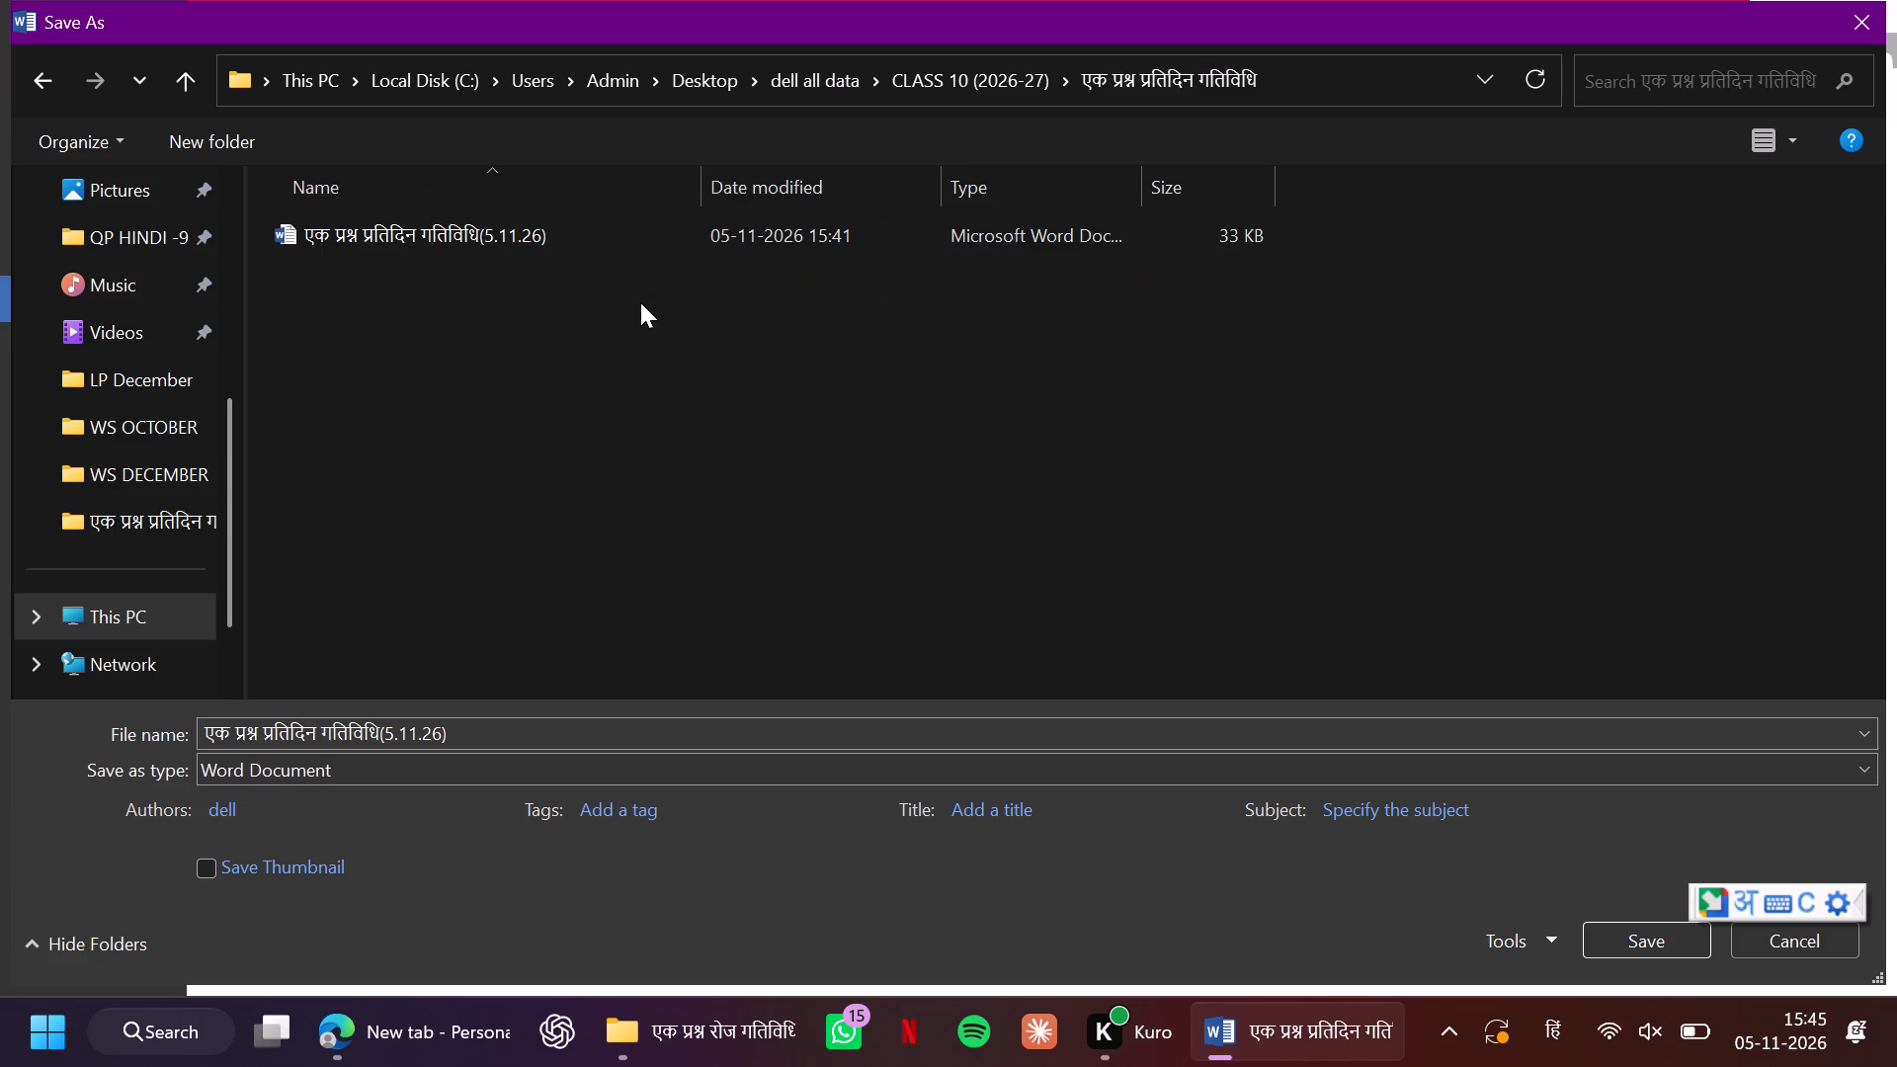
{"action": "left_click", "coordinate": [1629, 953]}
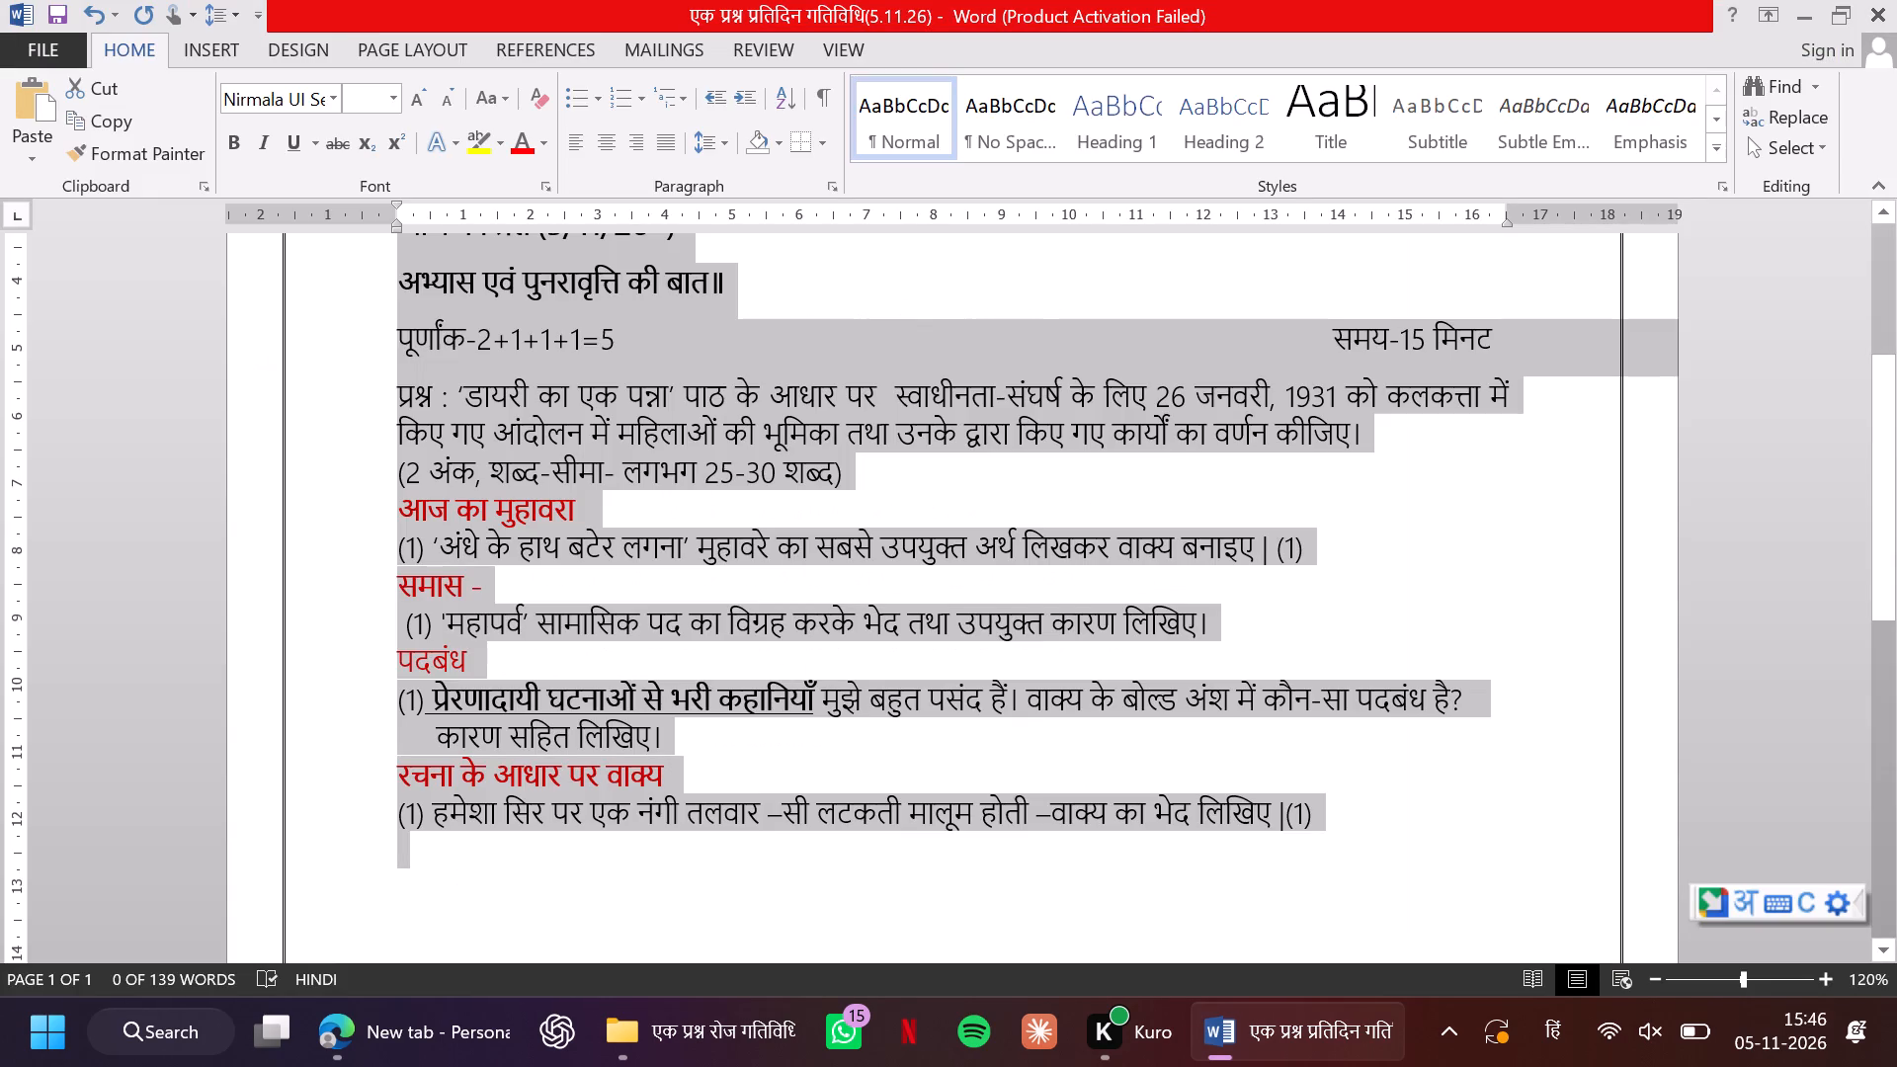
Close the worksheet document and the File Explorer window behind it.
{"action": "left_click", "coordinate": [1872, 16]}
{"action": "left_click", "coordinate": [1872, 16]}
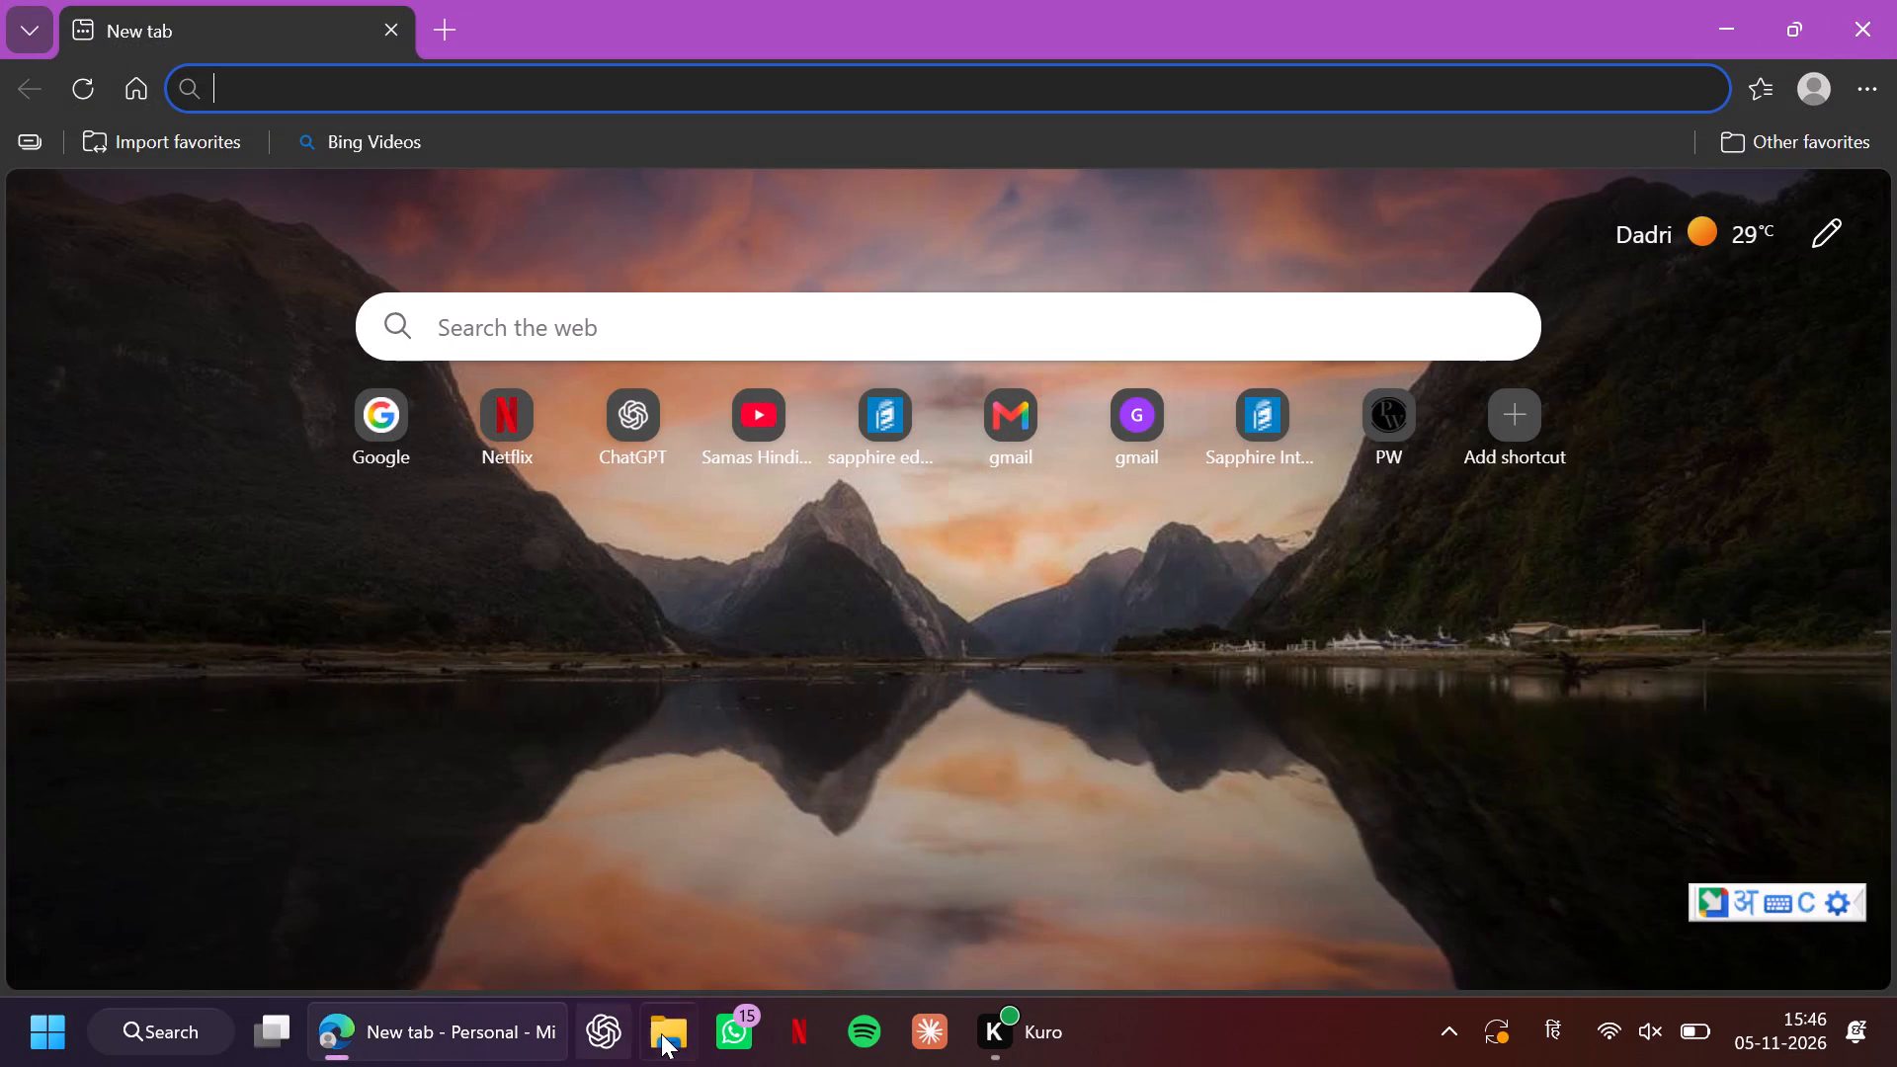
In File Explorer, delete the PDF एक प्रश्न प्रतिदिन गतिविधि(31.12.25) from dell all data > CLASS 10 (2026-27) > एक प्रश्न प्रतिदिन गतिविधि on the Desktop.
{"action": "left_click", "coordinate": [661, 1033]}
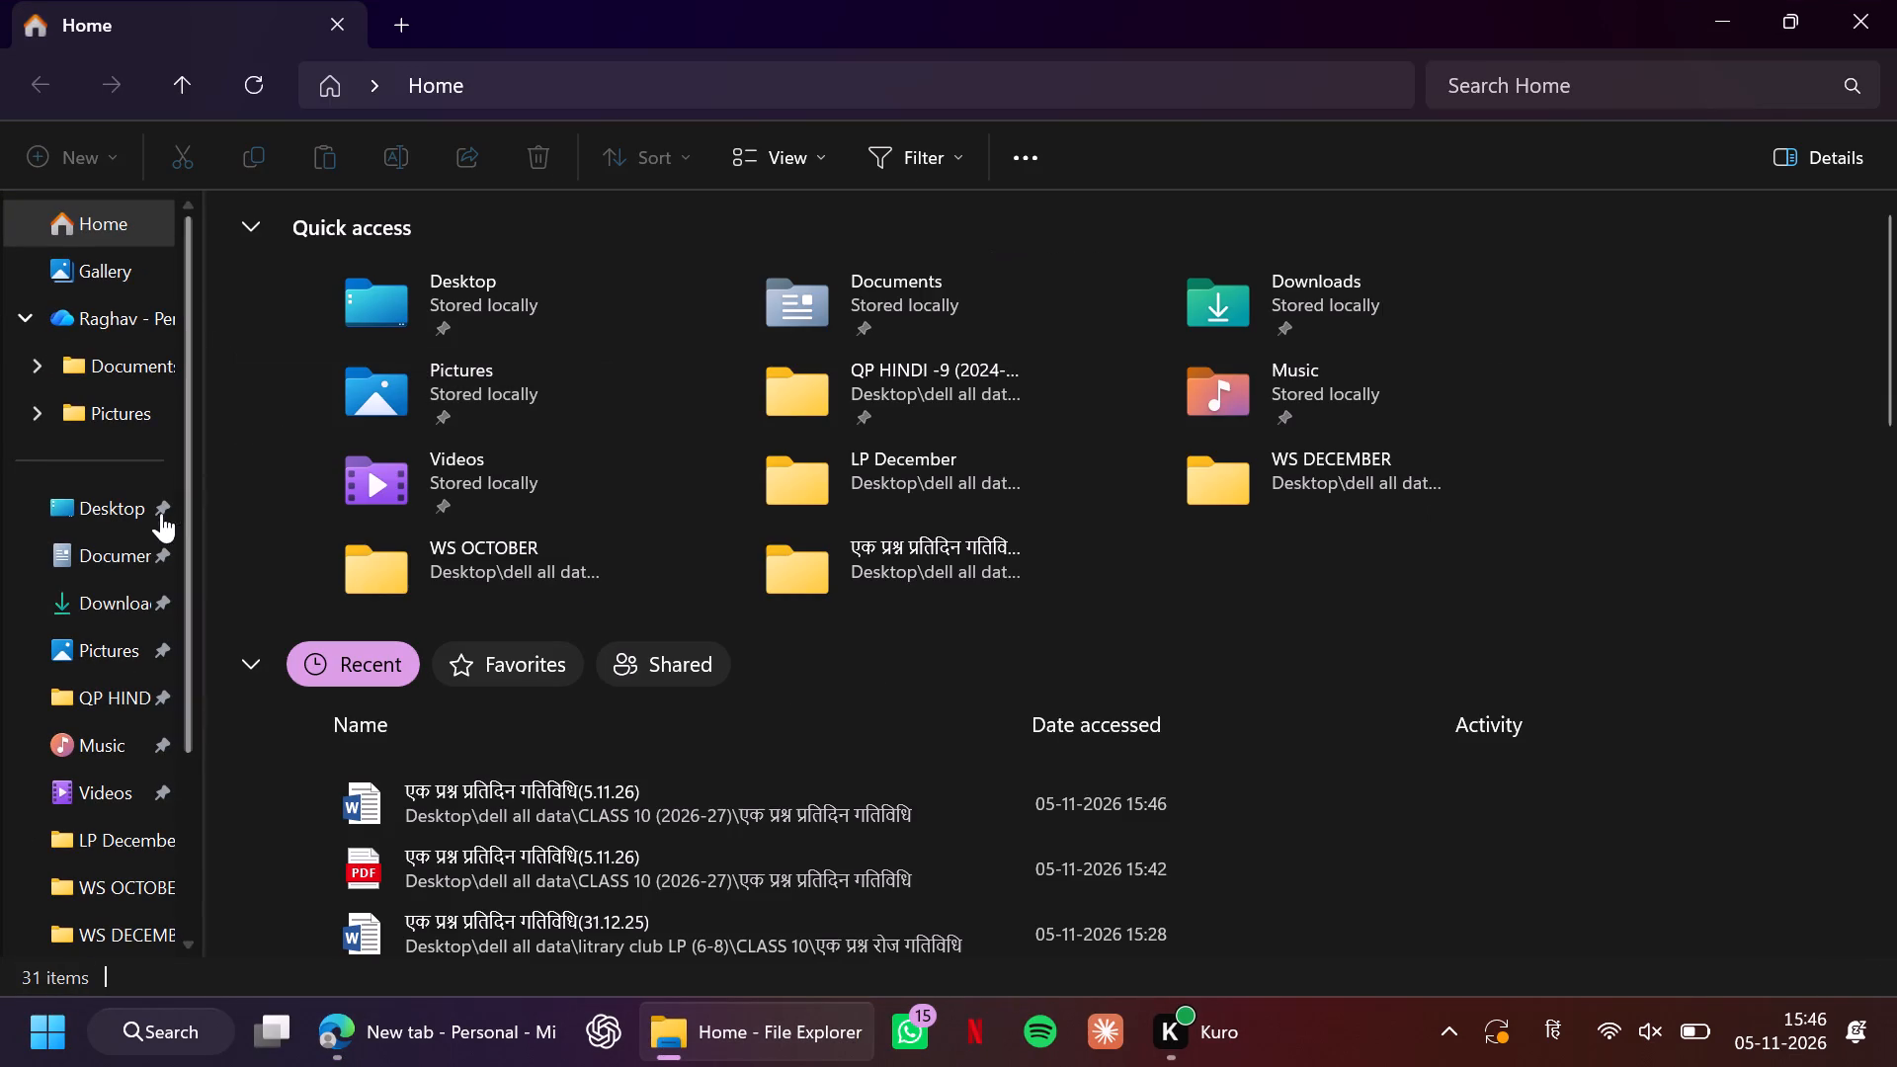
{"action": "left_click", "coordinate": [149, 519]}
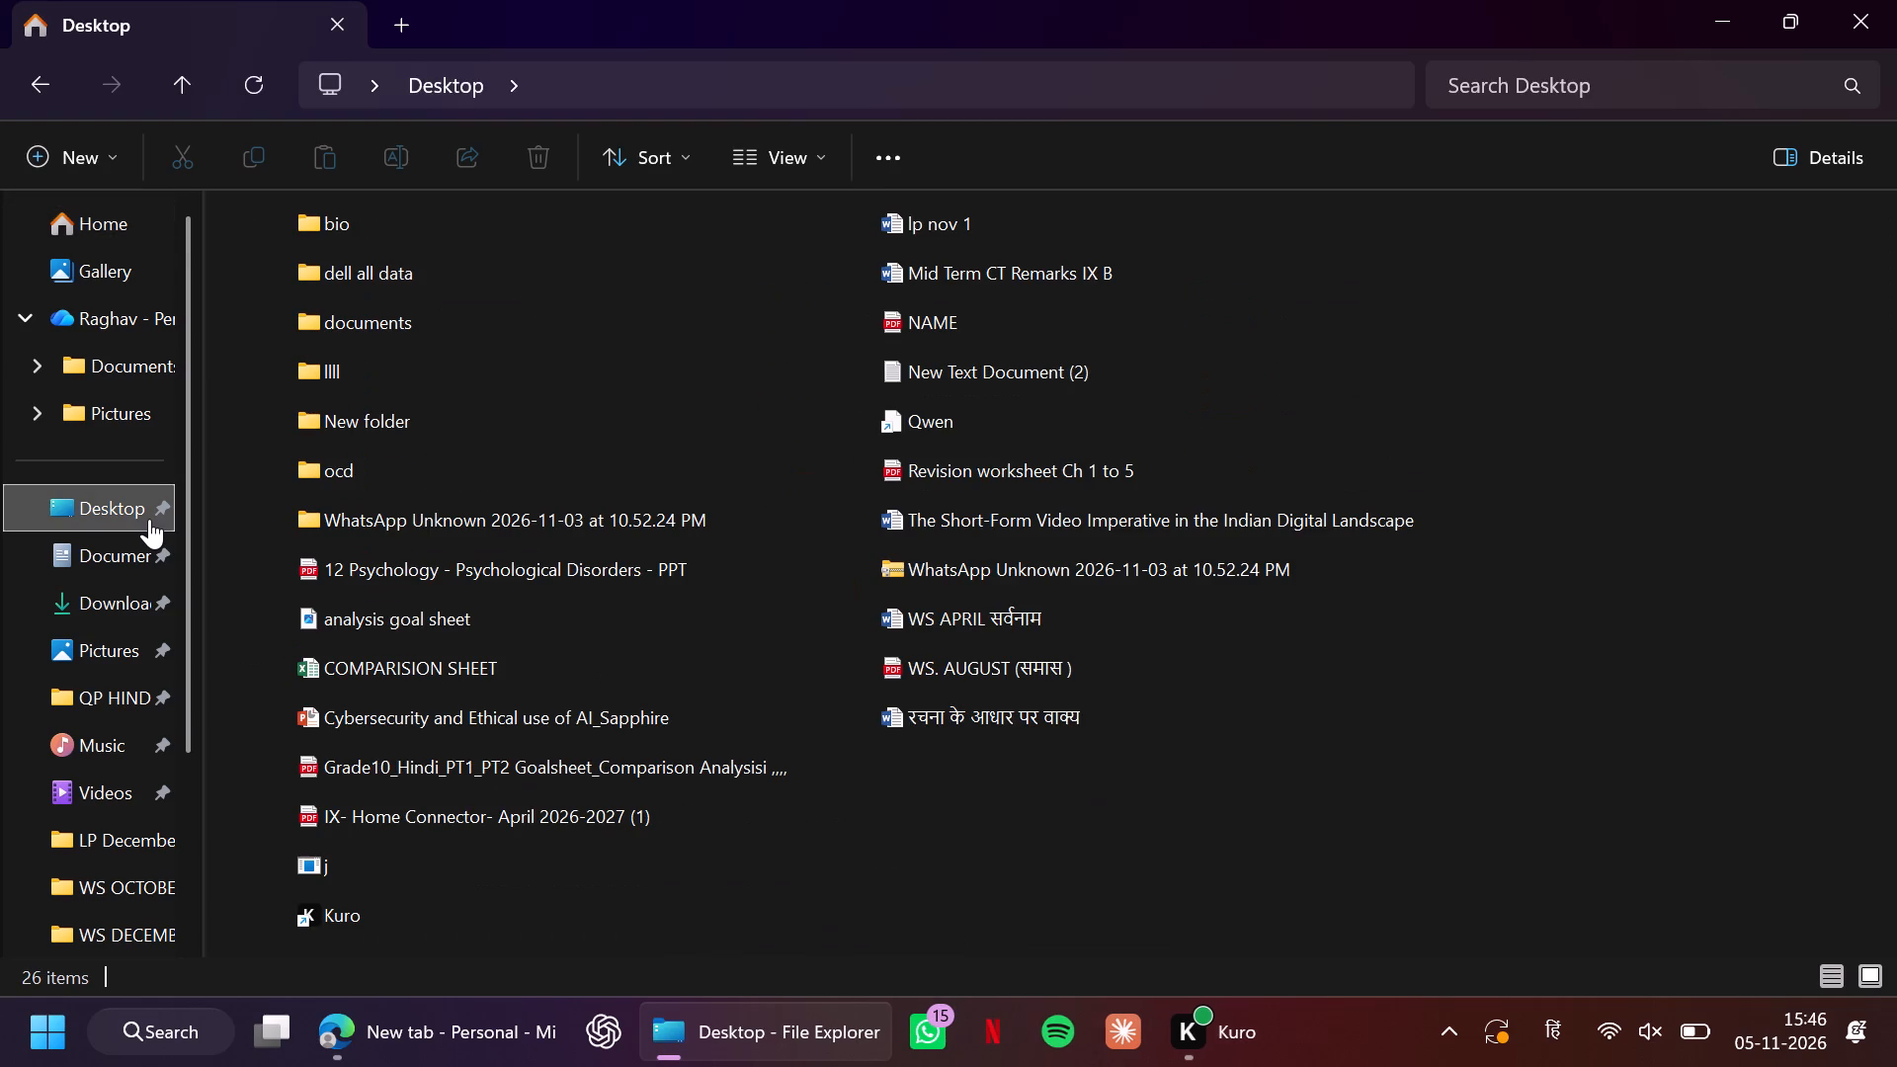
{"action": "double_click", "coordinate": [479, 272]}
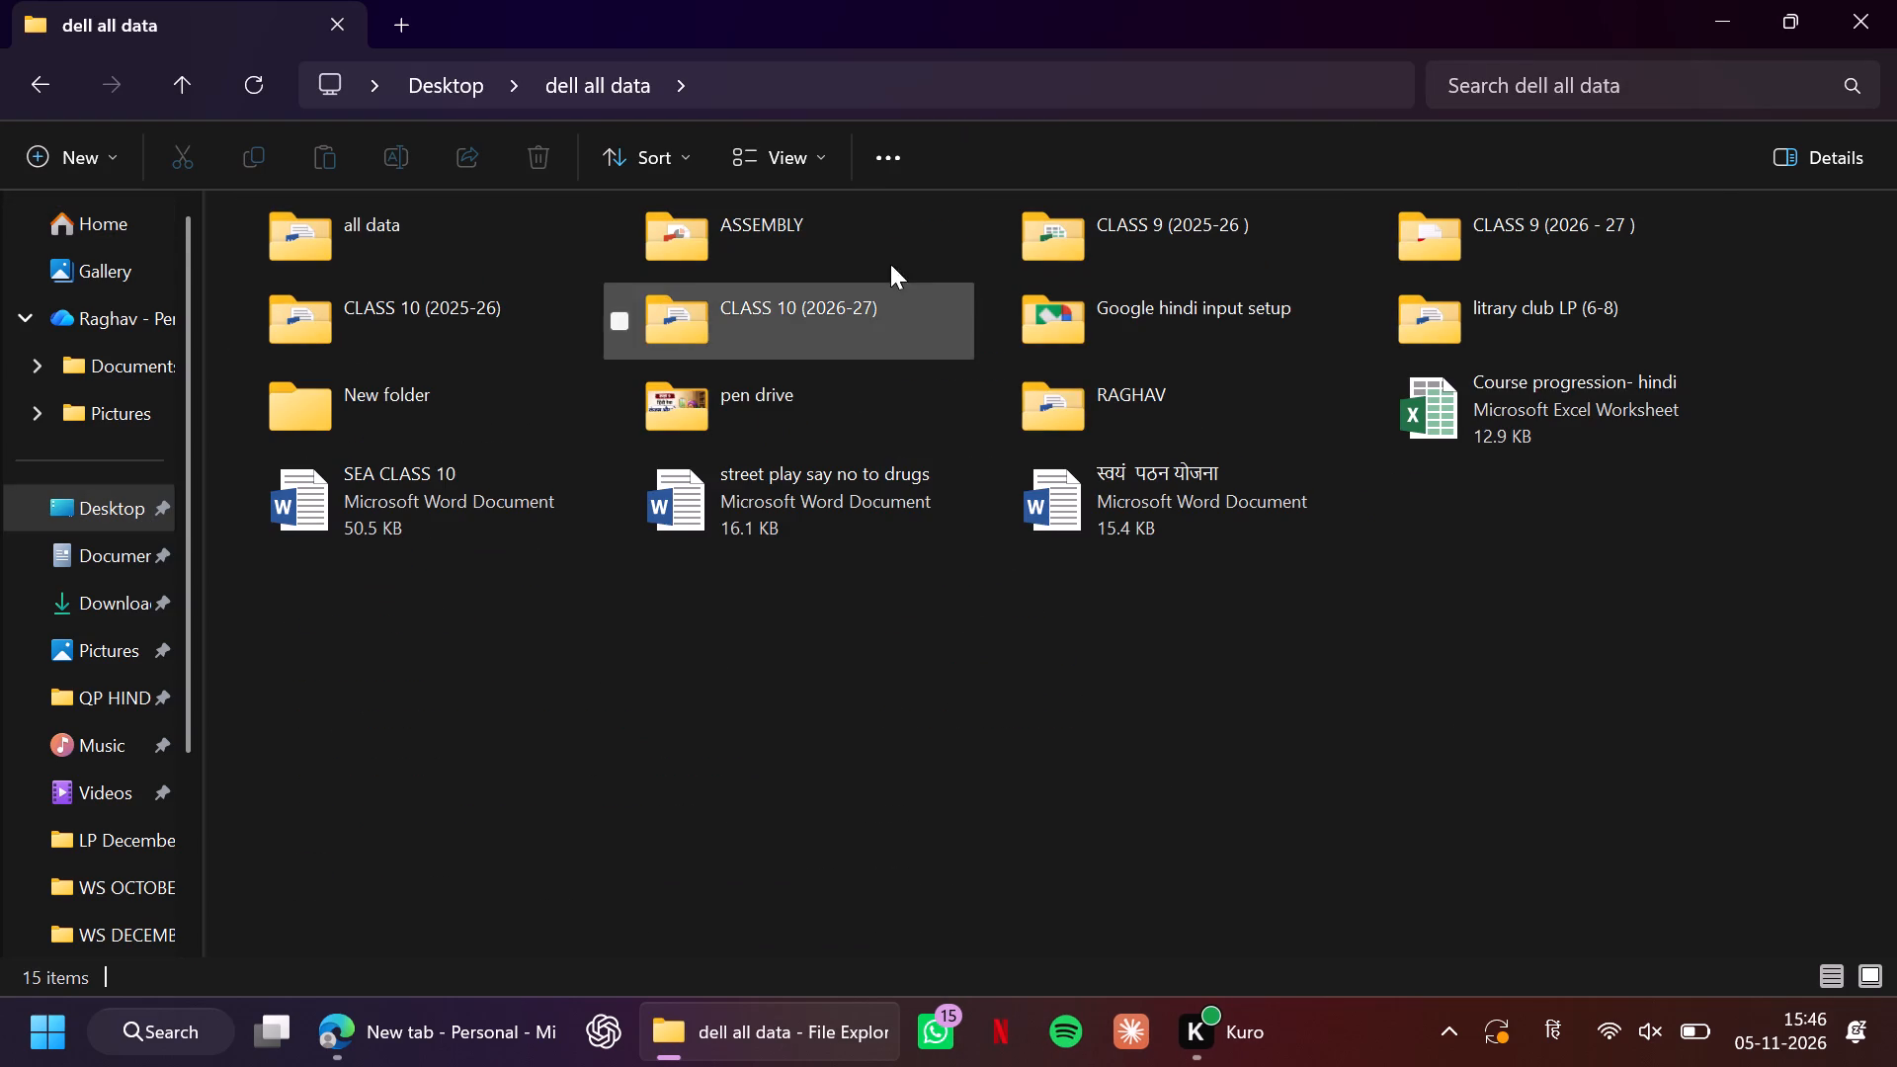
{"action": "double_click", "coordinate": [800, 328]}
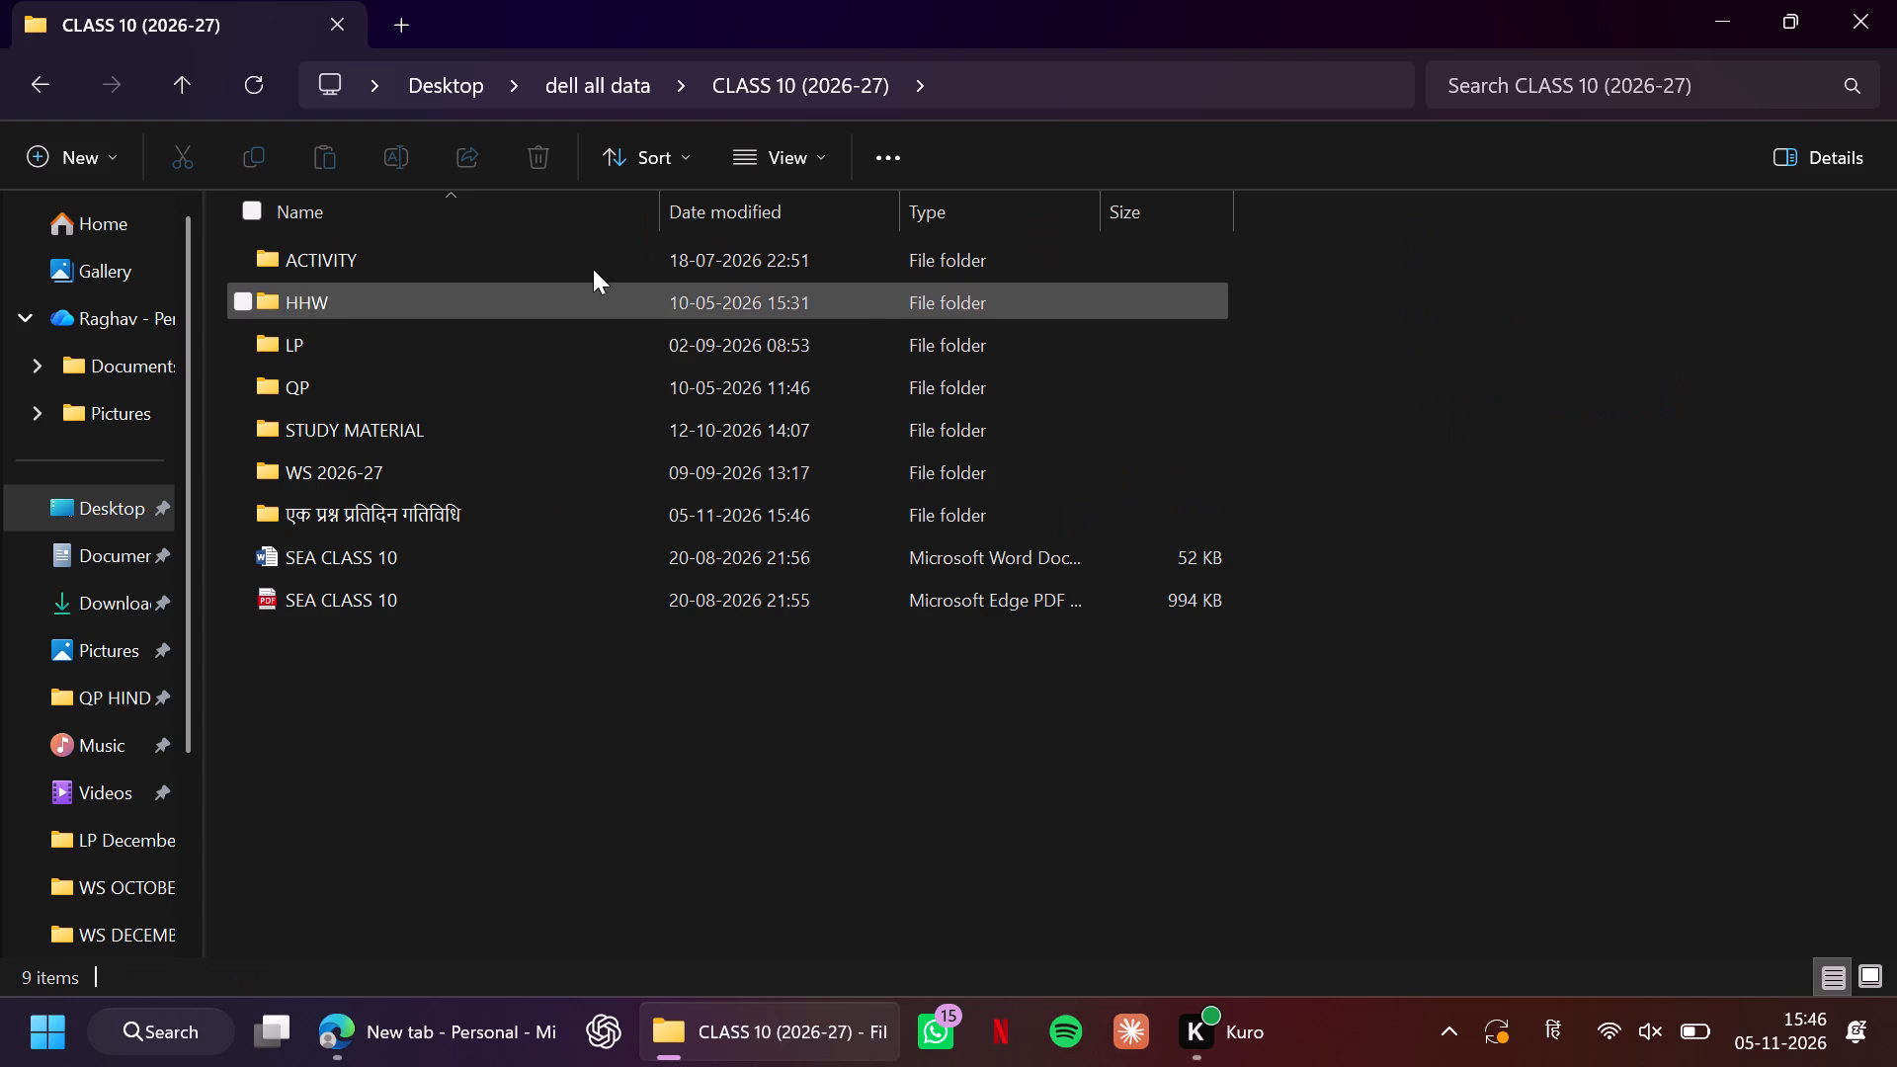
{"action": "double_click", "coordinate": [403, 518]}
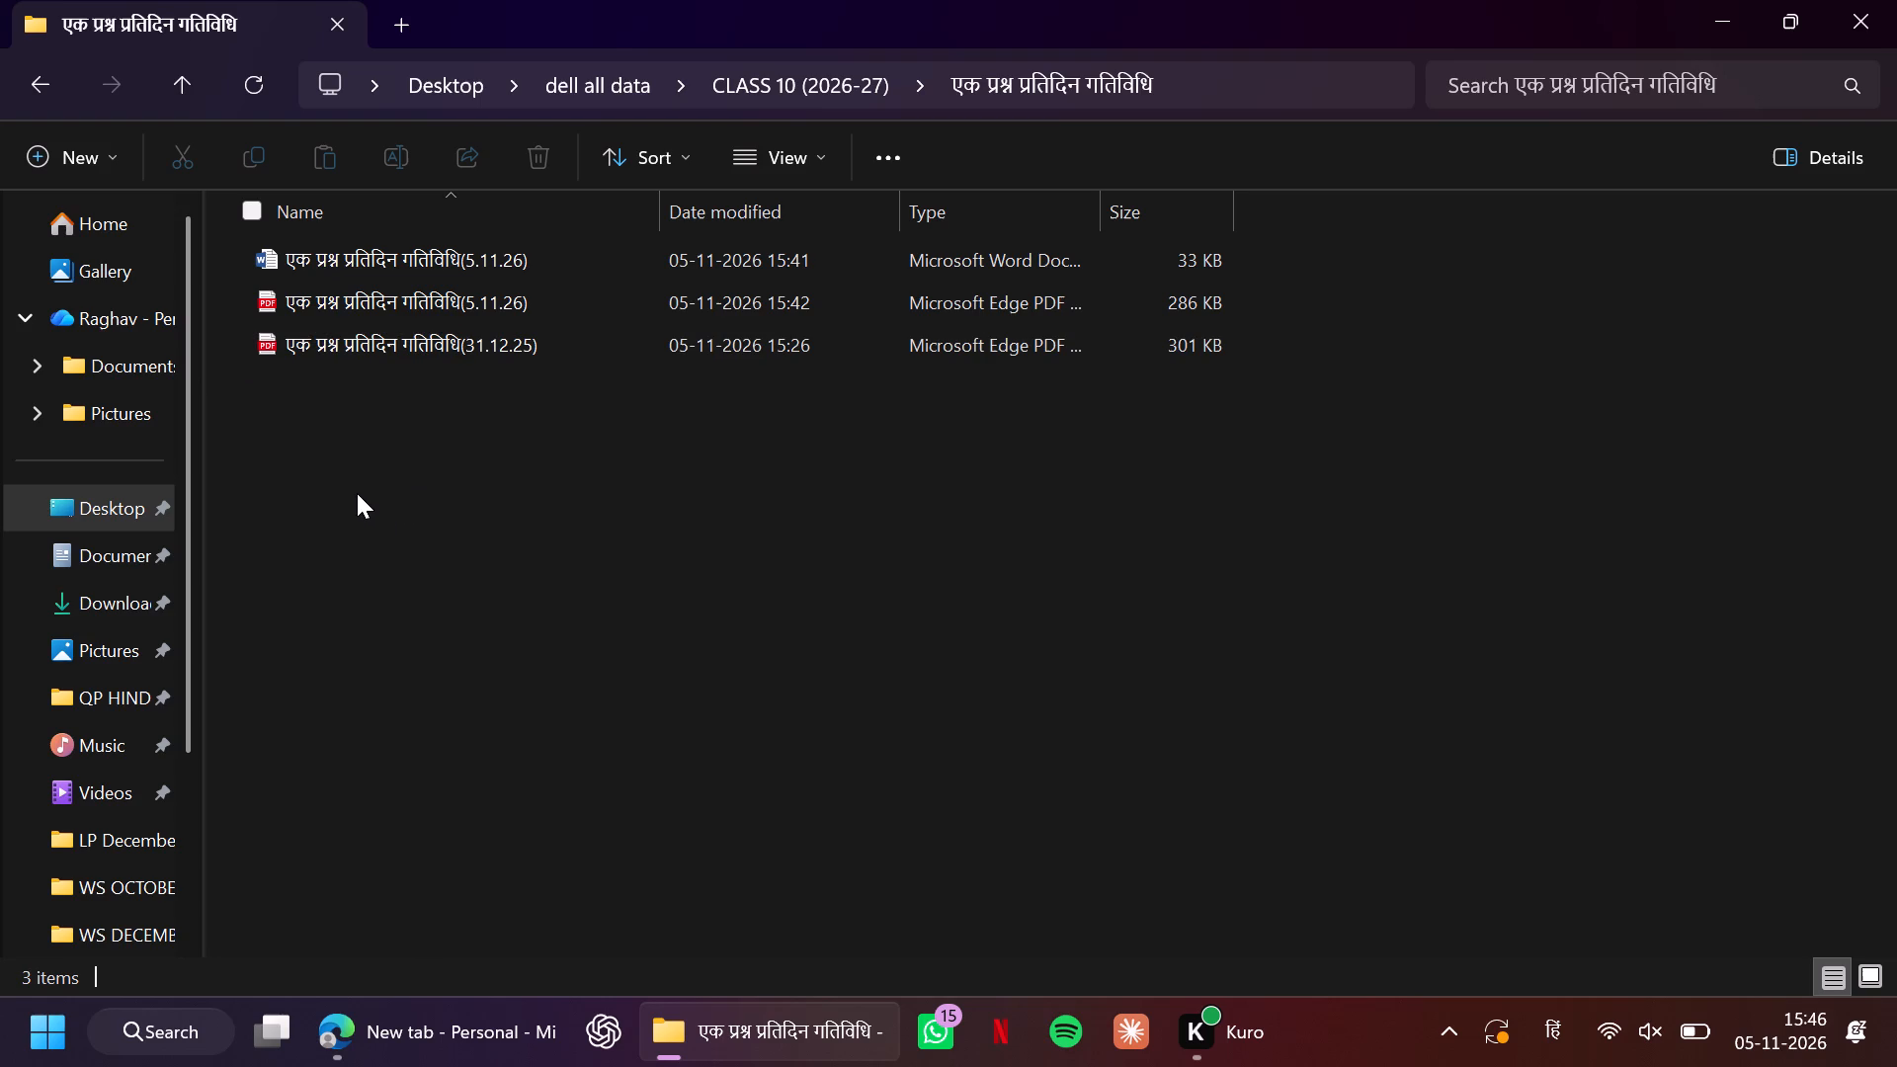
{"action": "right_click", "coordinate": [263, 353]}
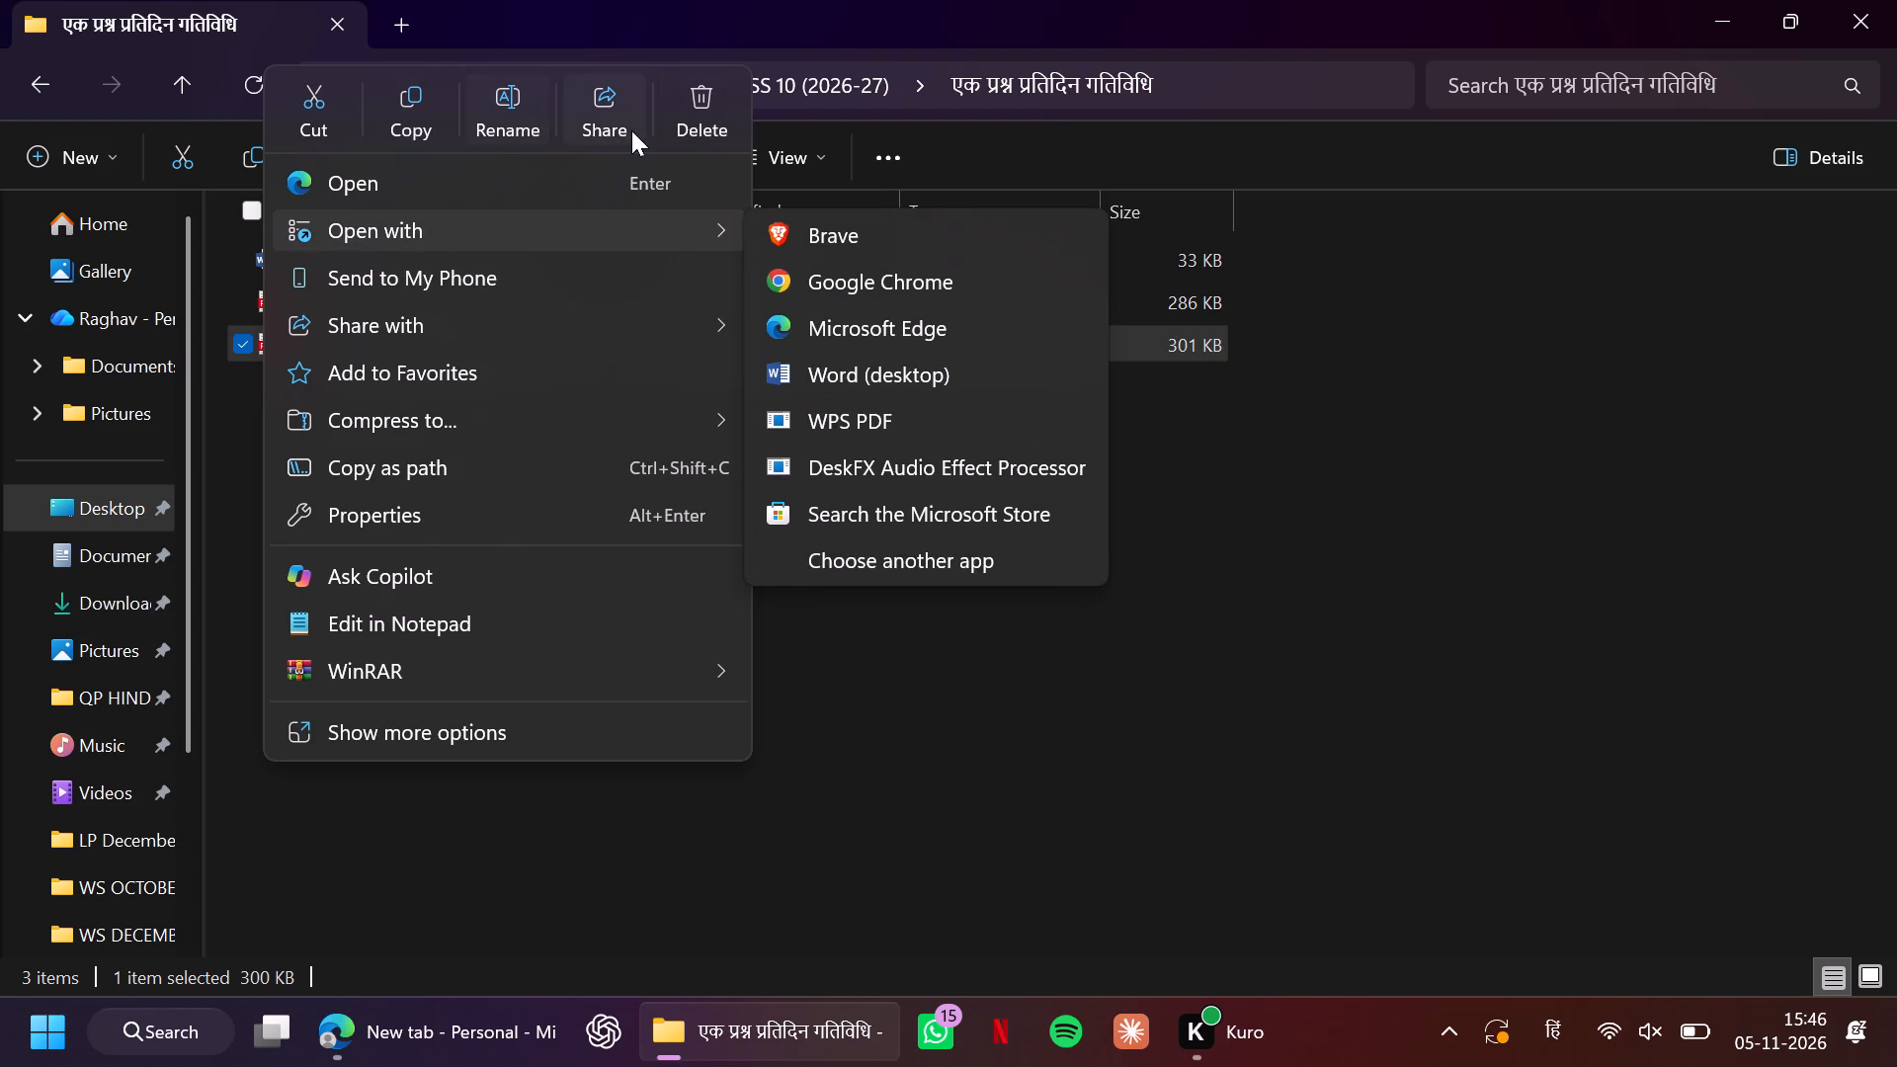
{"action": "left_click", "coordinate": [717, 132]}
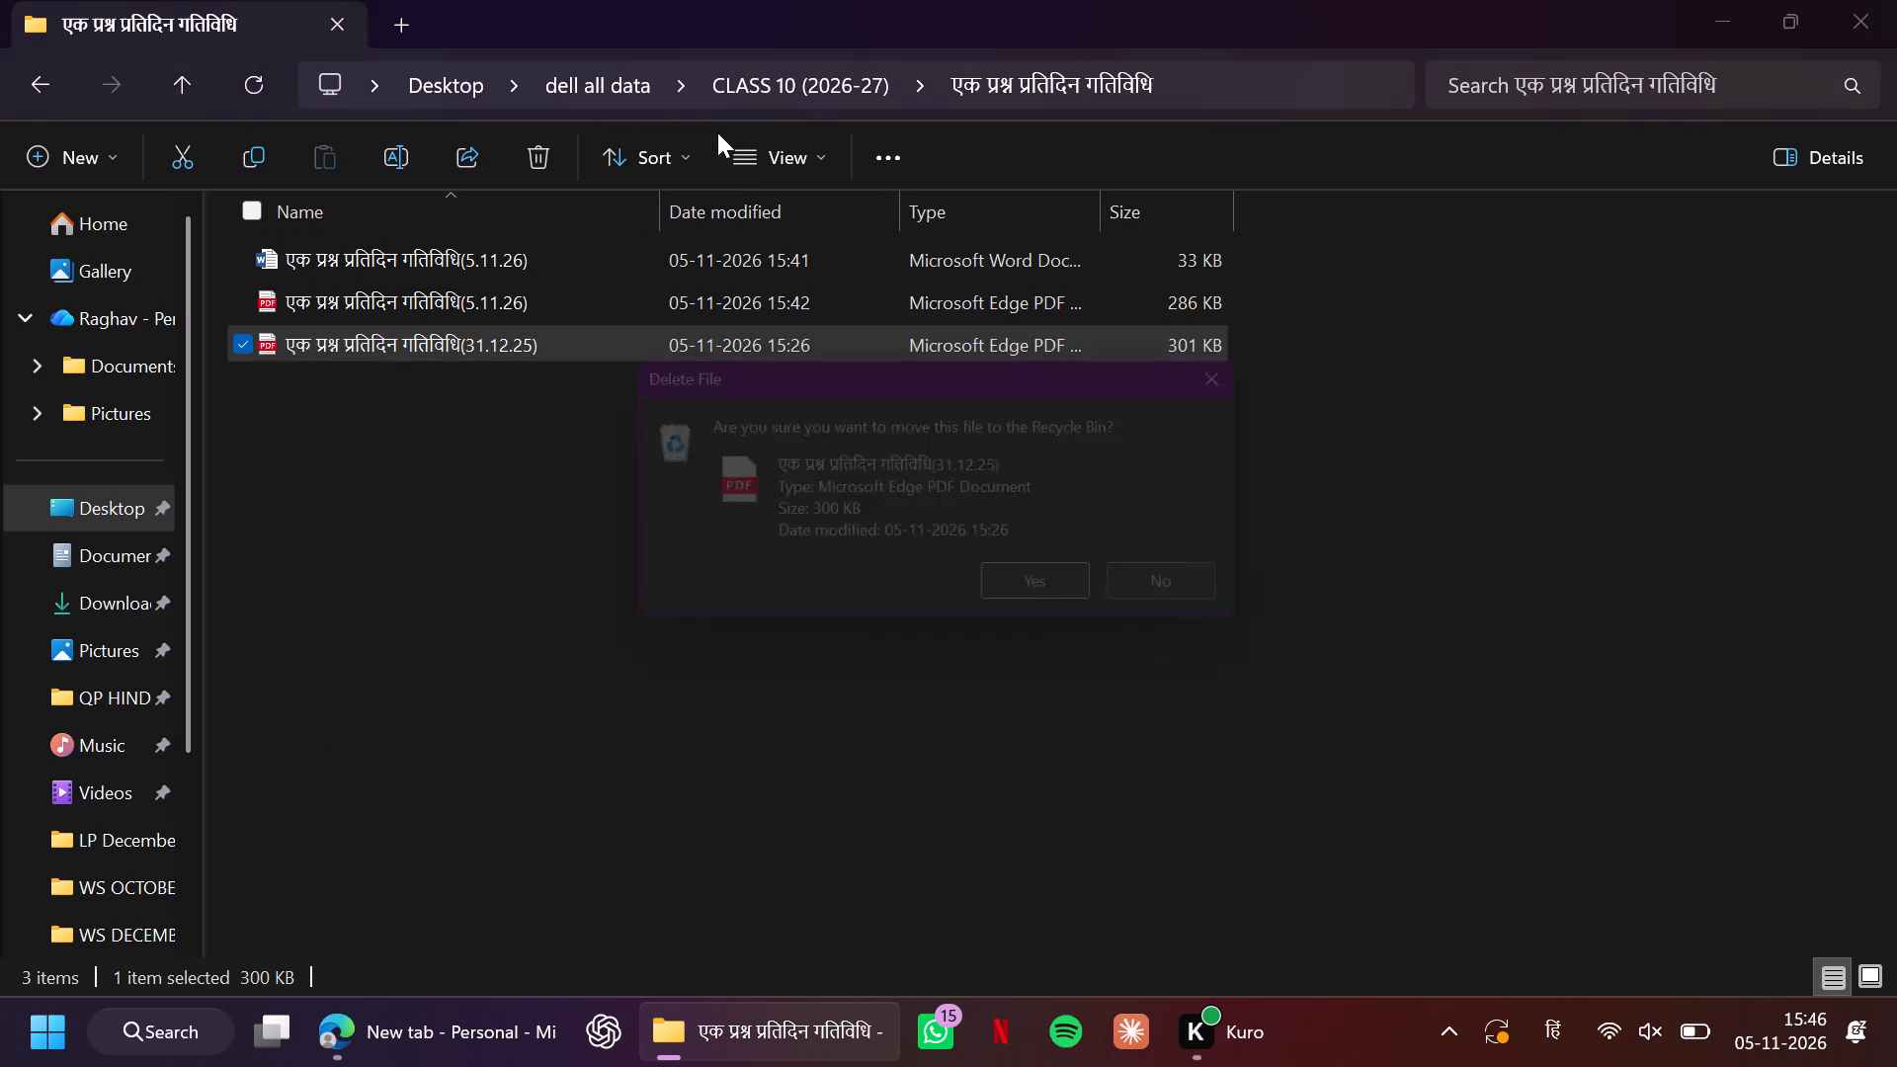
{"action": "left_click", "coordinate": [1065, 597]}
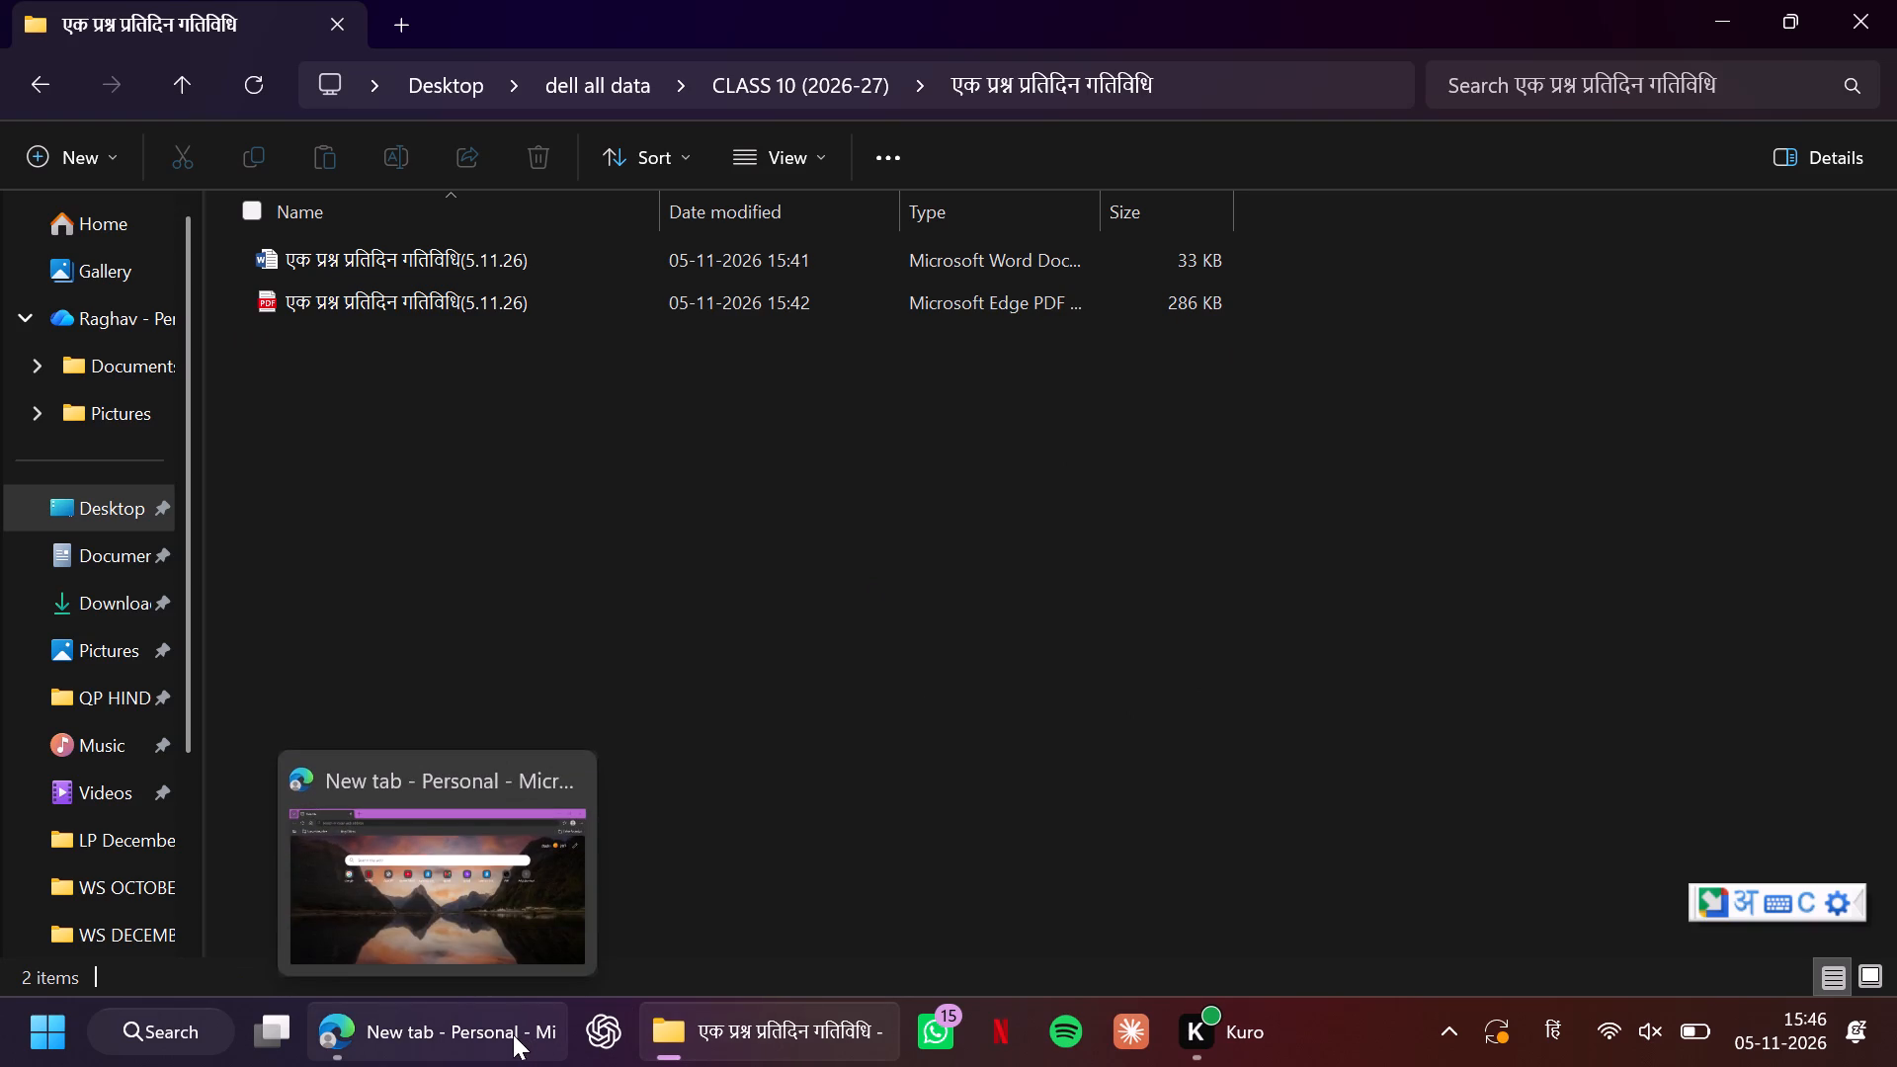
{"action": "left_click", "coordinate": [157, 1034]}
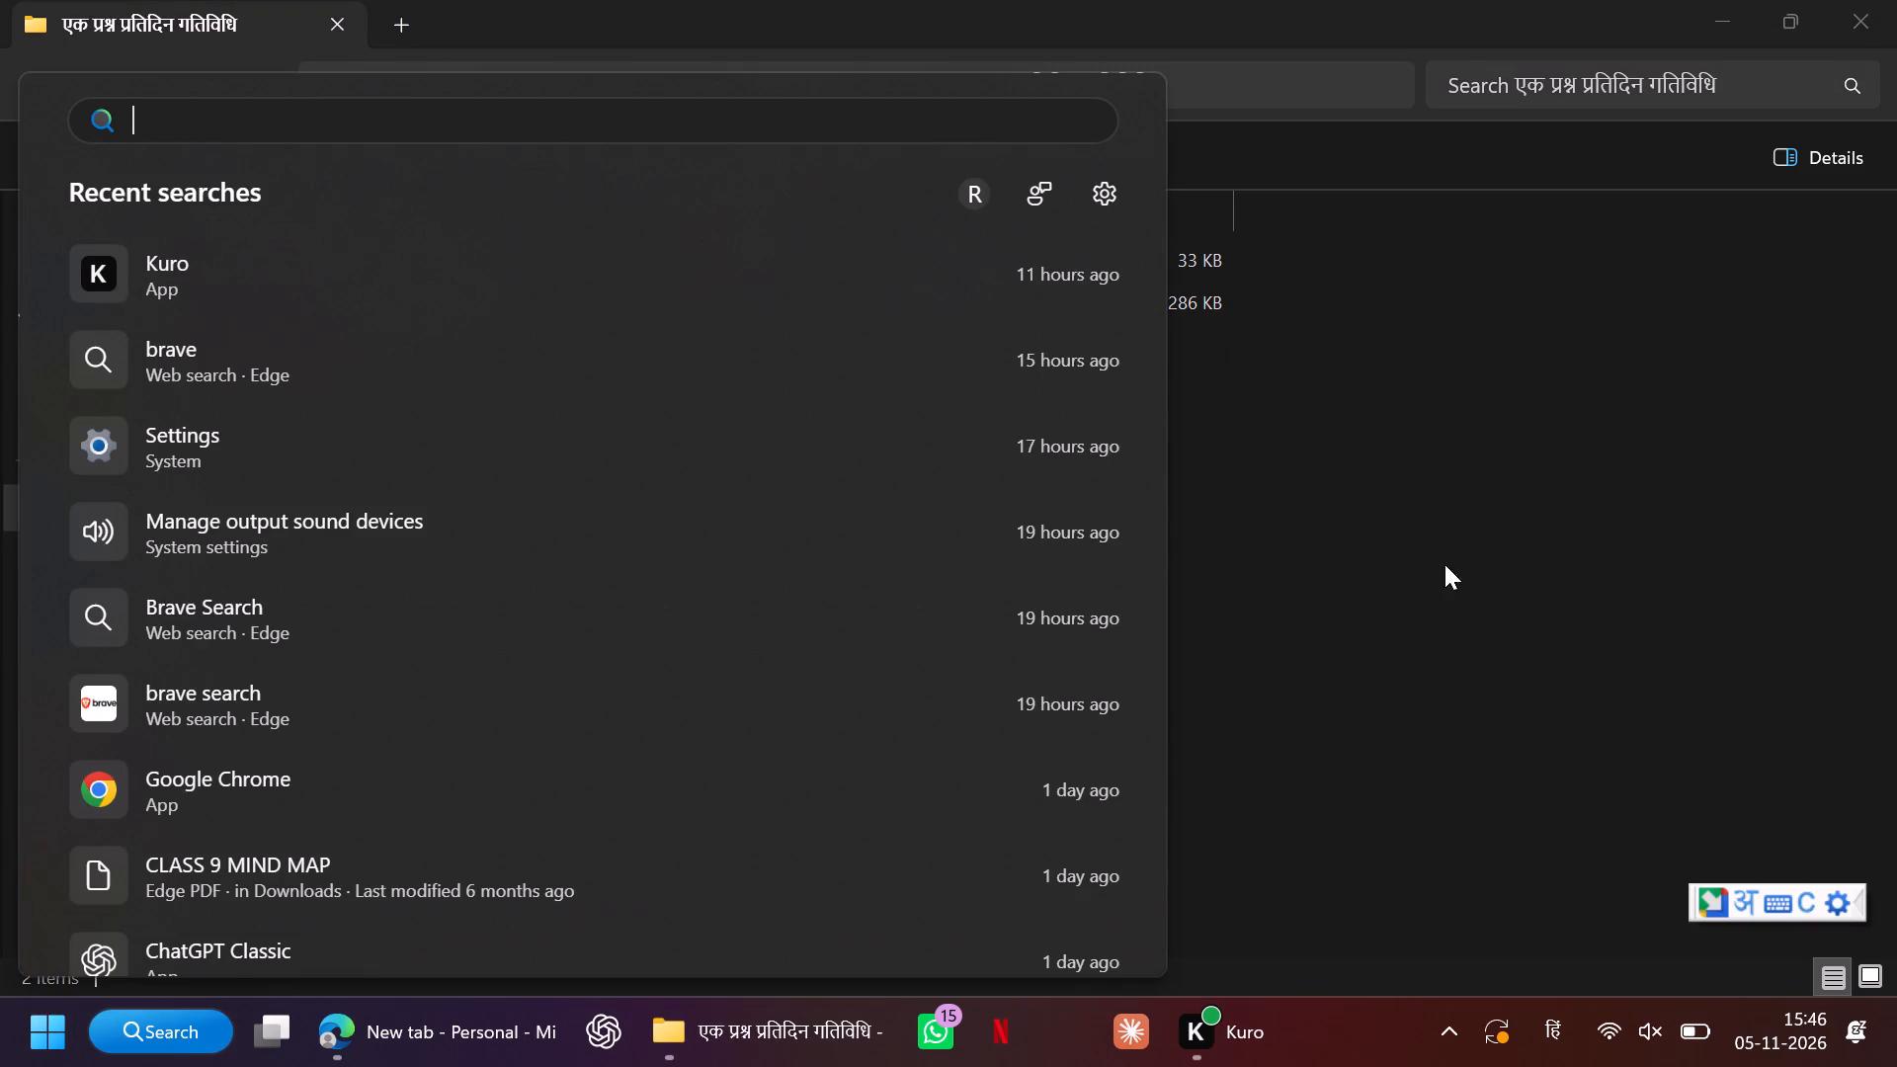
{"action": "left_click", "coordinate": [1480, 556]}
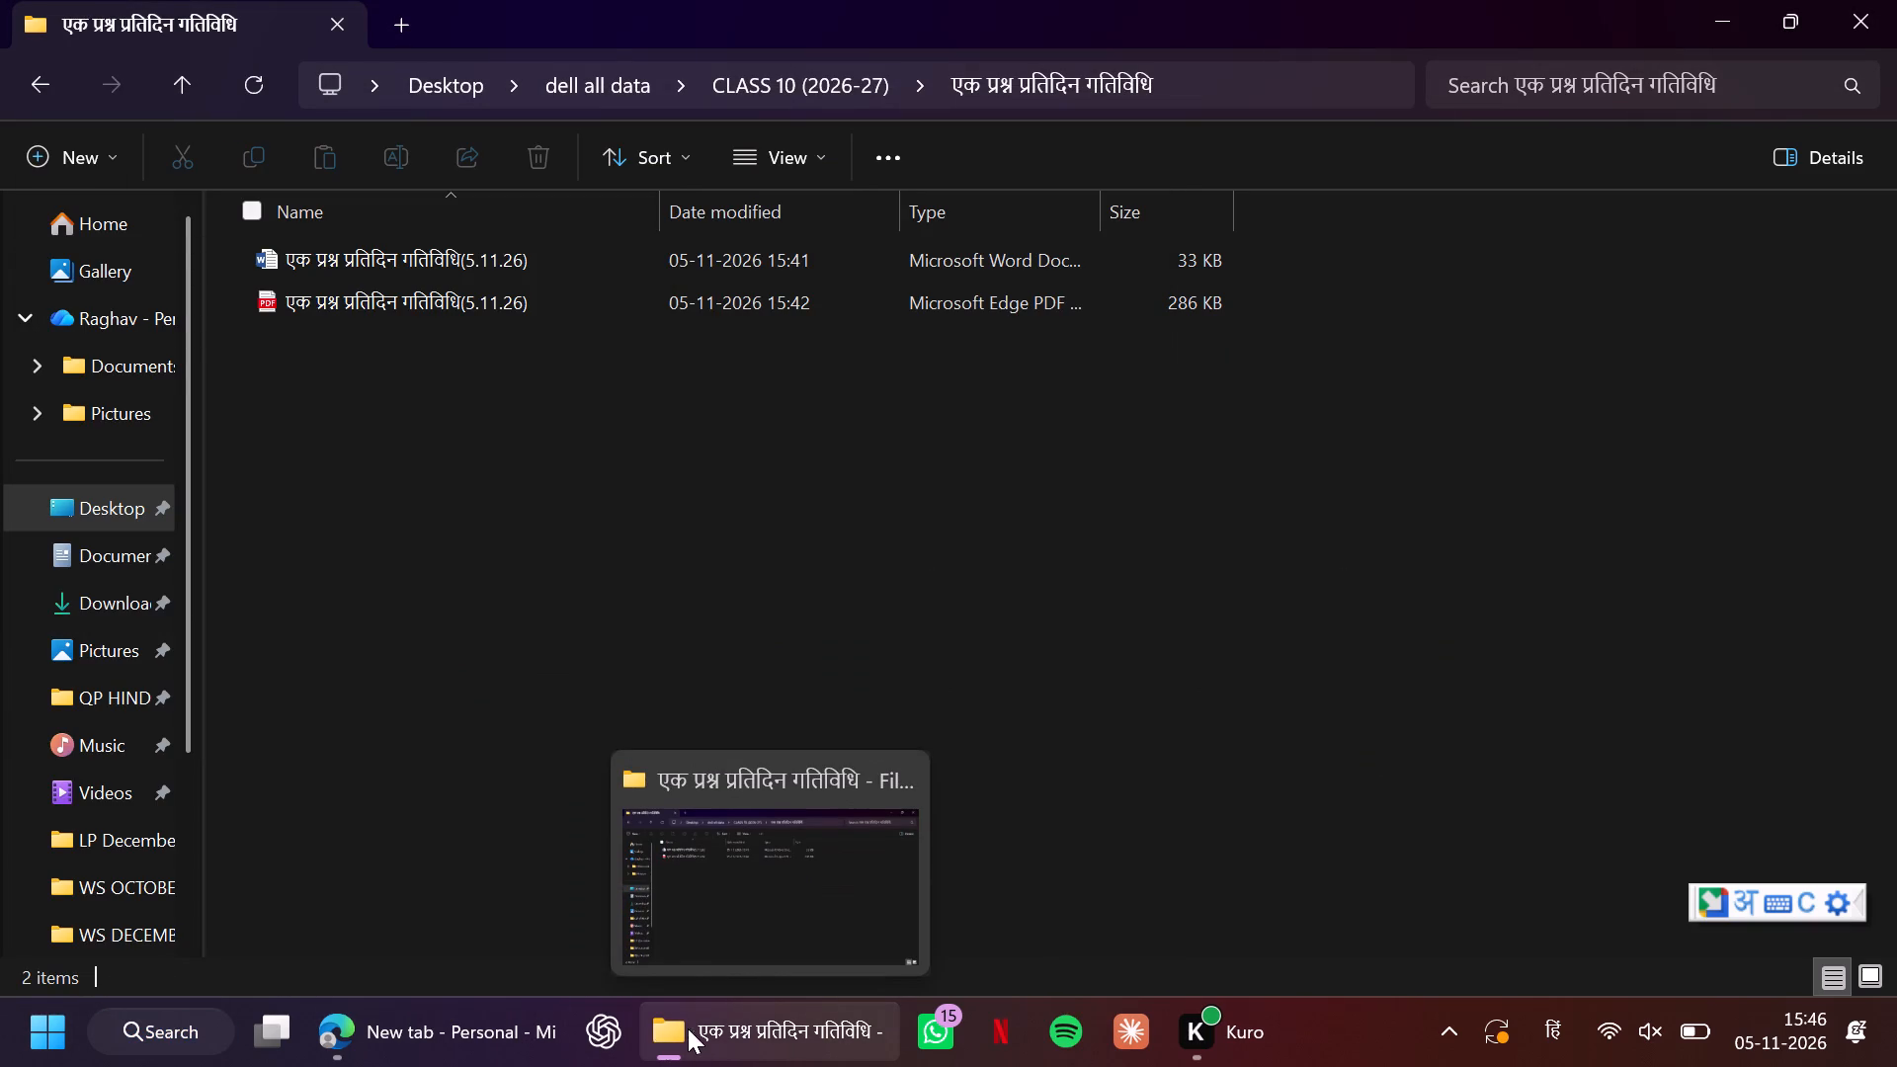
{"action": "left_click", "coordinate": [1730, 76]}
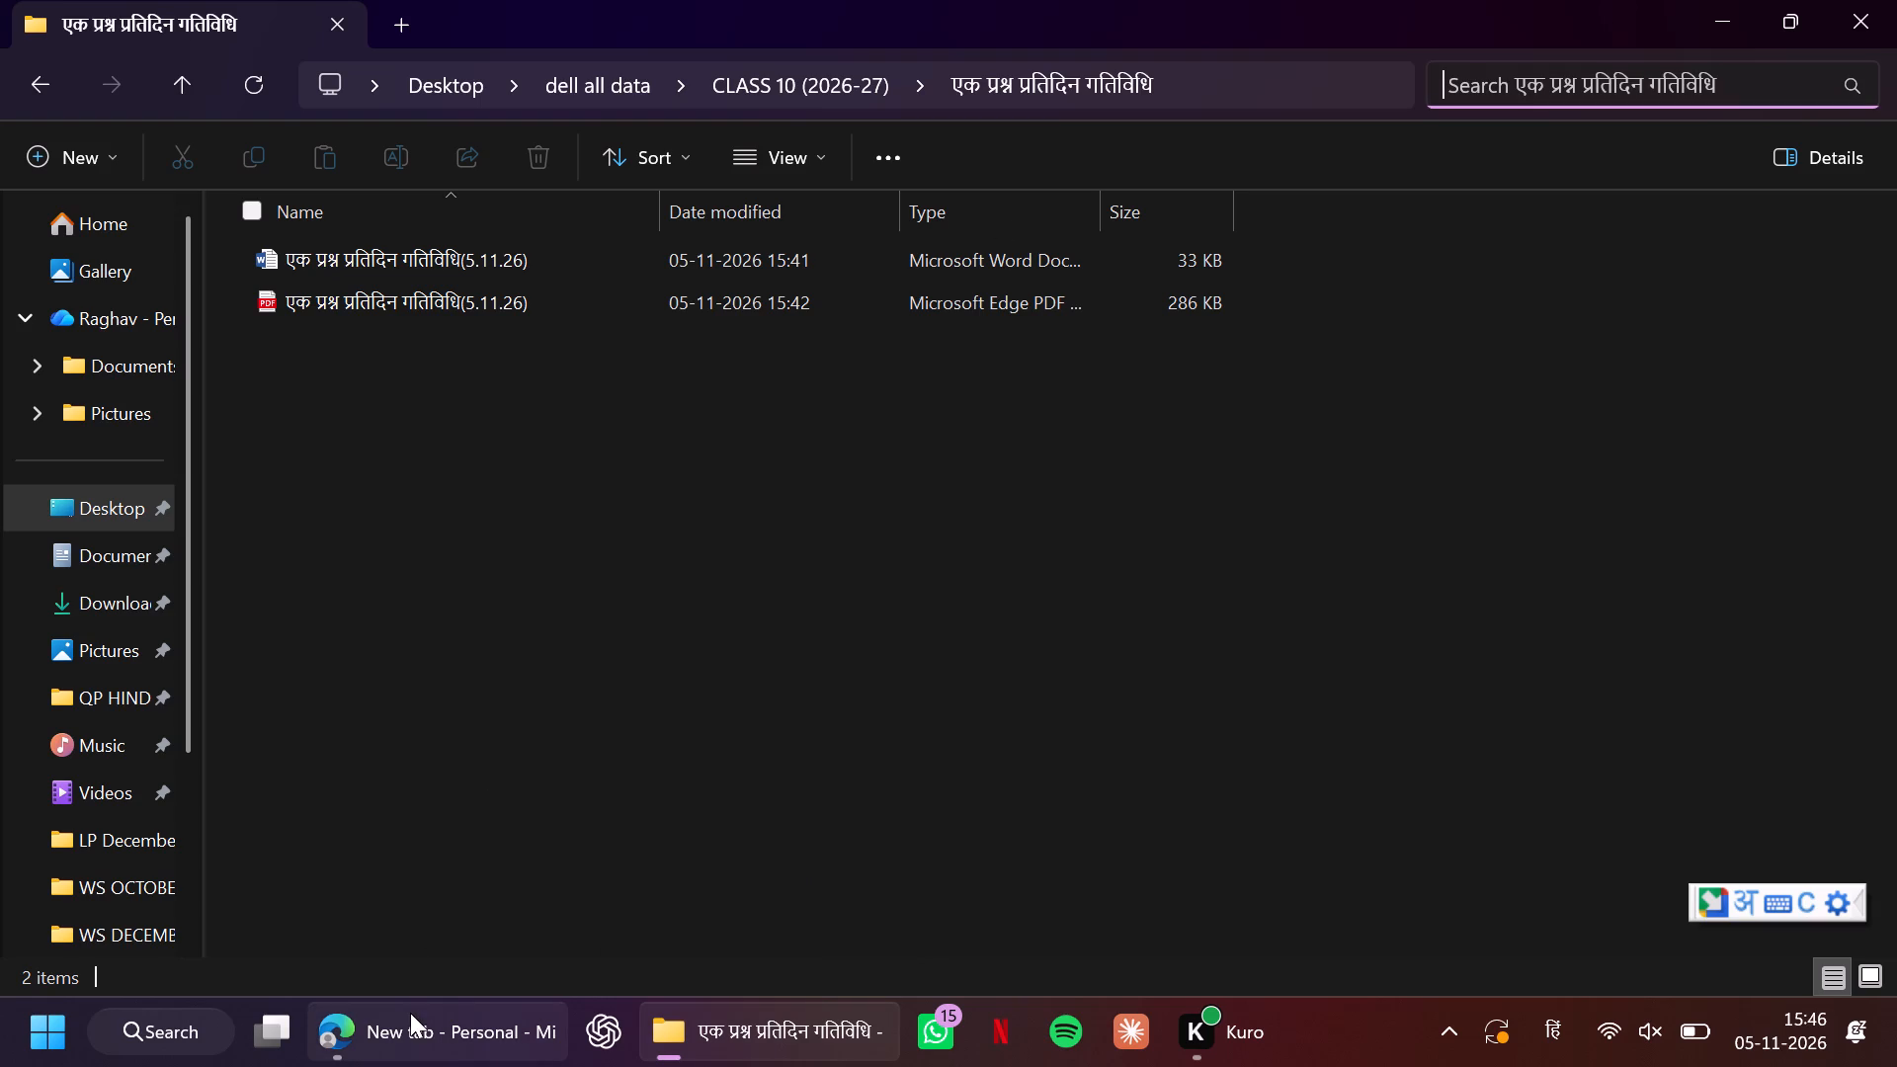
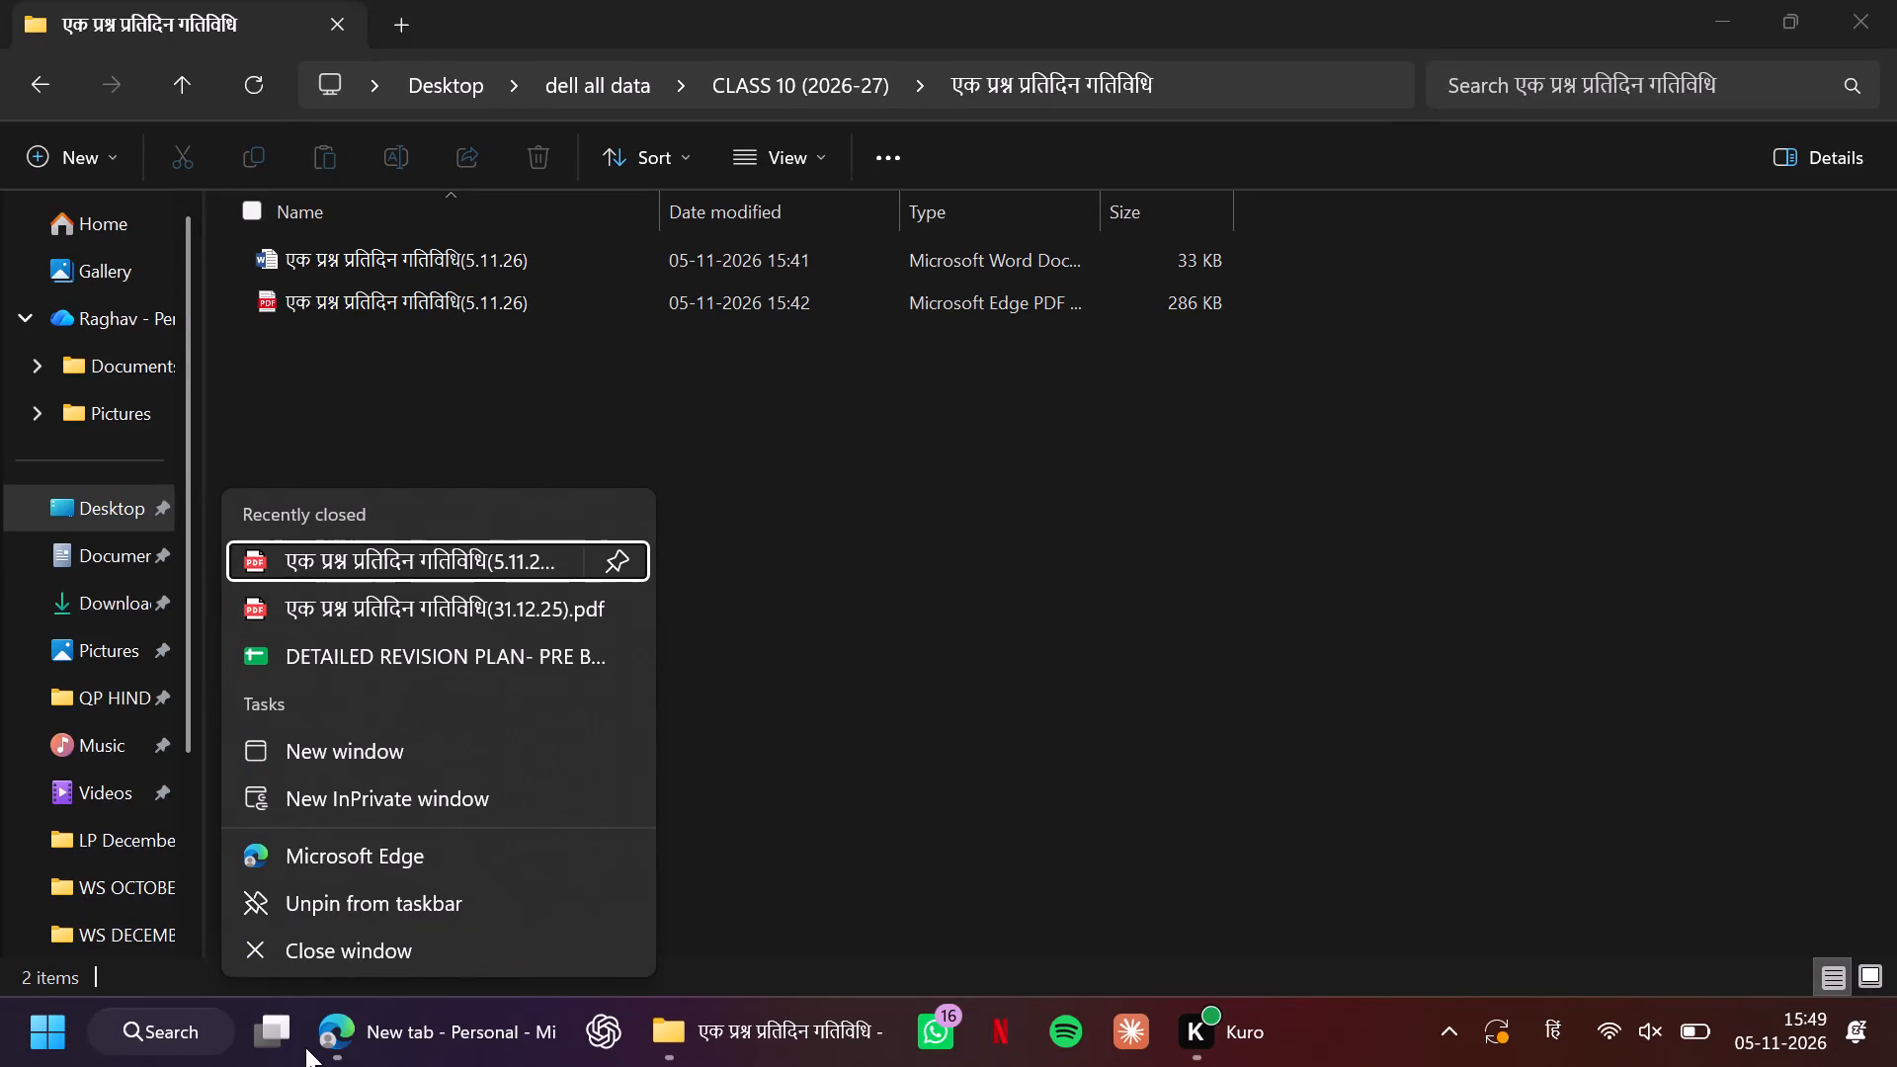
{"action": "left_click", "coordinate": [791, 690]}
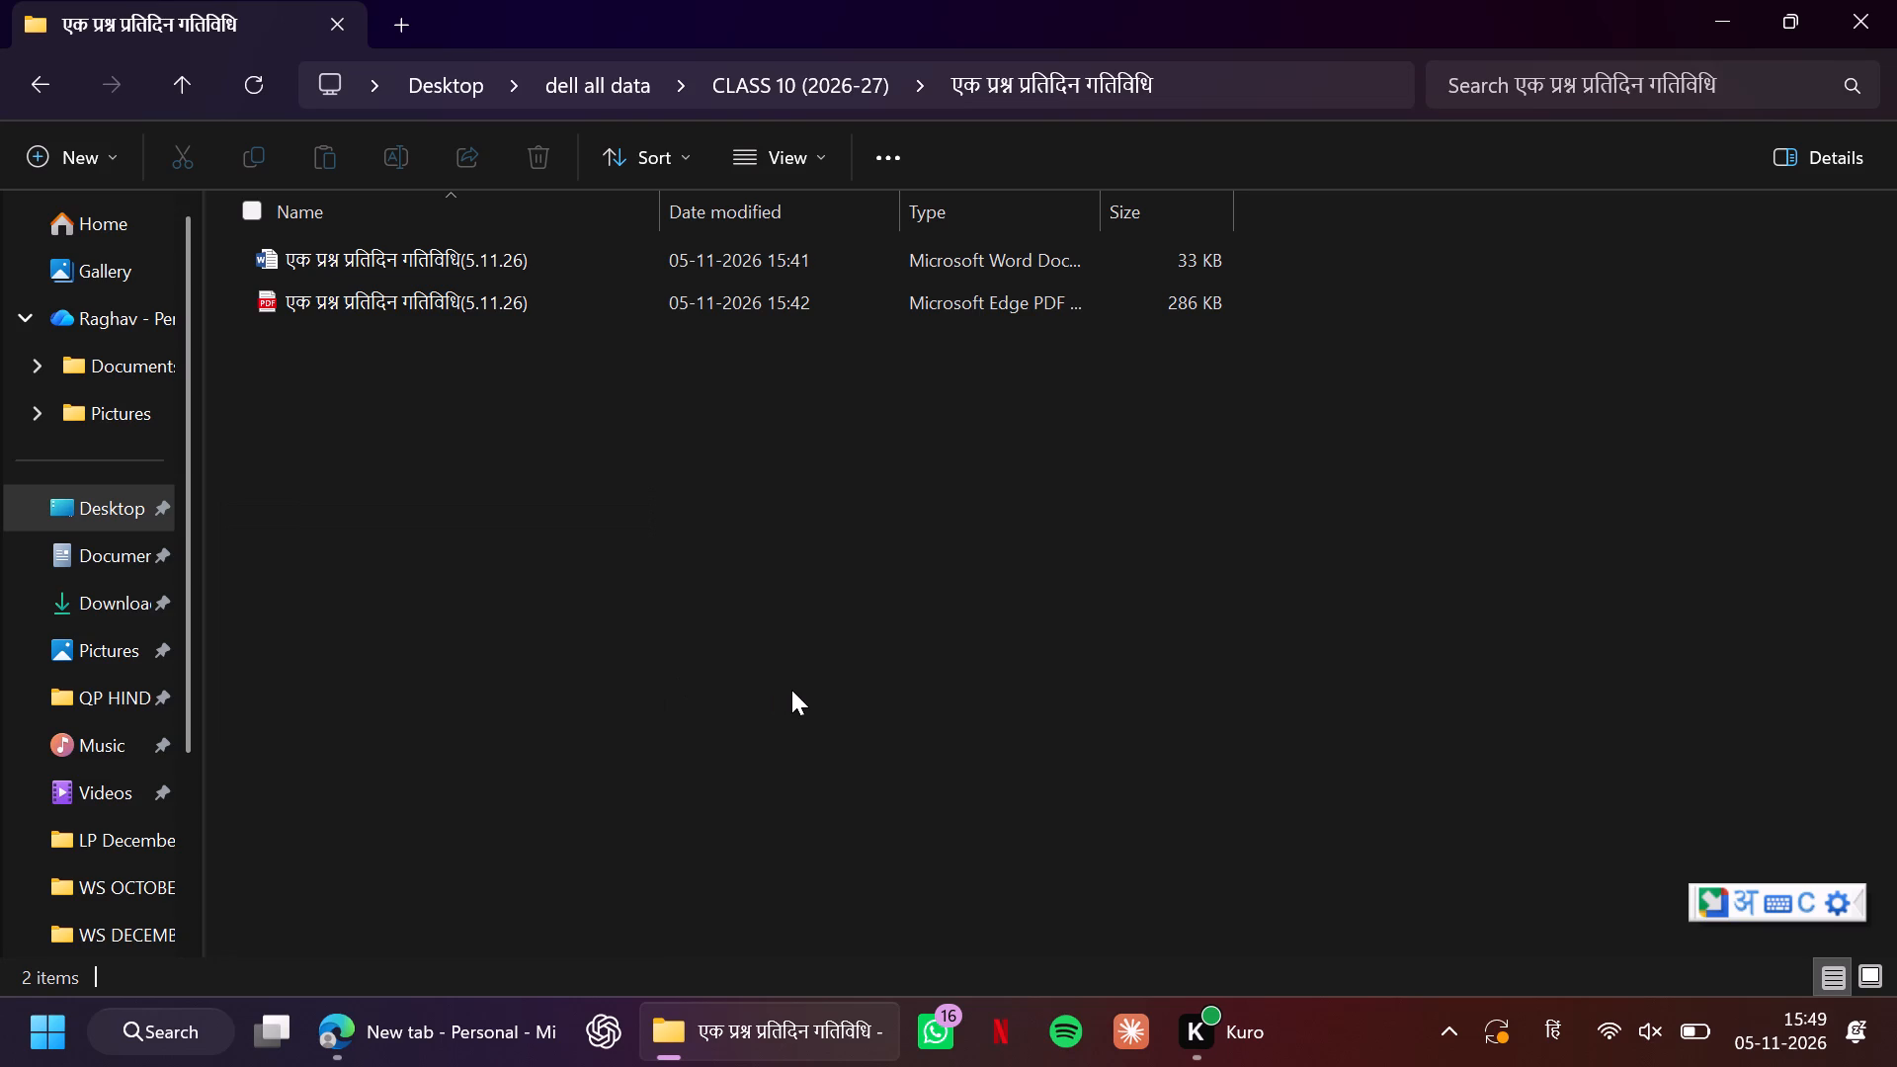